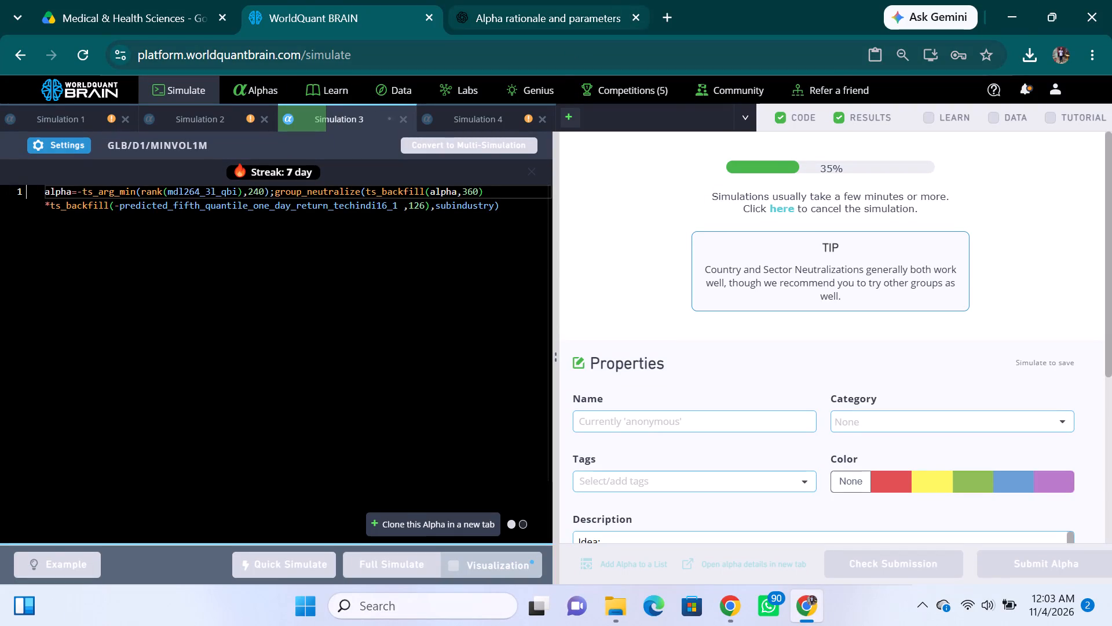
# Search Google for "pptx" in a new browser tab.
pyautogui.click(670, 20)
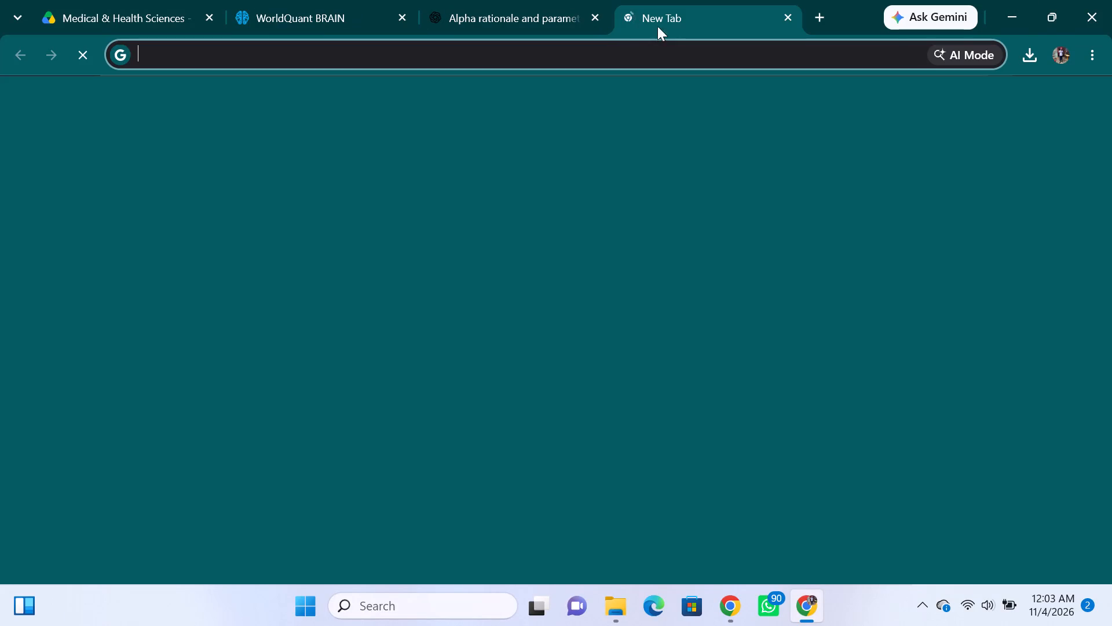
pyautogui.click(403, 52)
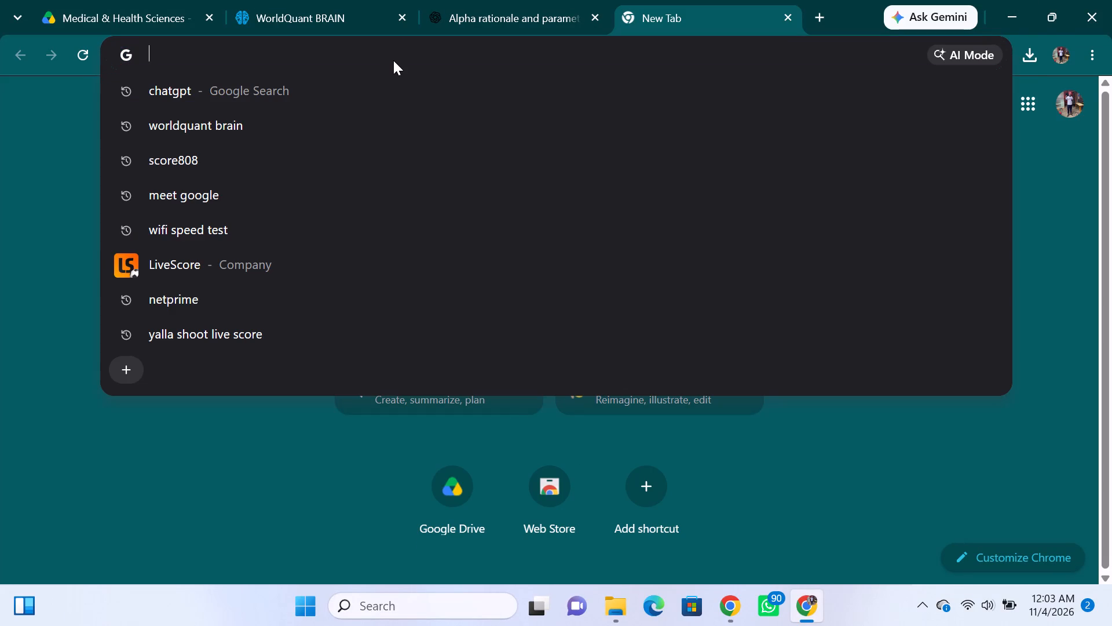
pyautogui.write('pp')
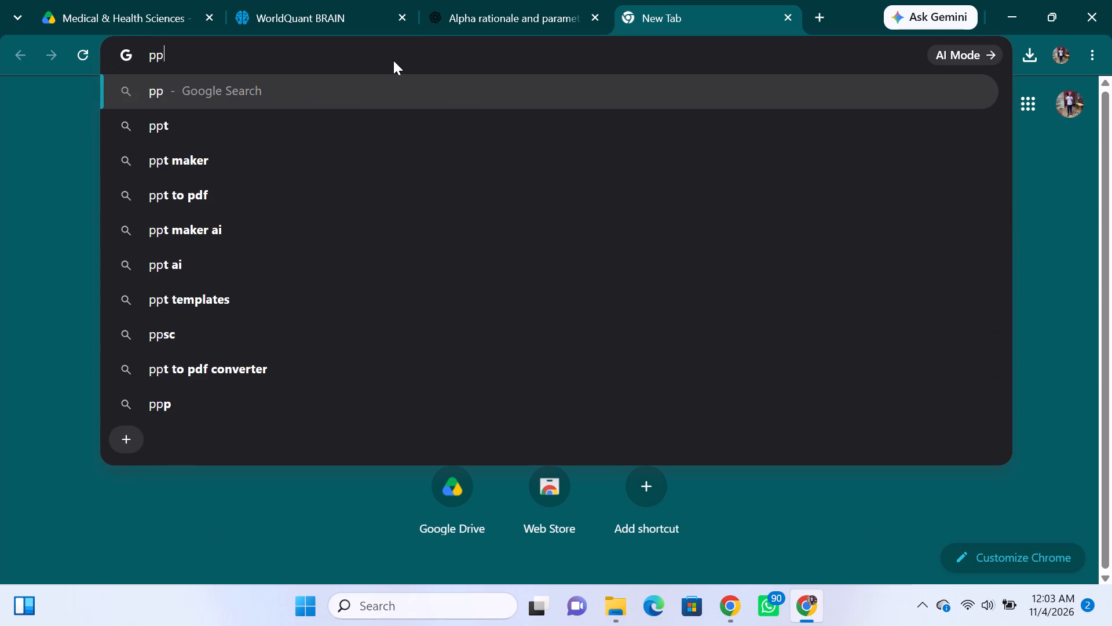
pyautogui.write('tx')
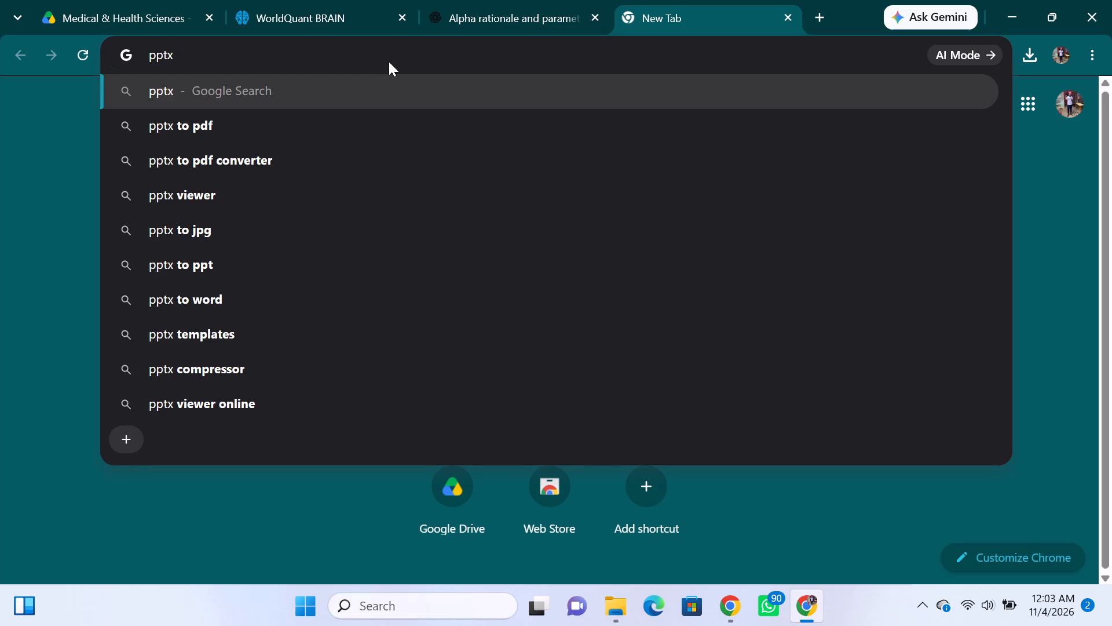
pyautogui.press('Return')
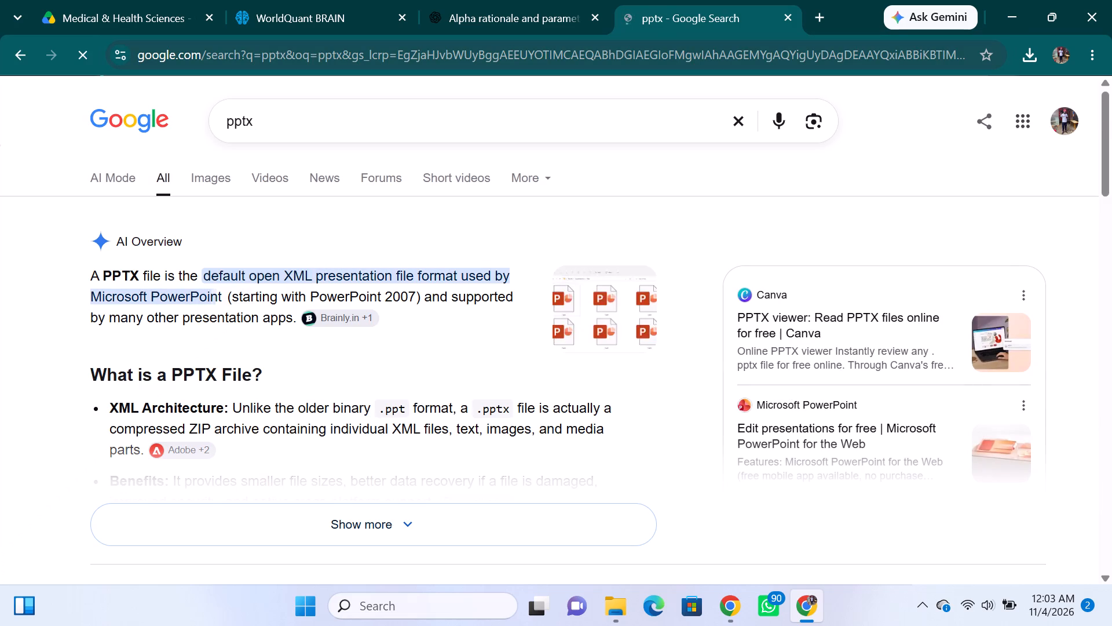
# Look through the pptx search results for a suitable online PowerPoint viewer, editor or converter.
pyautogui.scroll(-1, 96, 388)
pyautogui.scroll(-1, 156, 381)
pyautogui.scroll(-1, 214, 380)
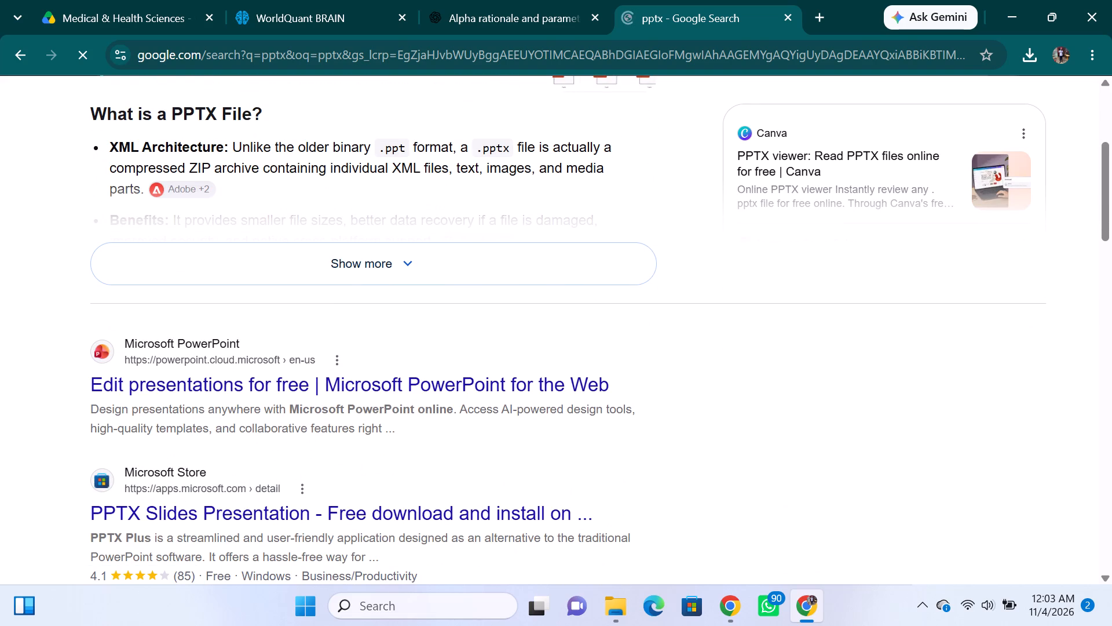
pyautogui.scroll(-1, 328, 424)
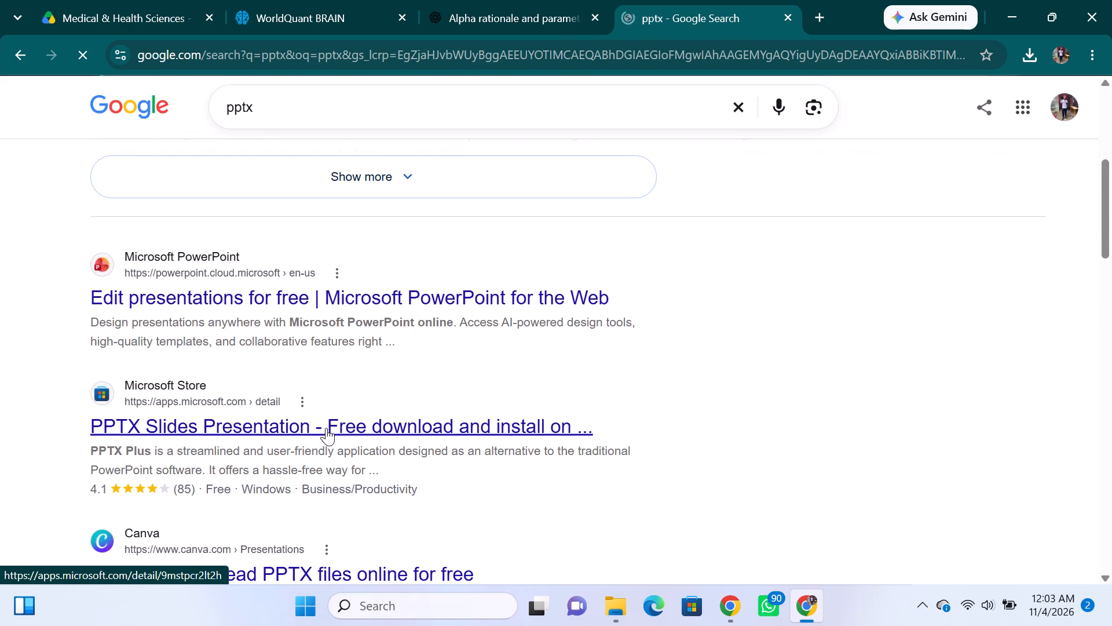
pyautogui.scroll(-5, 326, 428)
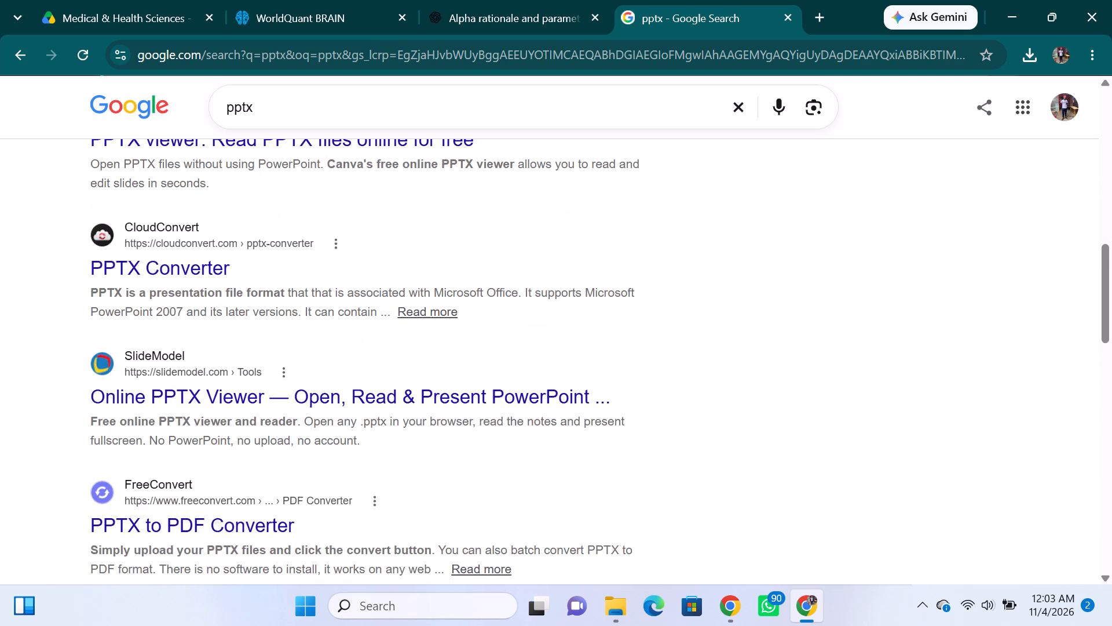
pyautogui.scroll(-1, 326, 428)
pyautogui.scroll(5, 325, 427)
pyautogui.scroll(-3, 324, 423)
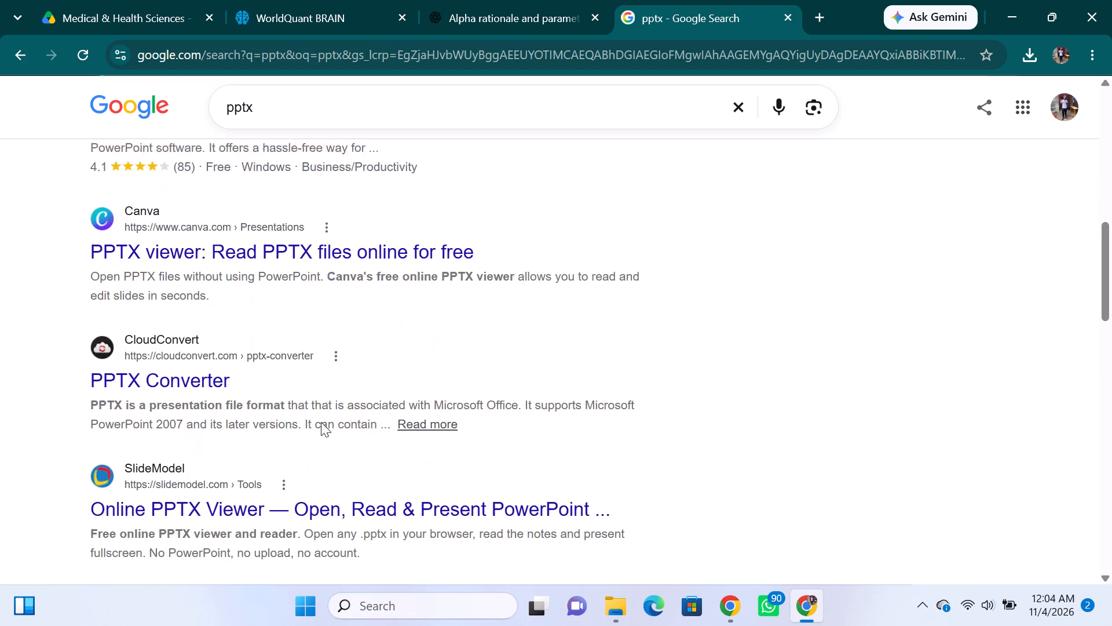
pyautogui.scroll(-1, 310, 420)
pyautogui.scroll(-2, 209, 435)
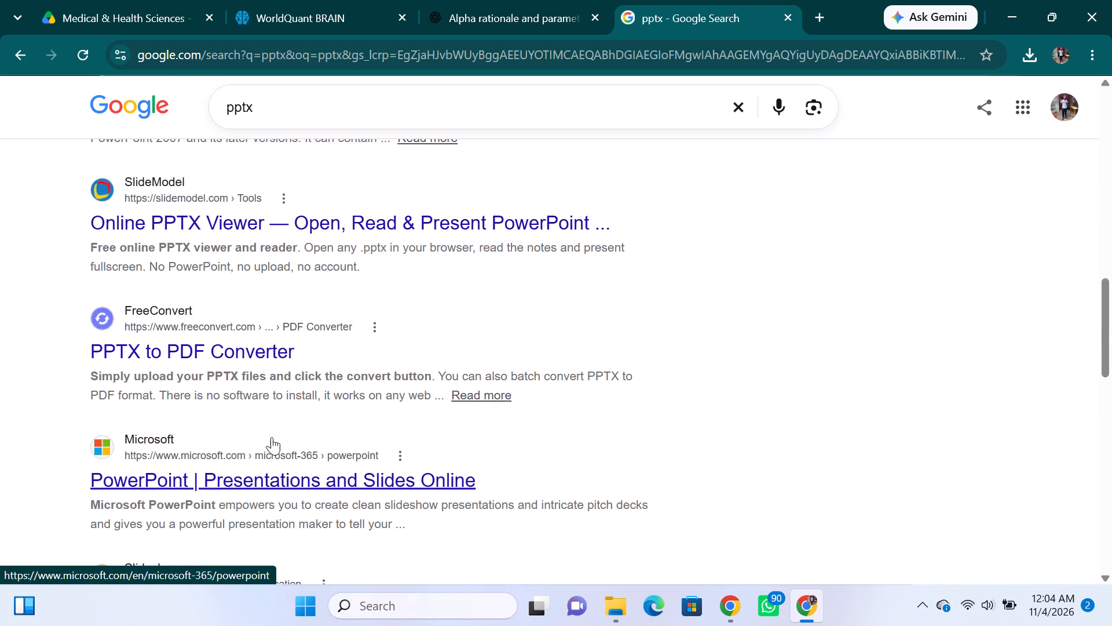
pyautogui.scroll(16, 316, 451)
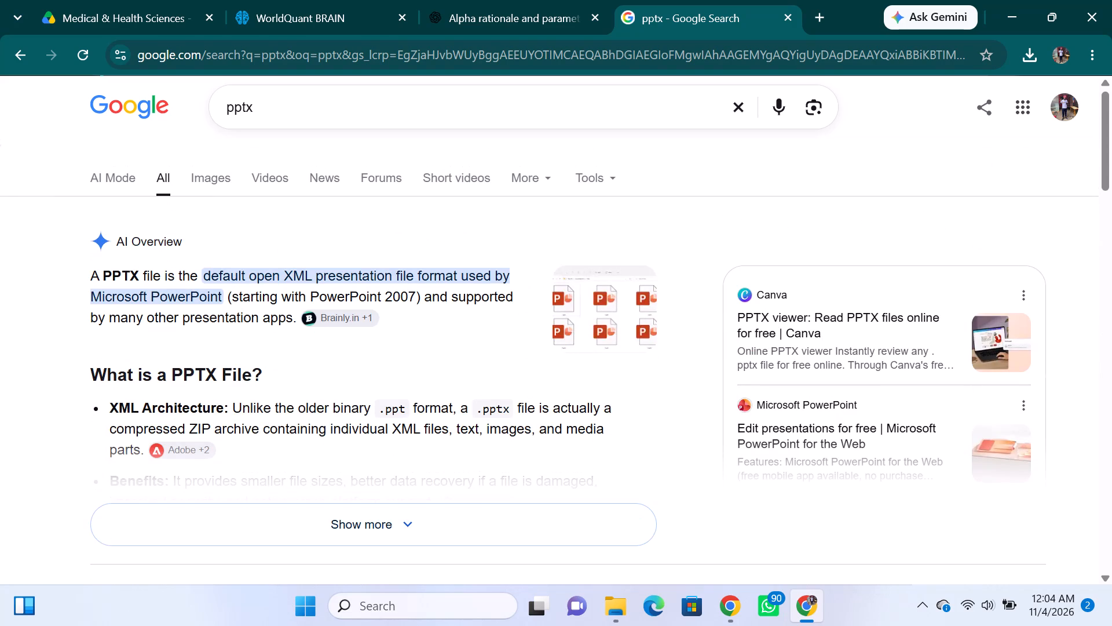
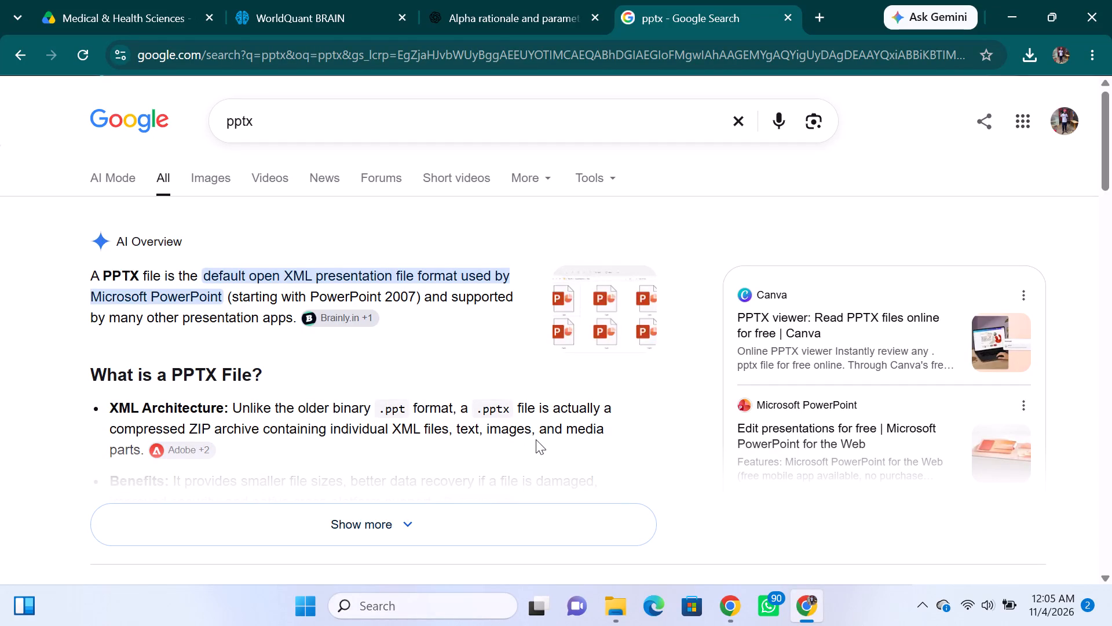
# Review the pptx web results again, checking the PowerPoint for the Web, PPTX Slides Presentation and Canva viewer listings.
pyautogui.scroll(-2, 408, 416)
pyautogui.scroll(-2, 355, 404)
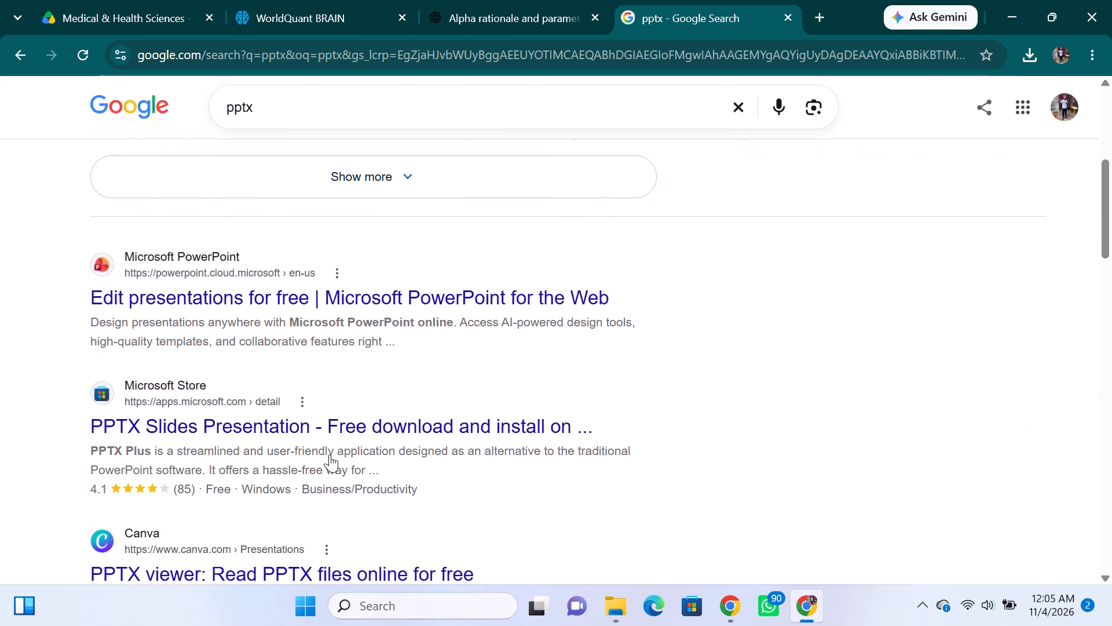
pyautogui.scroll(-3, 324, 452)
pyautogui.scroll(7, 305, 406)
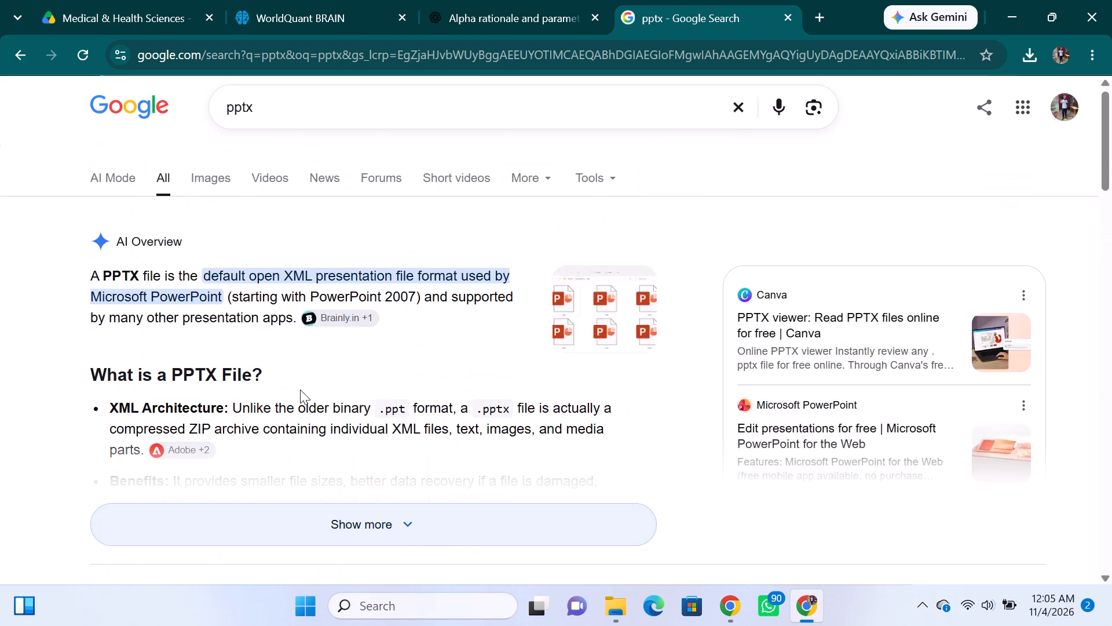
pyautogui.scroll(2, 300, 390)
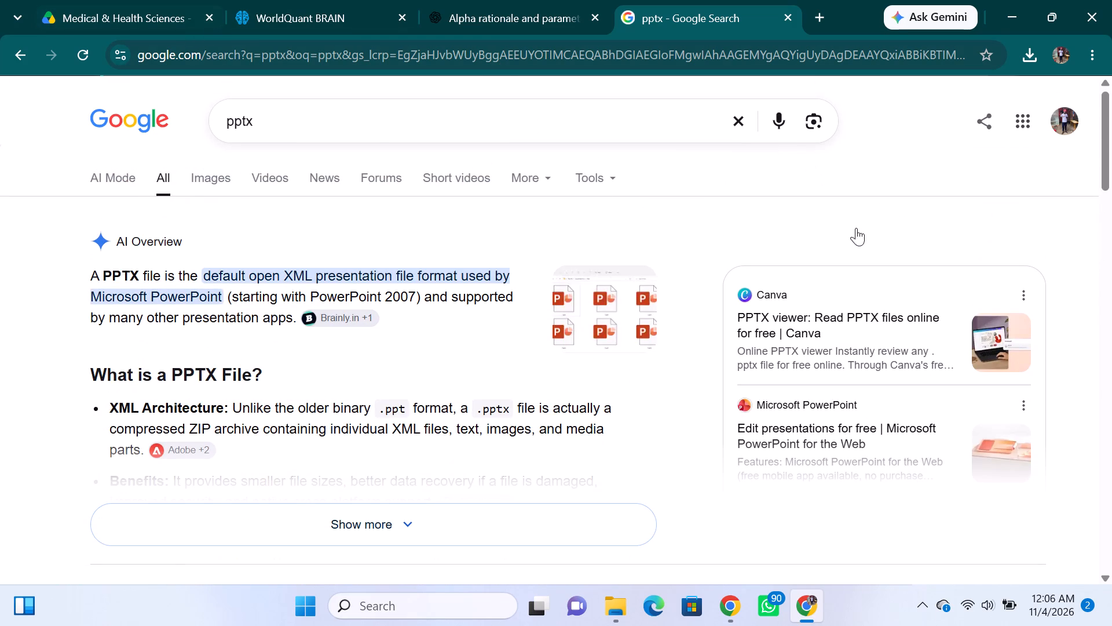
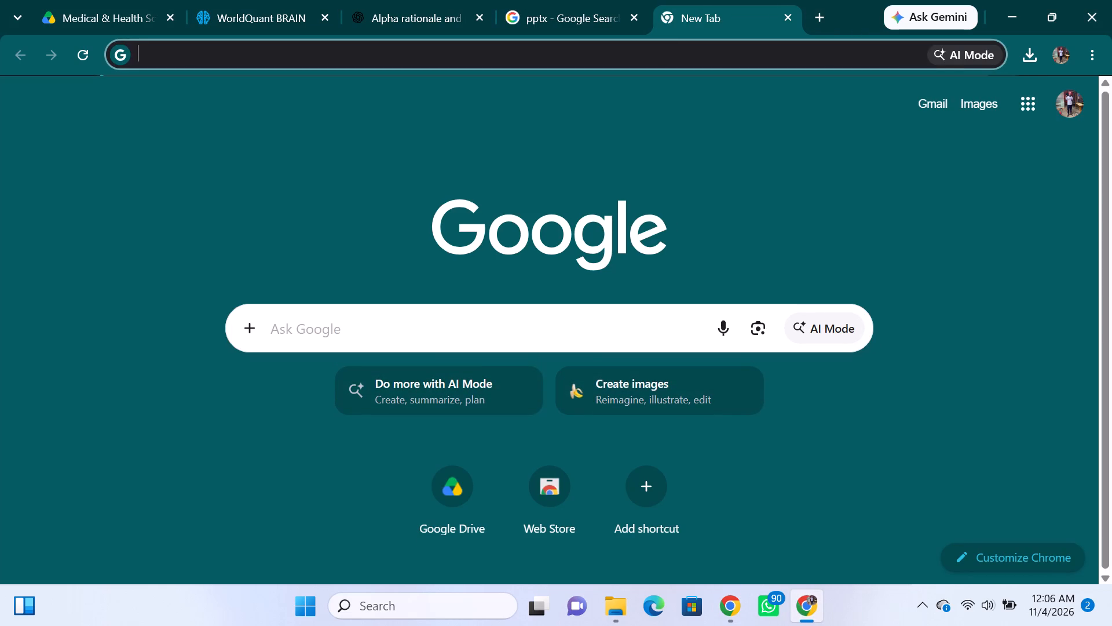
# Enter "word" as a Google search query in the new browser tab.
pyautogui.click(462, 60)
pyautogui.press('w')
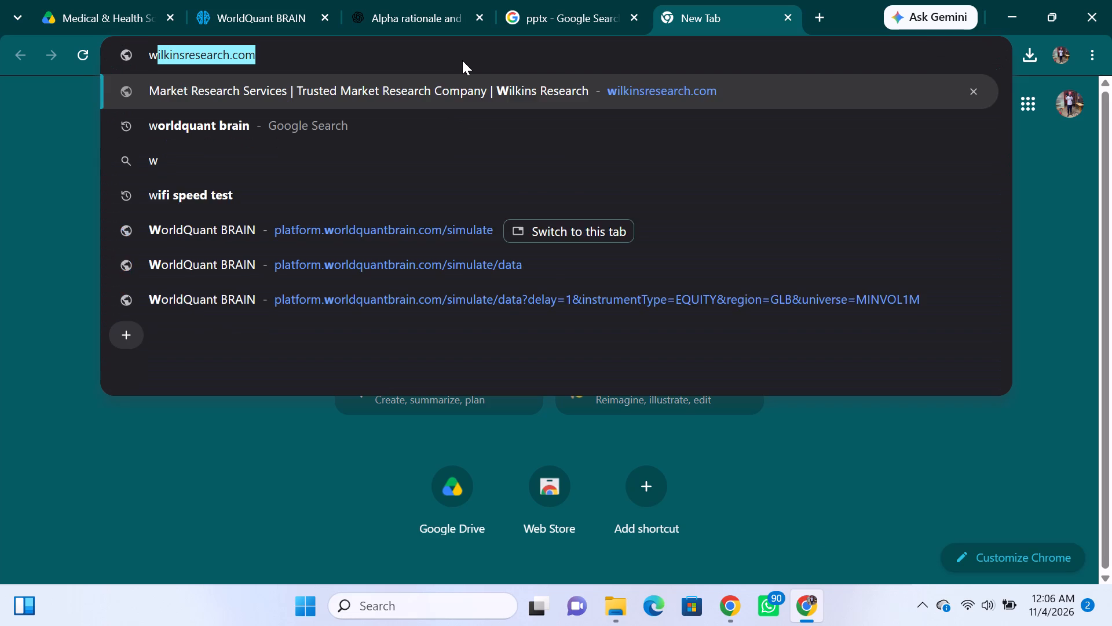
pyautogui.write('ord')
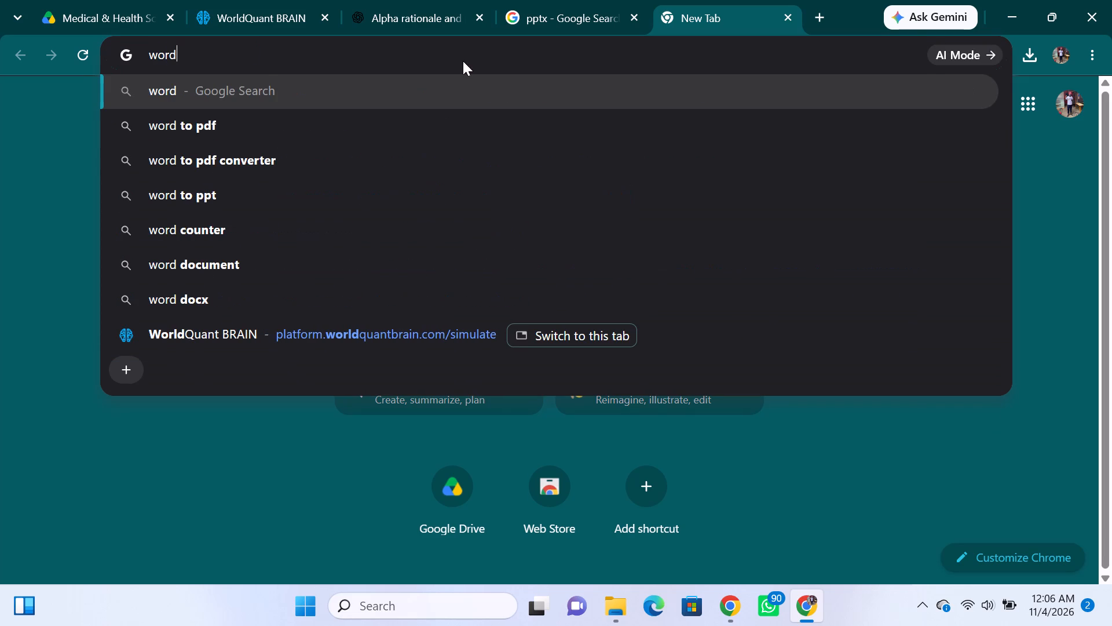
# Search Google for "word document" and open the Microsoft Word for the Web result.
pyautogui.scroll(1, 463, 61)
pyautogui.click(185, 268)
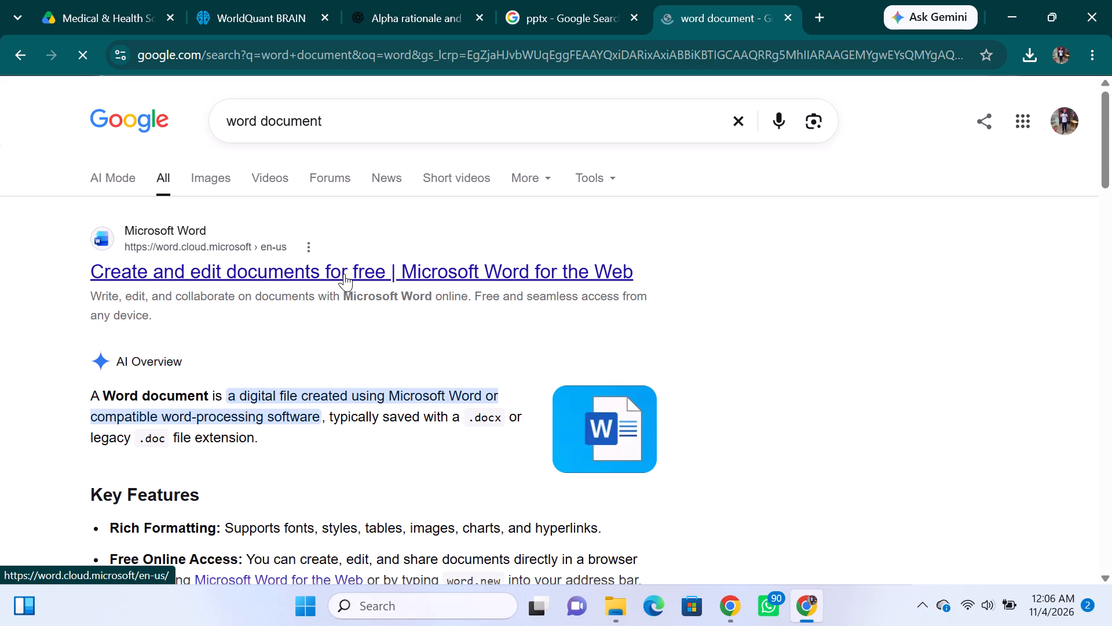
pyautogui.click(498, 276)
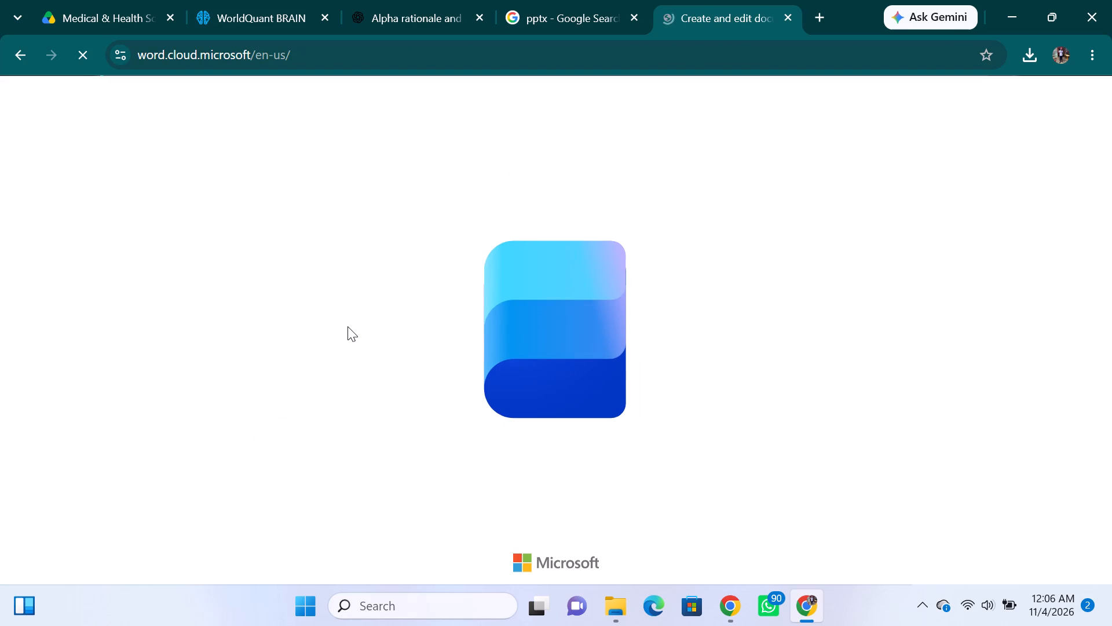
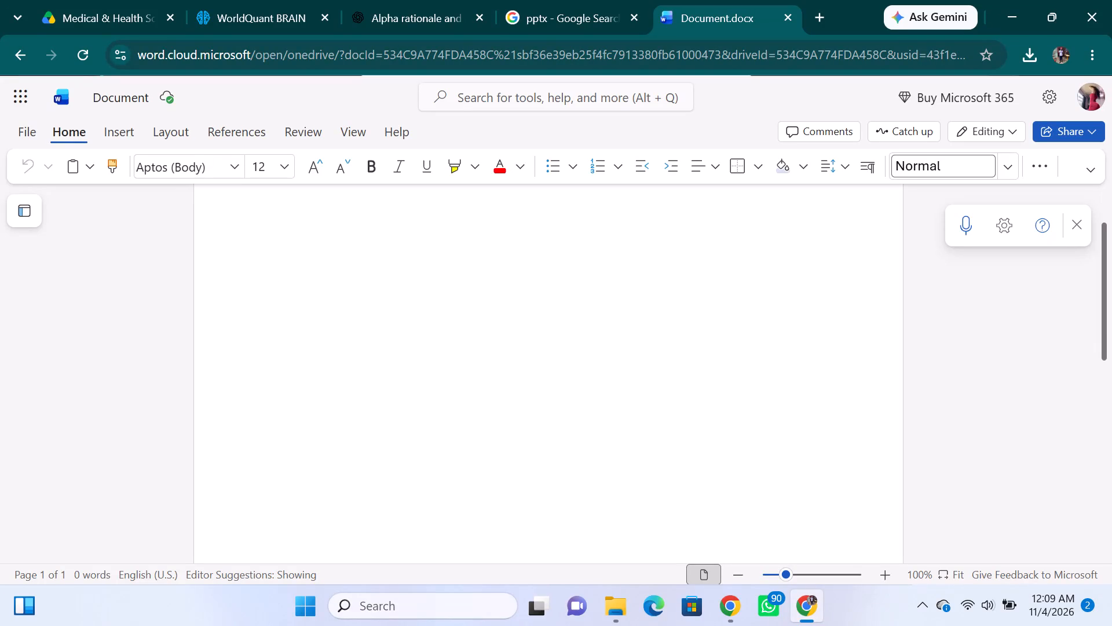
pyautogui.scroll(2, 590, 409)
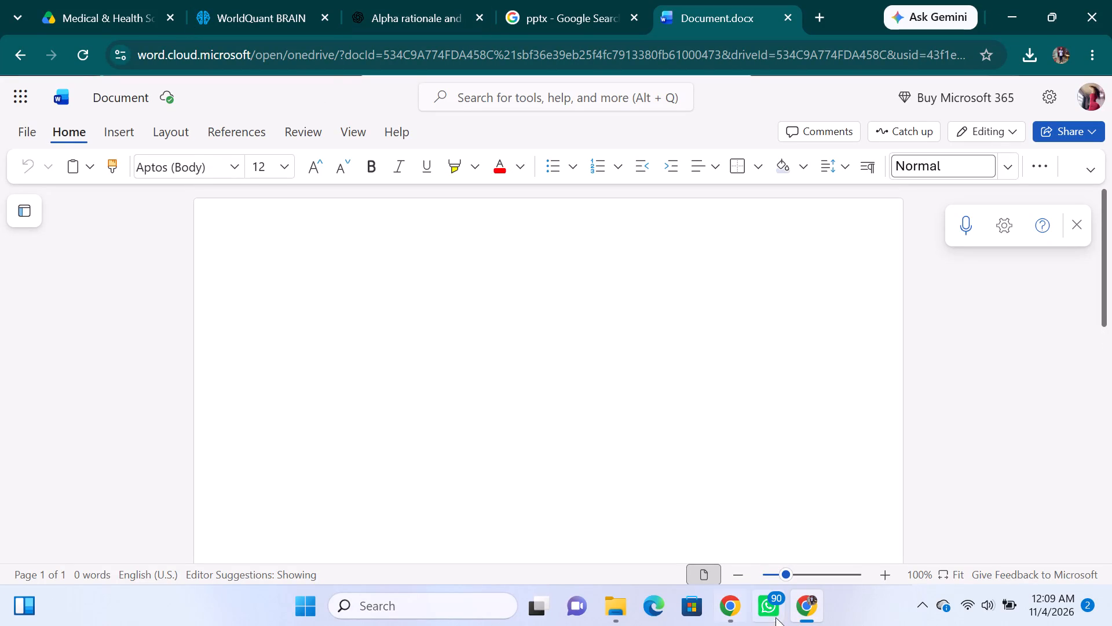
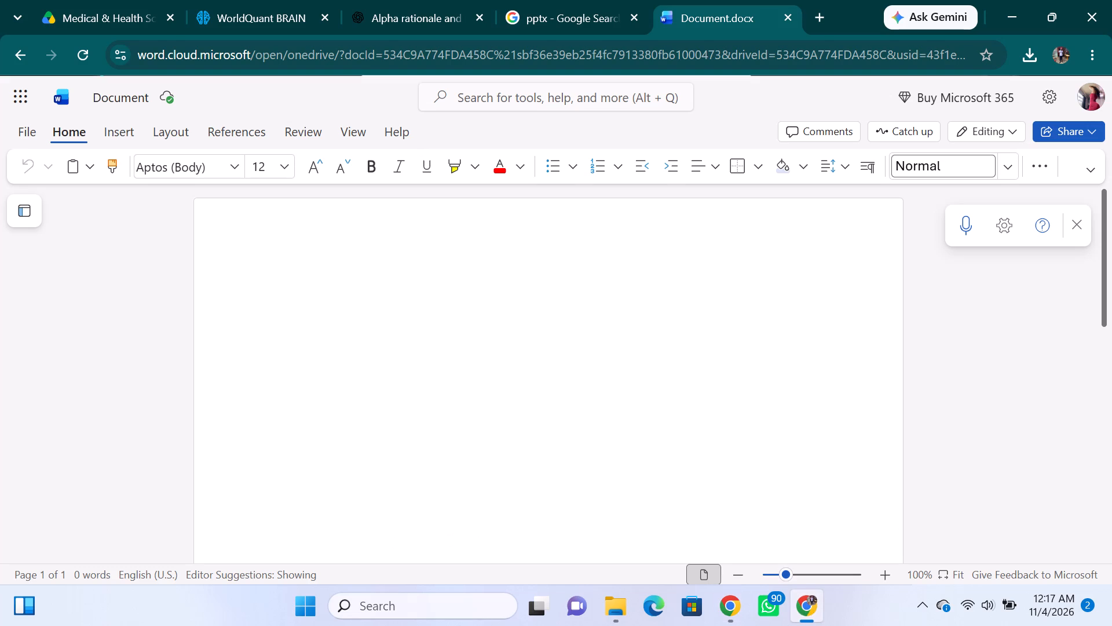
pyautogui.hotkey('ctrl', 'v')
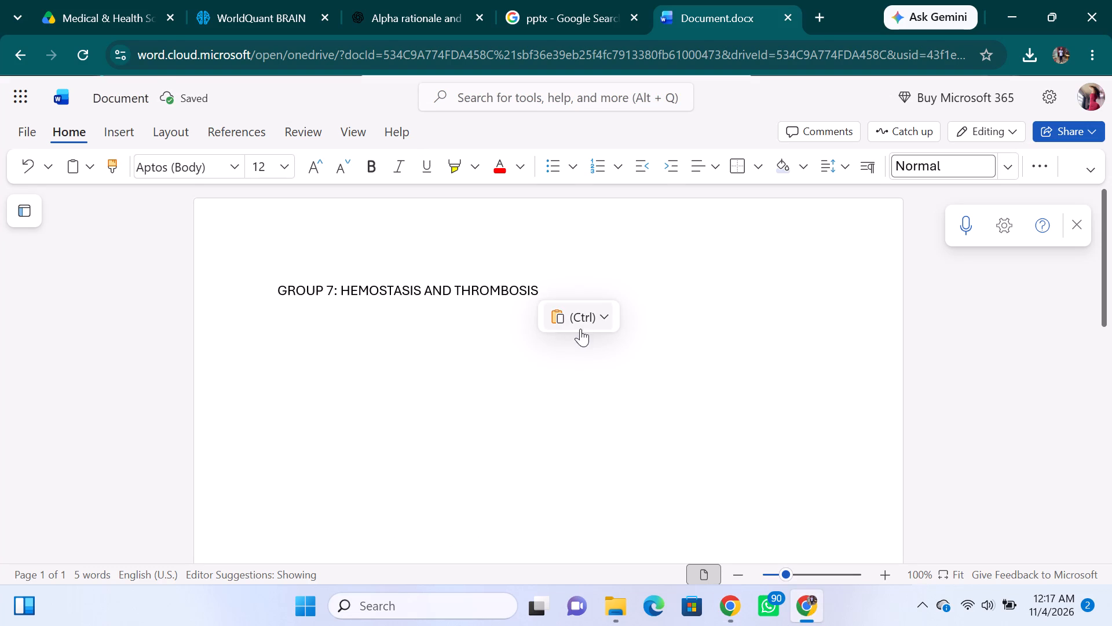
pyautogui.click(608, 316)
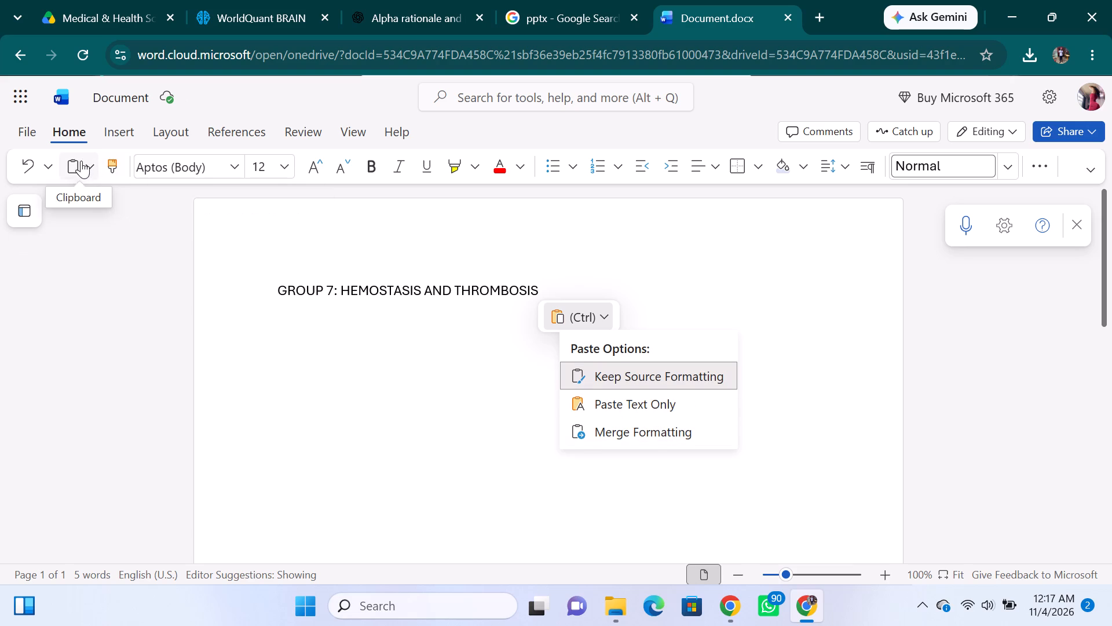
pyautogui.click(632, 409)
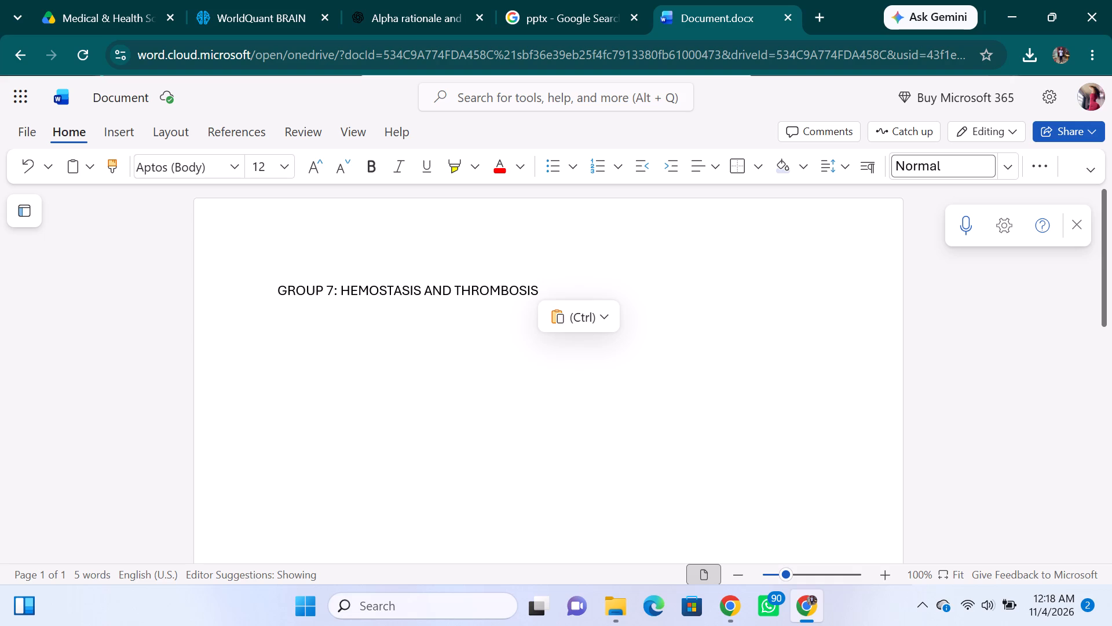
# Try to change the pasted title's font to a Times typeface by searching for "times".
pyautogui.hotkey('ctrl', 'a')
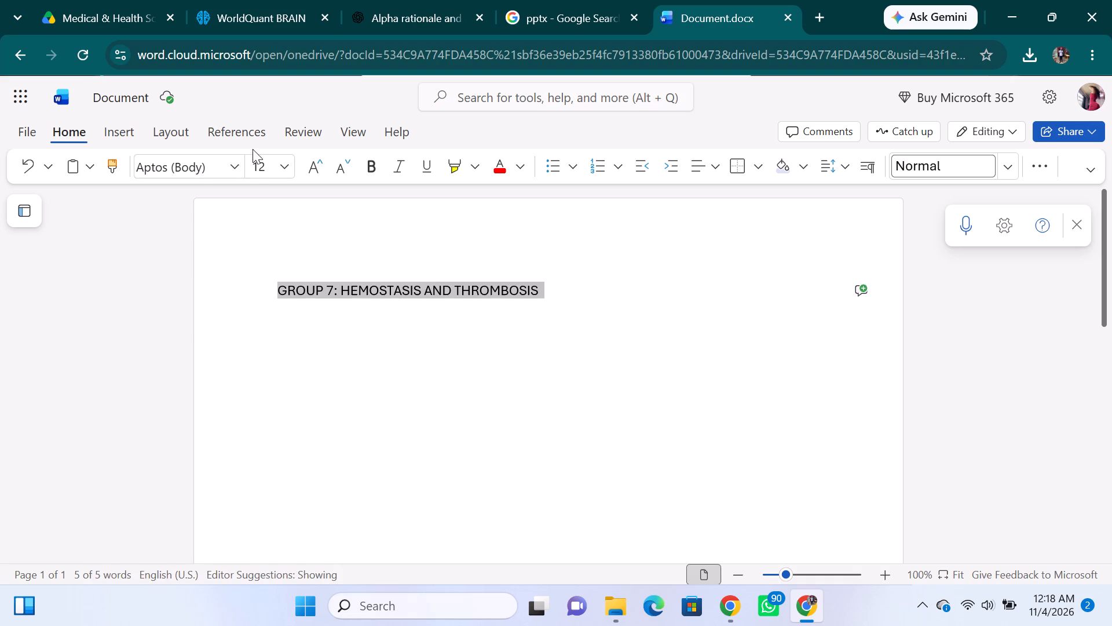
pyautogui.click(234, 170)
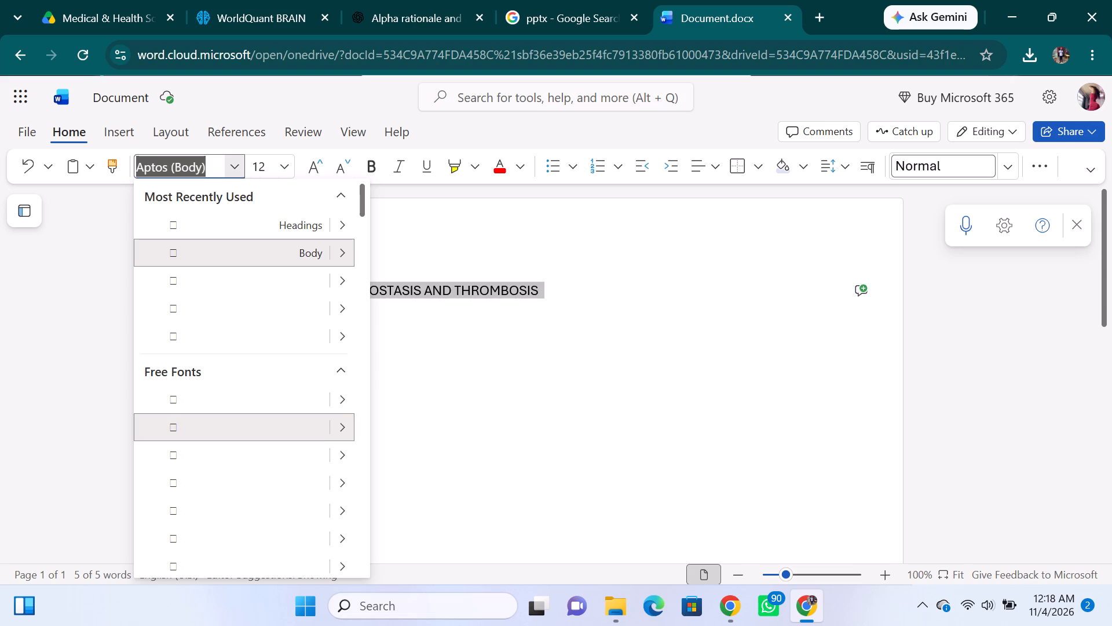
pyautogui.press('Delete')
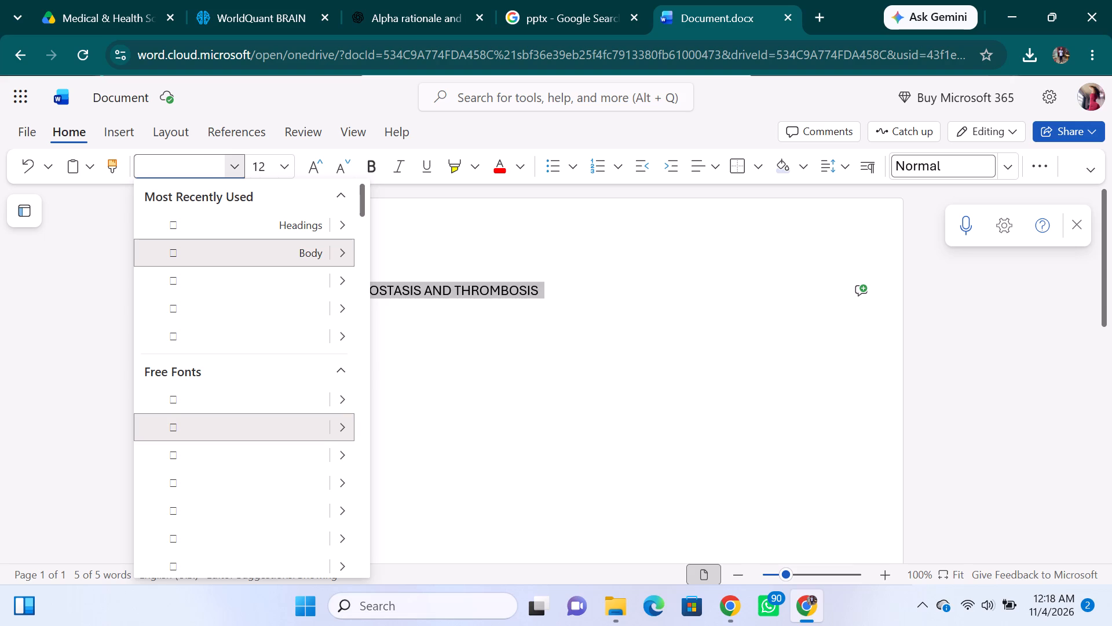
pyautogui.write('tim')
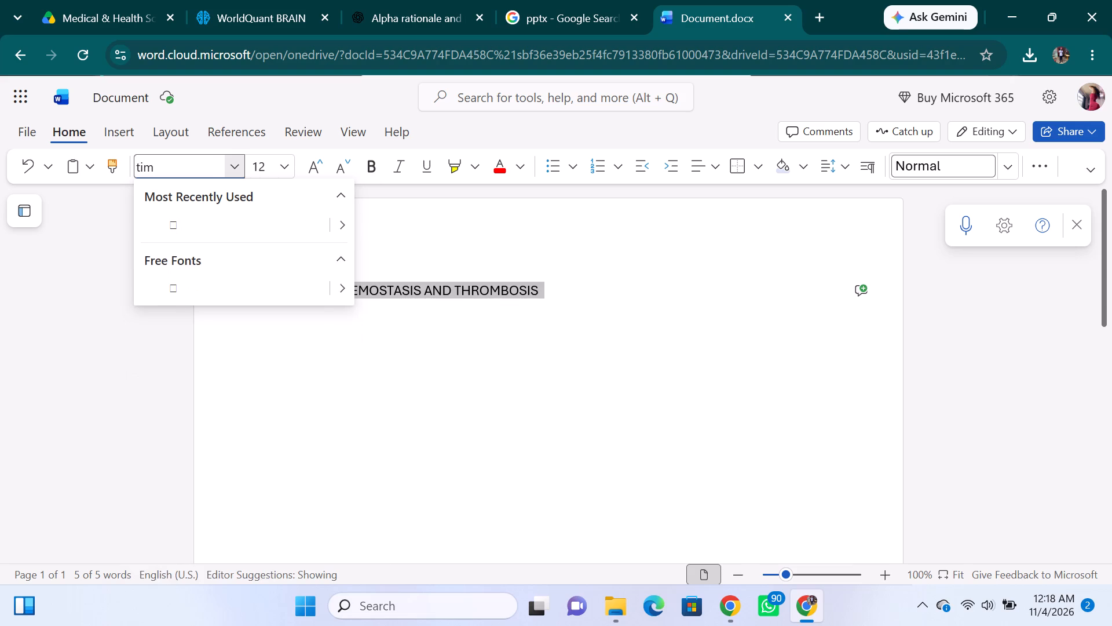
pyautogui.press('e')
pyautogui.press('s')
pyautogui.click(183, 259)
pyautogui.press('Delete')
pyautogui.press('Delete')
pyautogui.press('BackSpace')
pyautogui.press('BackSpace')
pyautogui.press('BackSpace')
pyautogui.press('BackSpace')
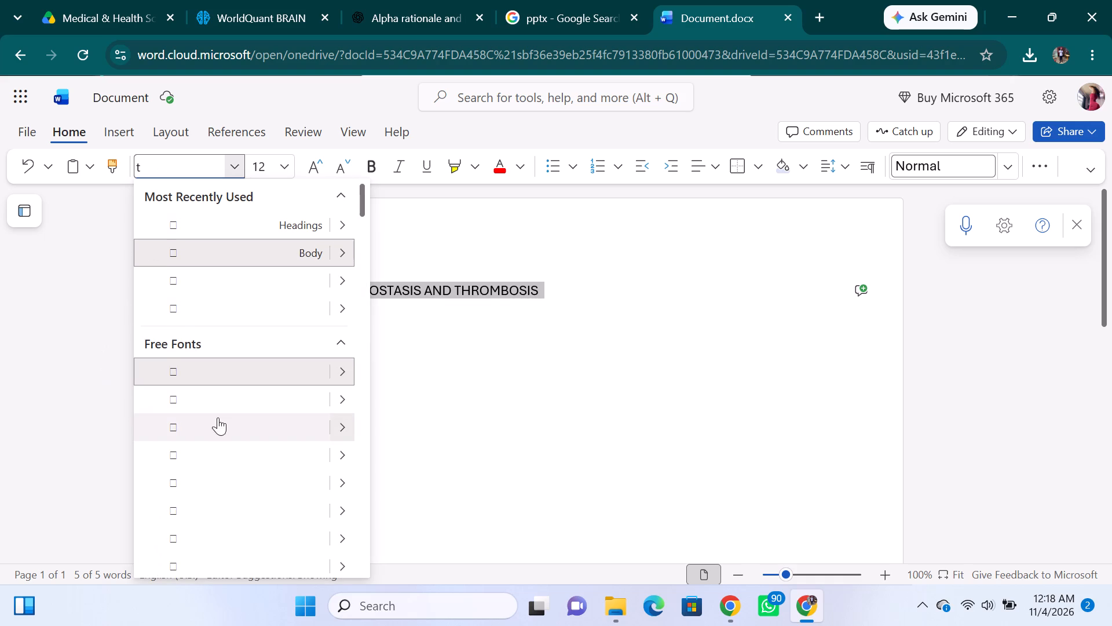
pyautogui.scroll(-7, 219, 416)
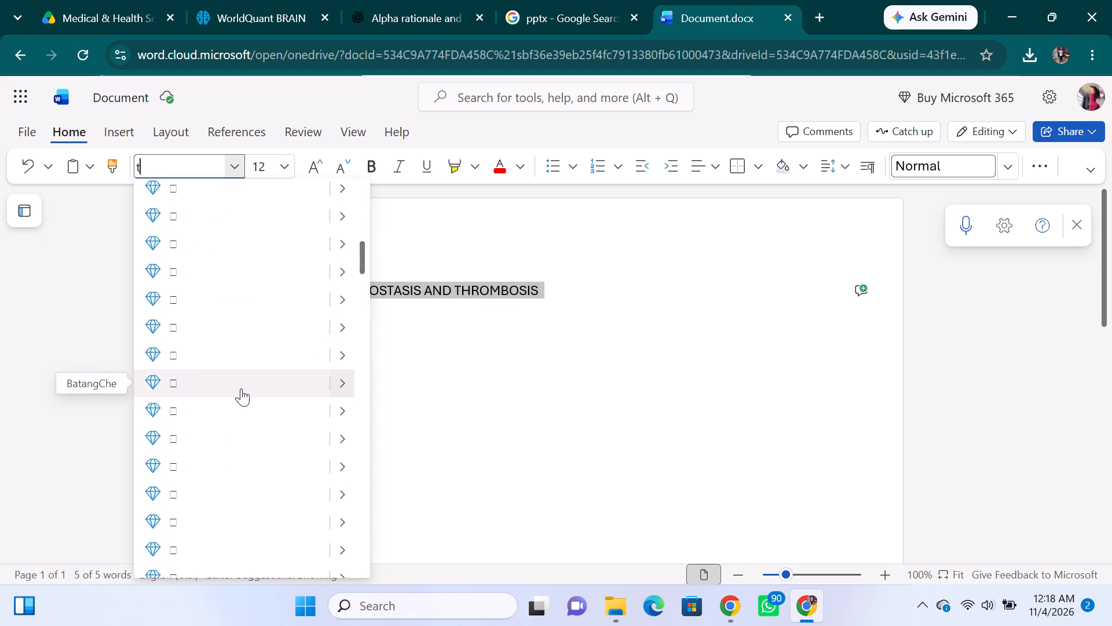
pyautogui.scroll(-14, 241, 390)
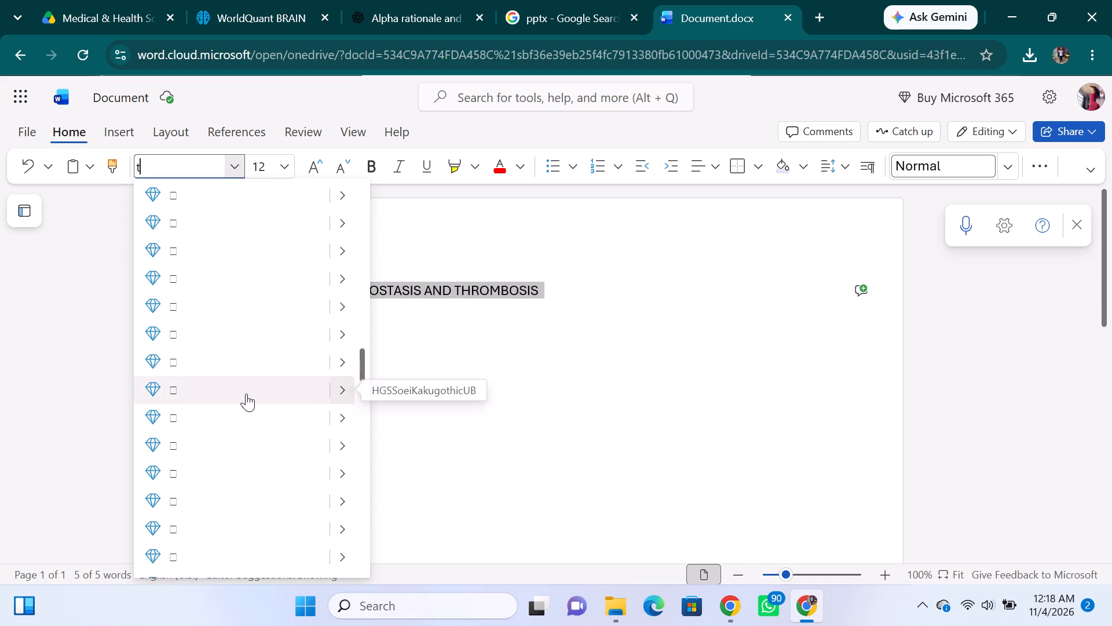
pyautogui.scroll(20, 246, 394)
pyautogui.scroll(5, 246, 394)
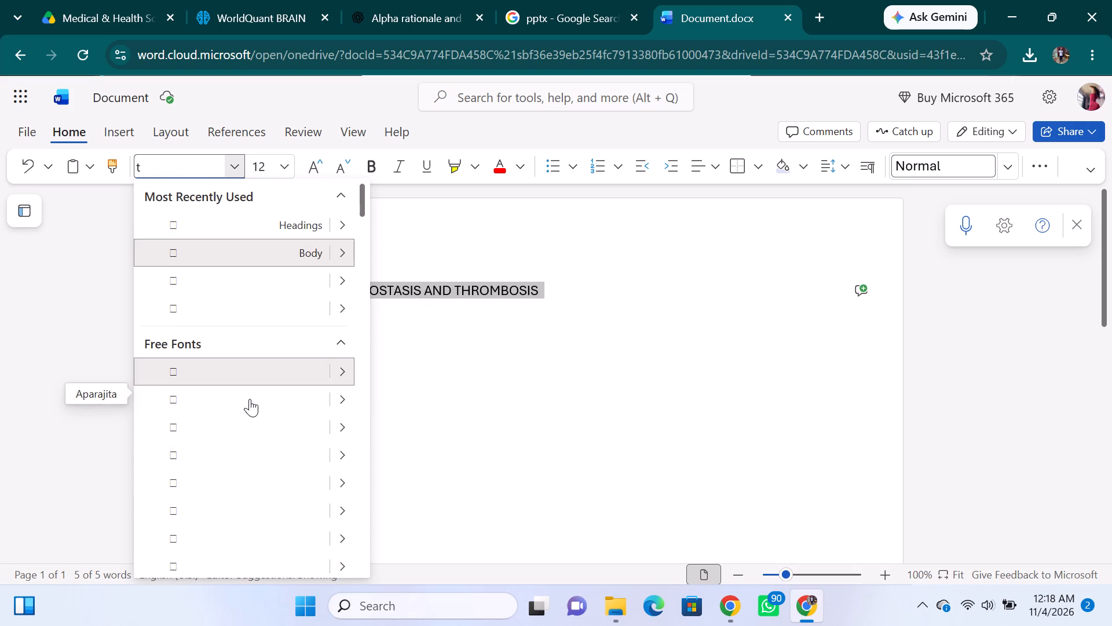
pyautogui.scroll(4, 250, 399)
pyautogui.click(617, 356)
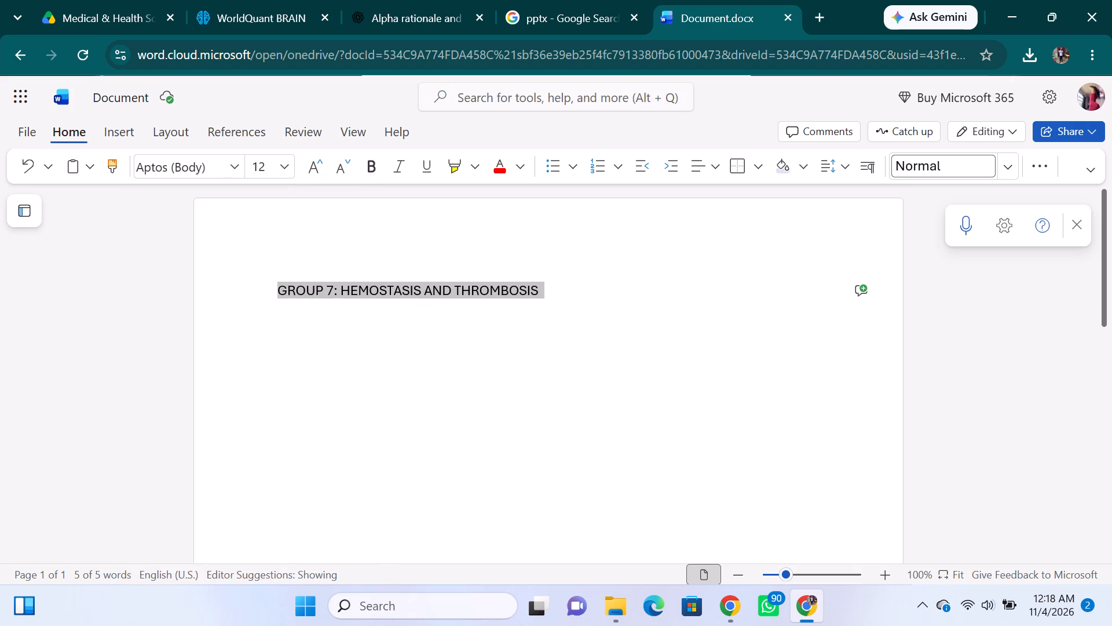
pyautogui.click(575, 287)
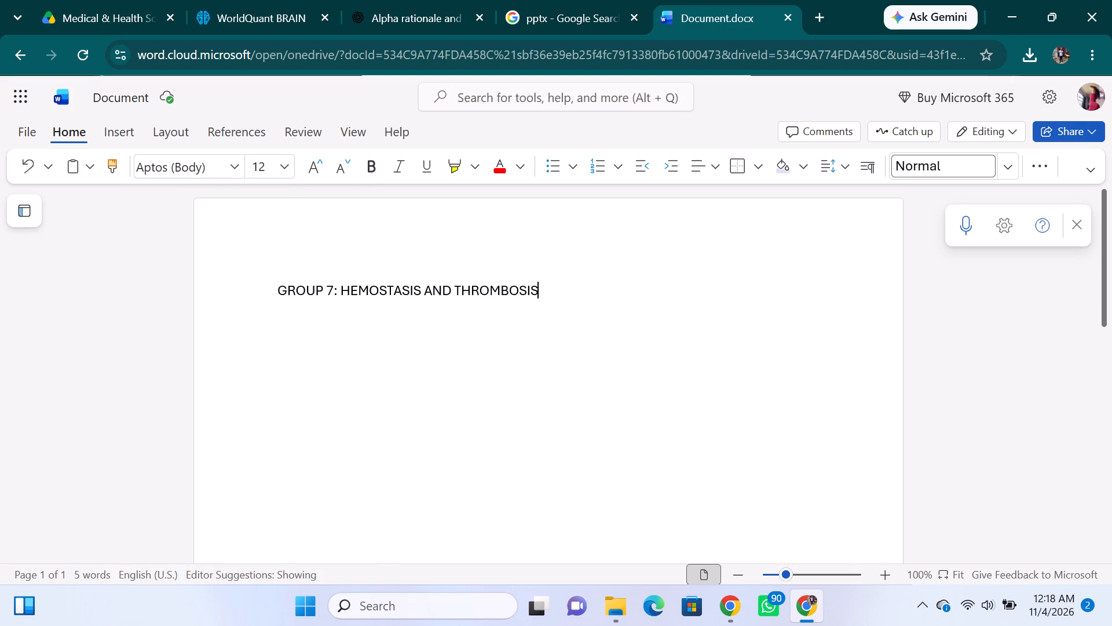
# Make the title "GROUP 7: HEMOSTASIS AND THROMBOSIS" bold.
pyautogui.moveTo(285, 289); pyautogui.dragTo(412, 297)
pyautogui.moveTo(308, 449); pyautogui.dragTo(308, 442)
pyautogui.click(262, 306)
pyautogui.hotkey('ctrl', 'a')
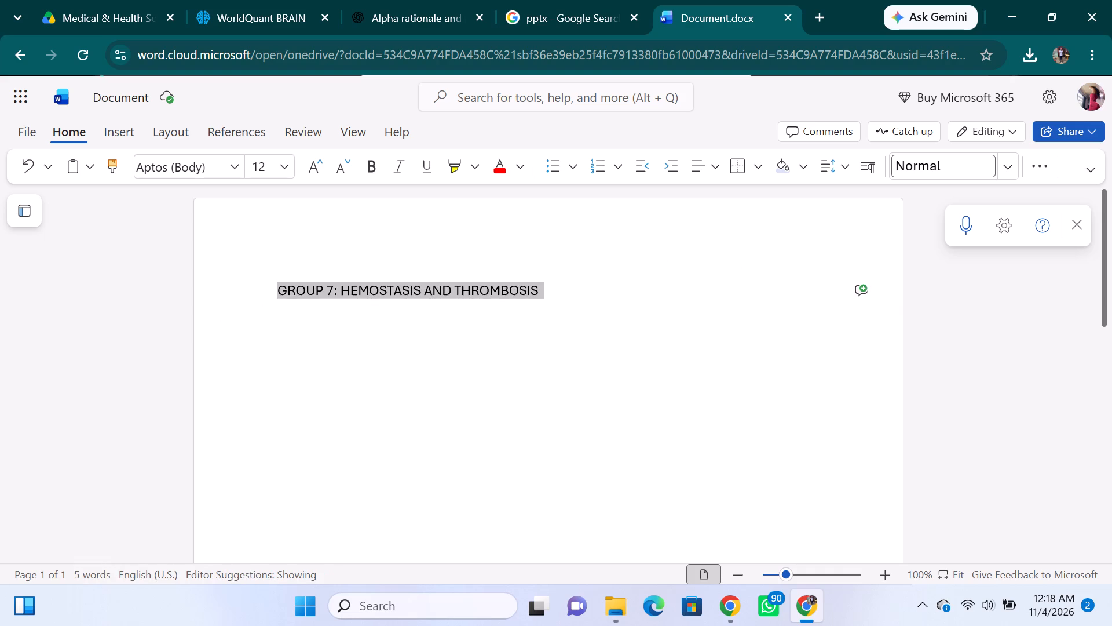
pyautogui.click(374, 170)
pyautogui.click(693, 319)
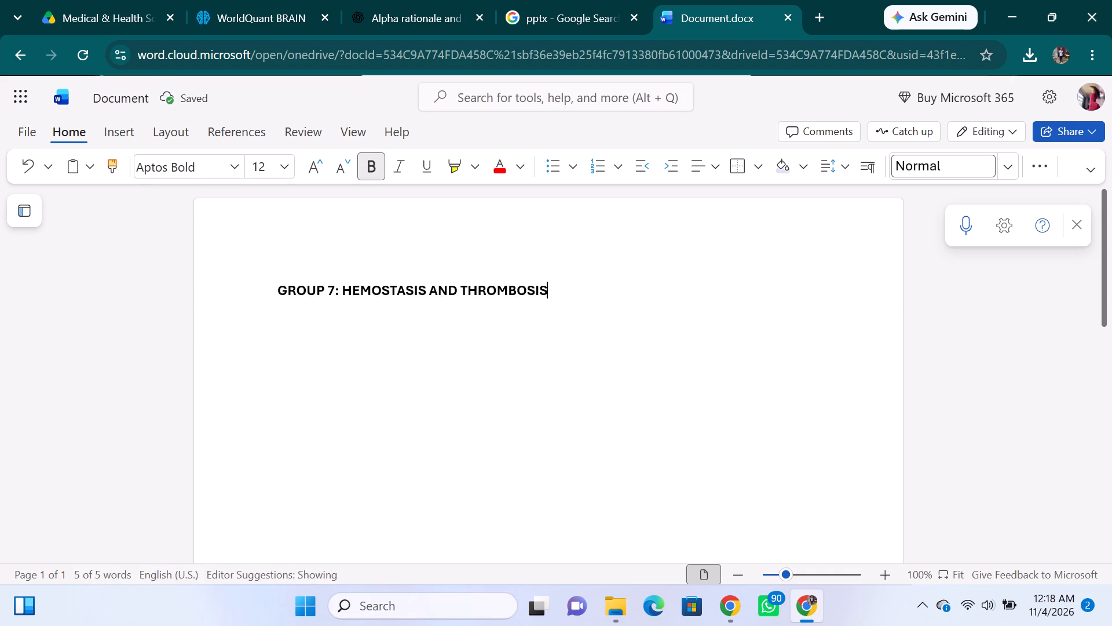
# Add an empty line below the title and return the cursor to the end of the title.
pyautogui.scroll(-1, 491, 379)
pyautogui.scroll(1, 491, 379)
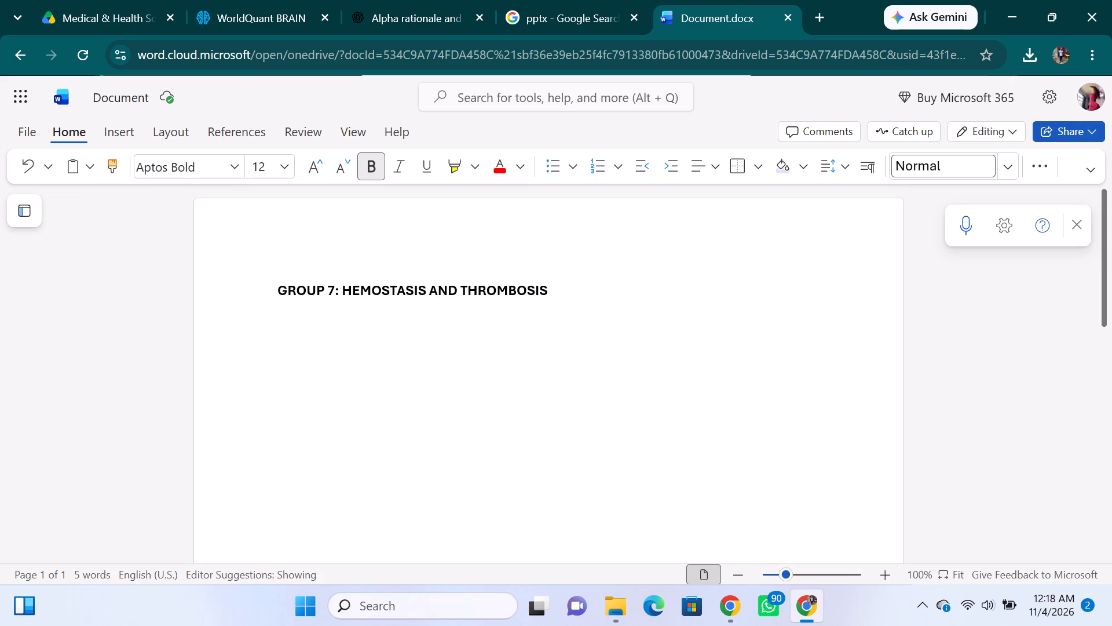
pyautogui.press('Return')
pyautogui.click(554, 295)
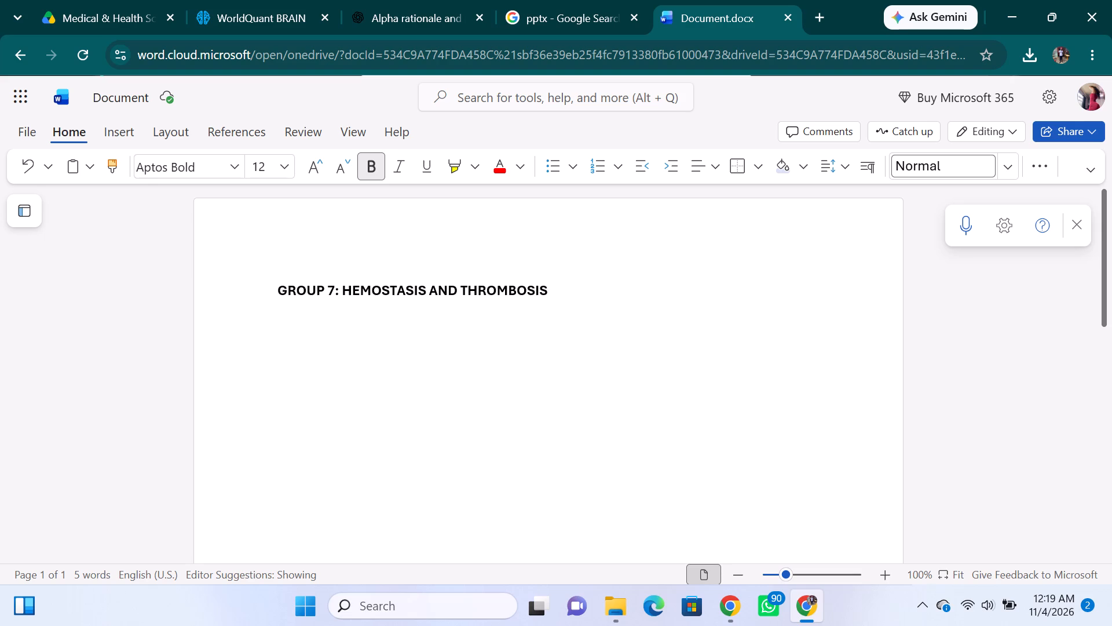
# Split the title so "HEMOSTASIS AND THROMBOSIS" starts its own line, and remove the colon after "GROUP 7".
pyautogui.click(344, 289)
pyautogui.press('Return')
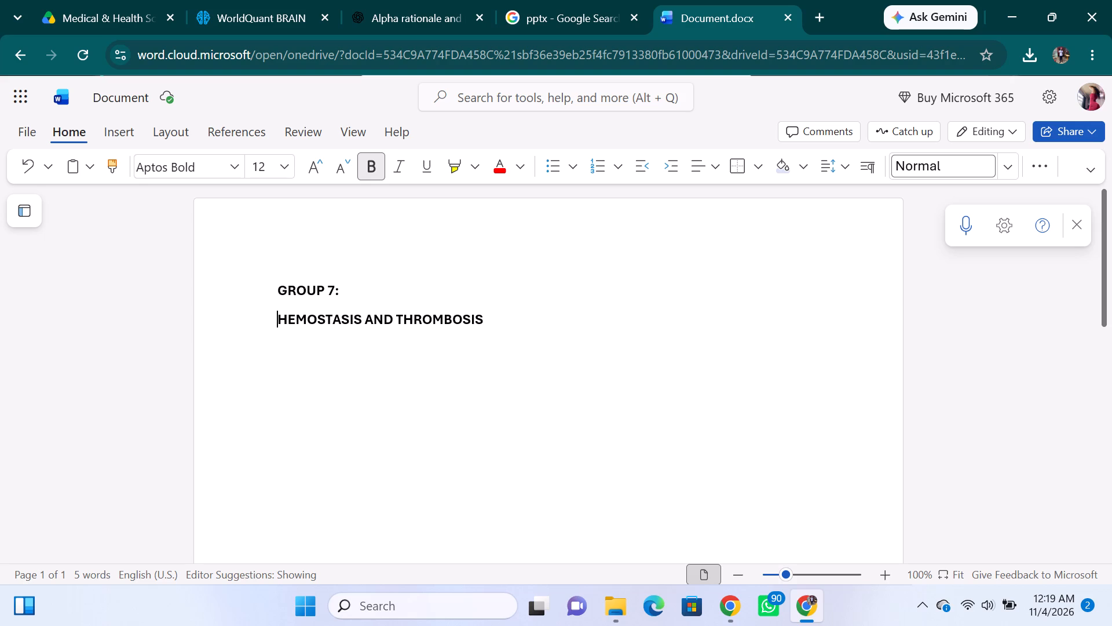
pyautogui.click(334, 286)
pyautogui.press('Delete')
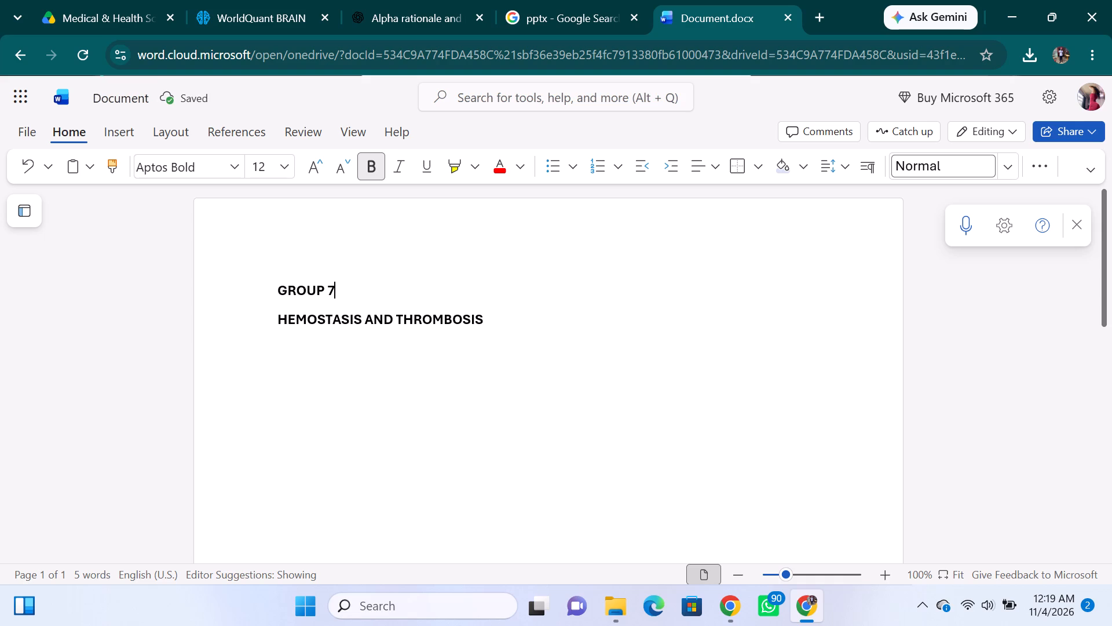
# Indent the "GROUP 7" line by five tab stops so it sits near the middle of the page.
pyautogui.moveTo(273, 286); pyautogui.dragTo(356, 289)
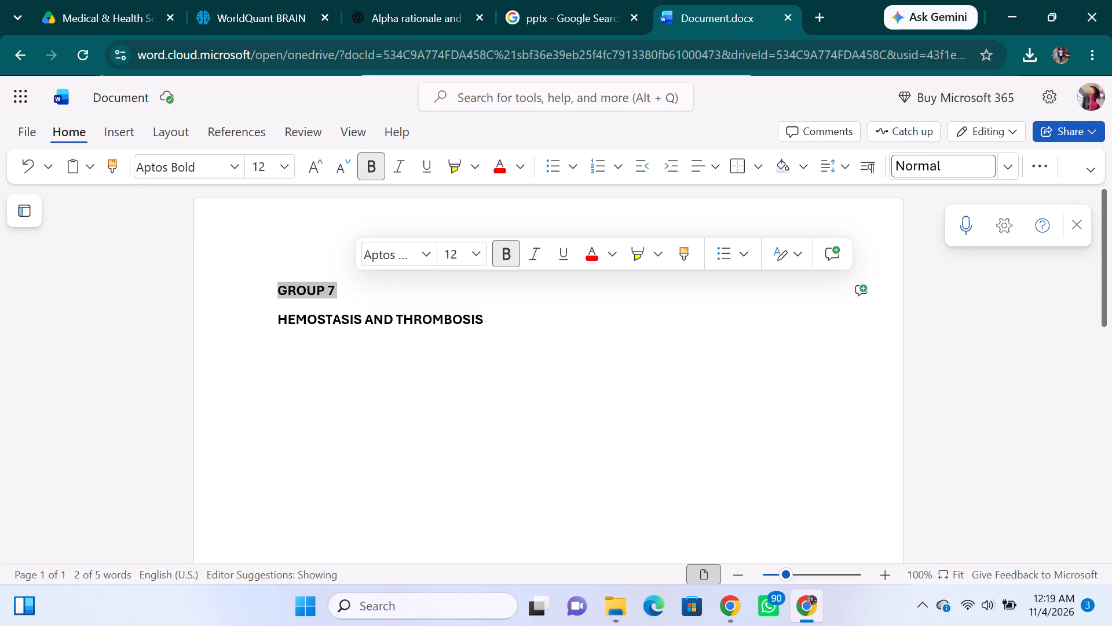
pyautogui.press('Tab')
pyautogui.press('Tab')
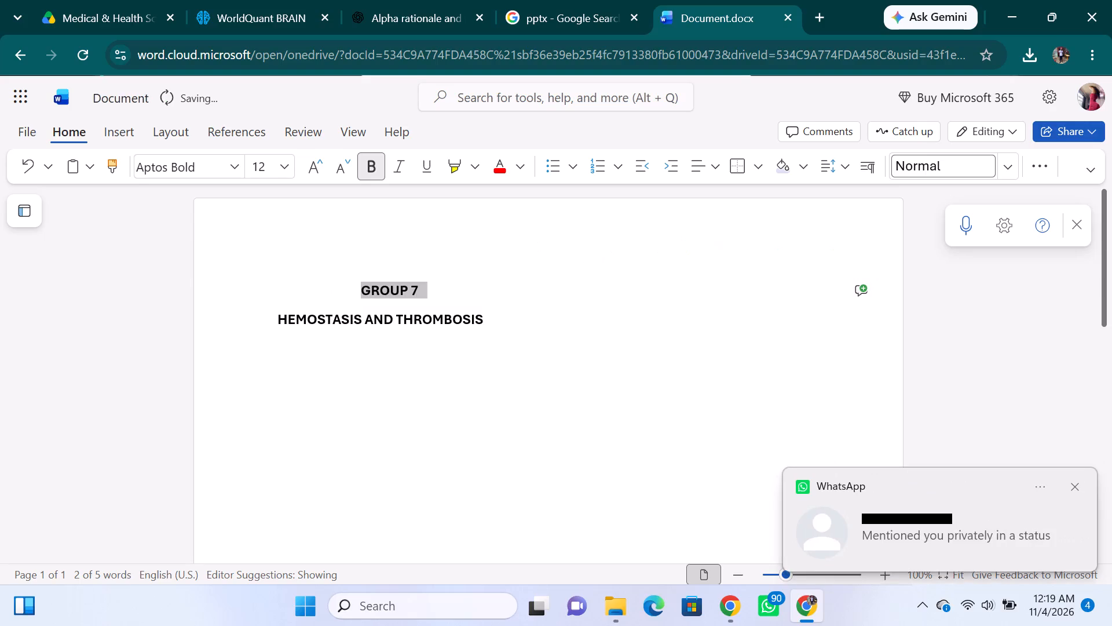
pyautogui.press('Tab')
pyautogui.press('Tab')
pyautogui.press('Tab')
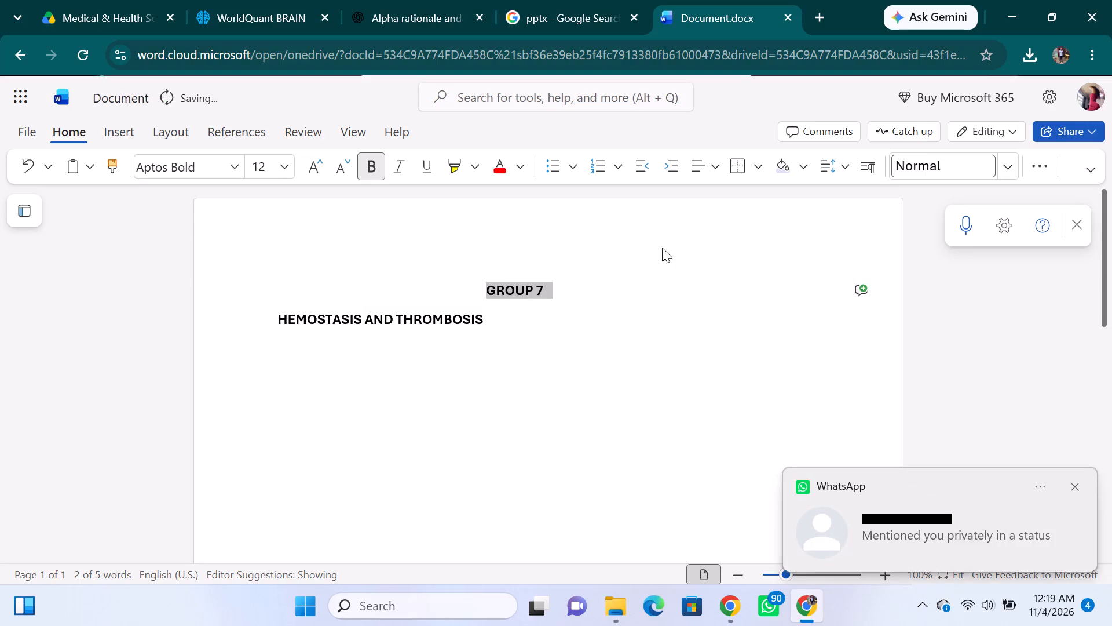
pyautogui.click(625, 286)
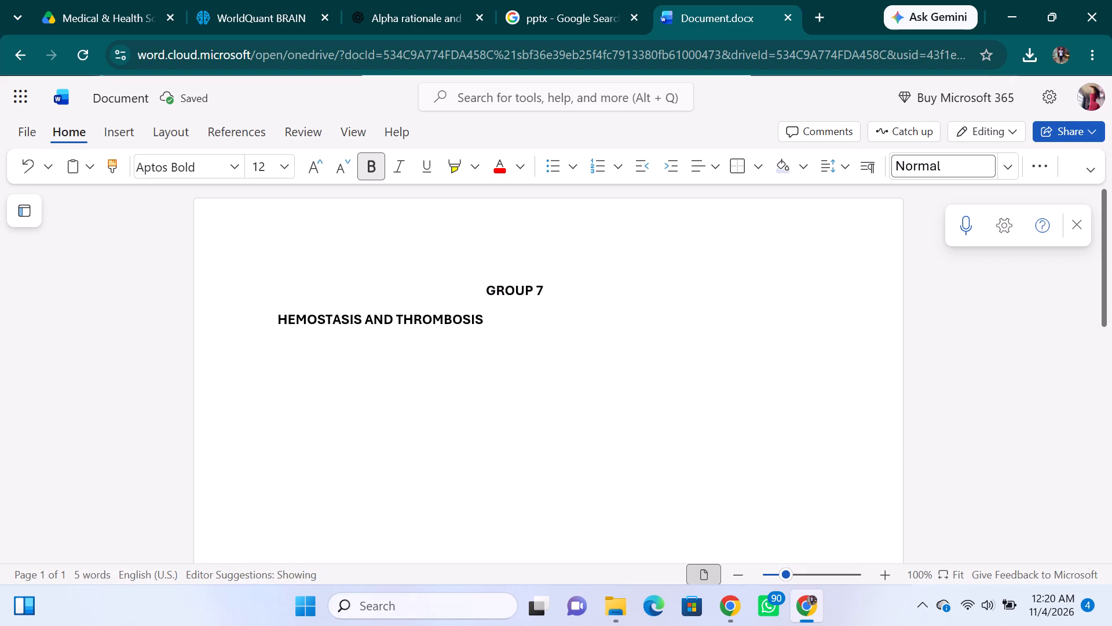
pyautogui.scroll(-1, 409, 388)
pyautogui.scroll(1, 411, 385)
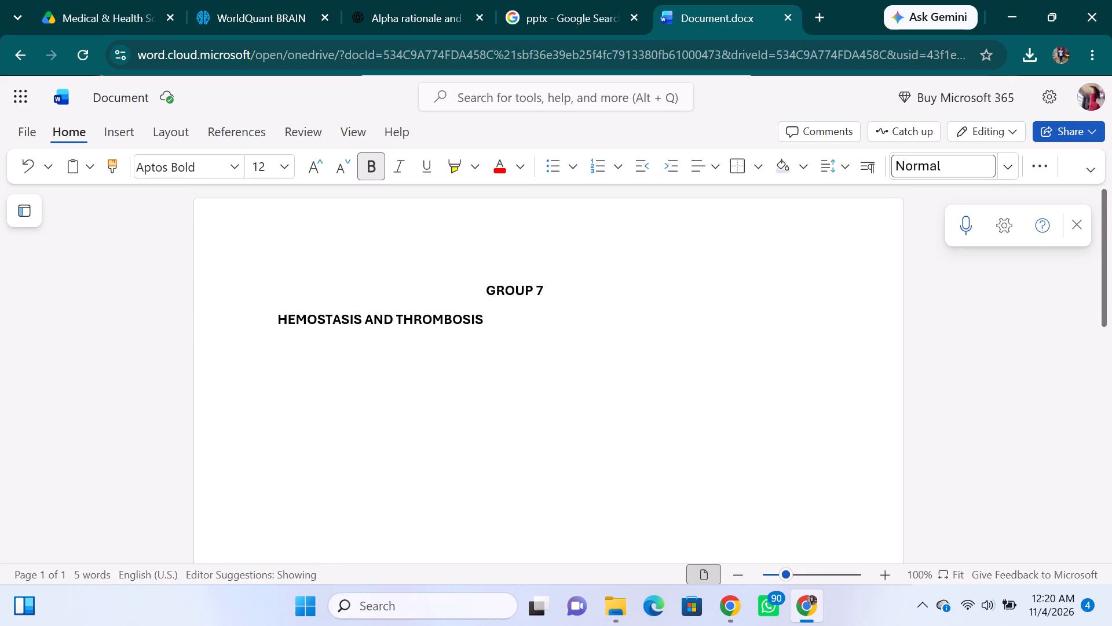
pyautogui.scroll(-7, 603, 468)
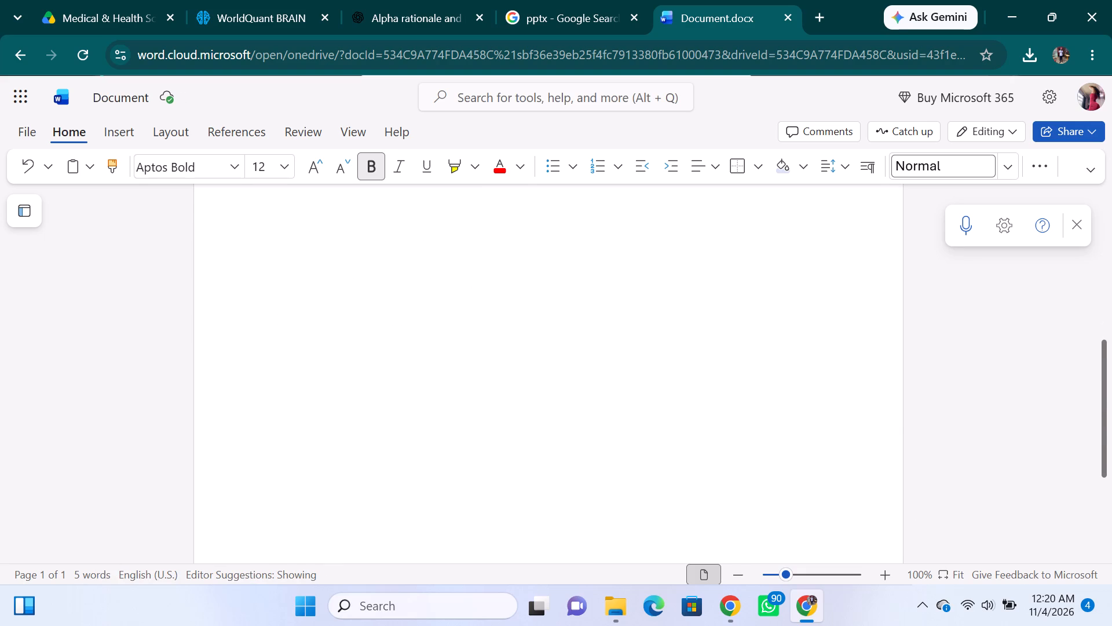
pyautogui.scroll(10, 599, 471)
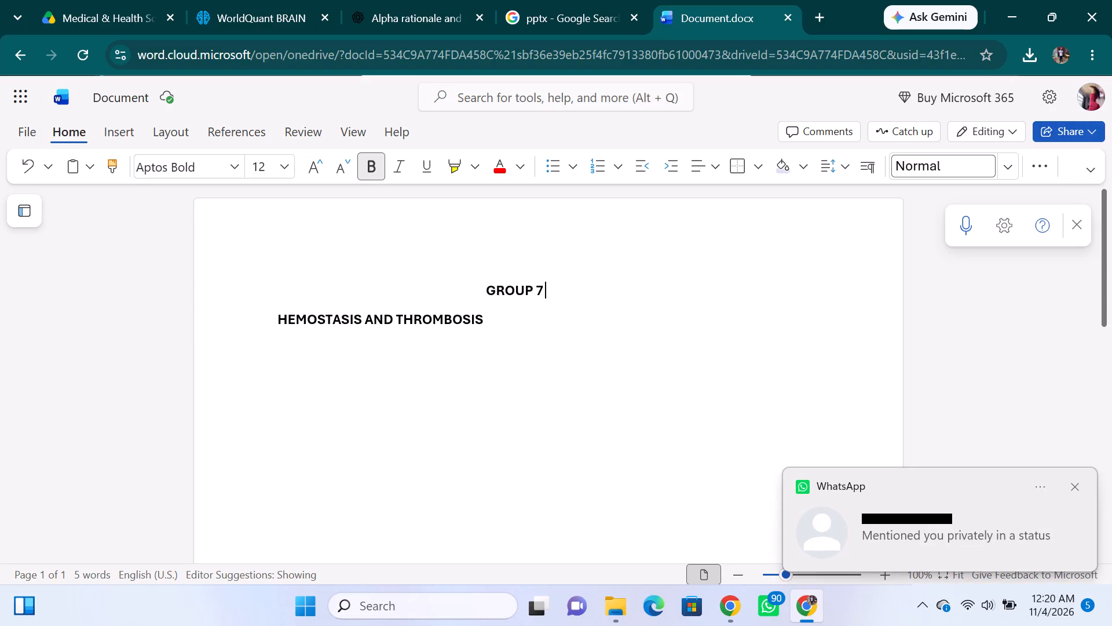
# Replace the "HEMOSTASIS AND THROMBOSIS" line with the bold heading "MEMBERS".
pyautogui.moveTo(283, 318); pyautogui.dragTo(543, 328)
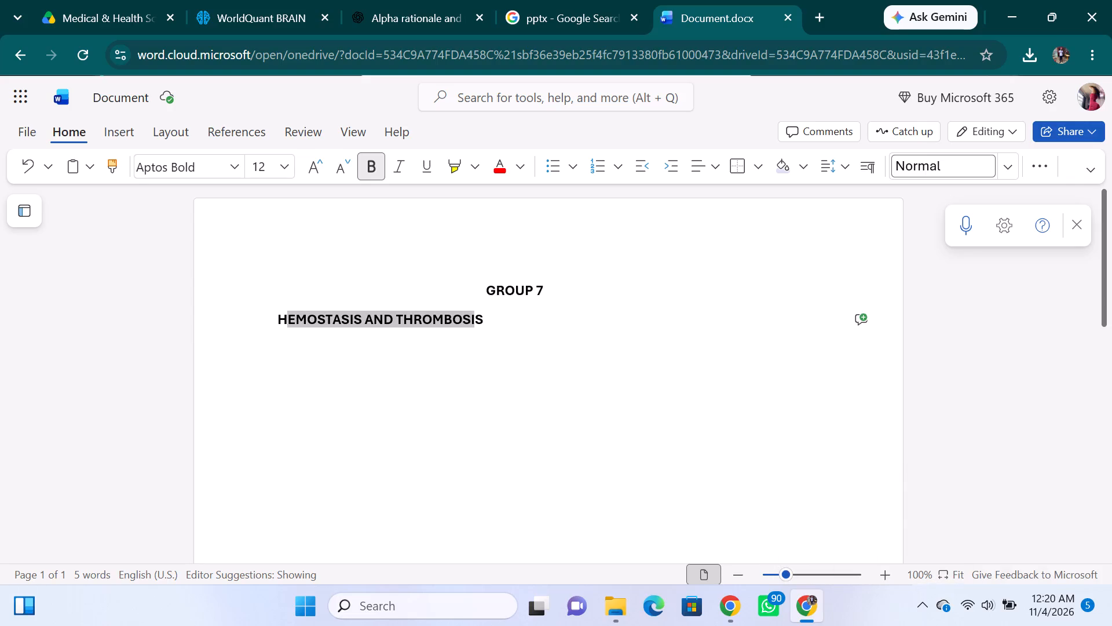
pyautogui.click(454, 415)
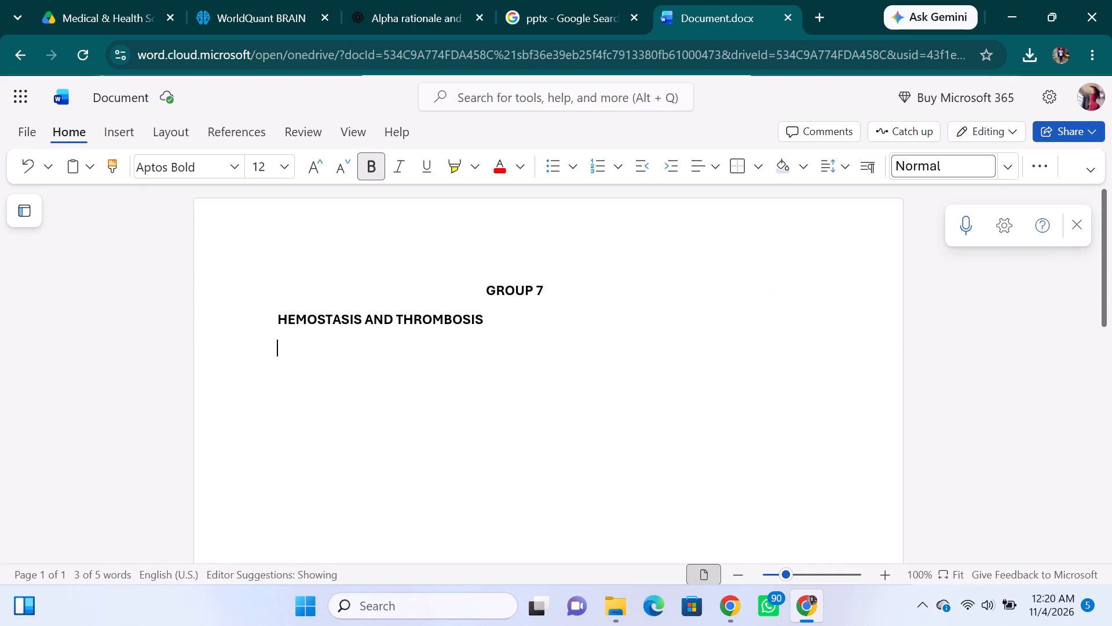
pyautogui.moveTo(273, 317); pyautogui.dragTo(473, 330)
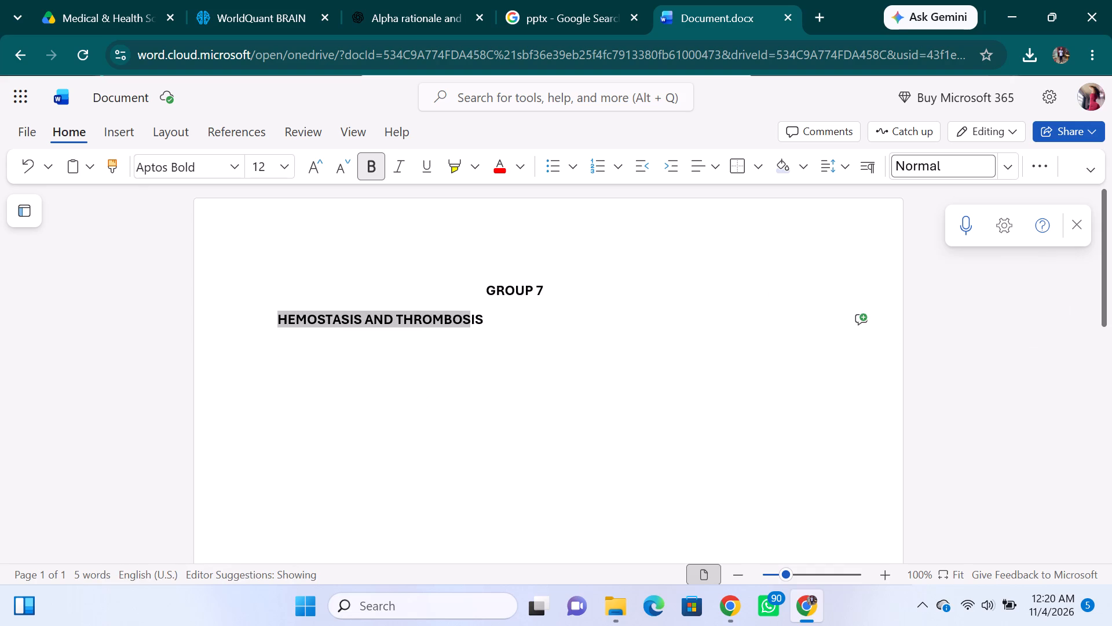
pyautogui.moveTo(473, 330); pyautogui.dragTo(499, 330)
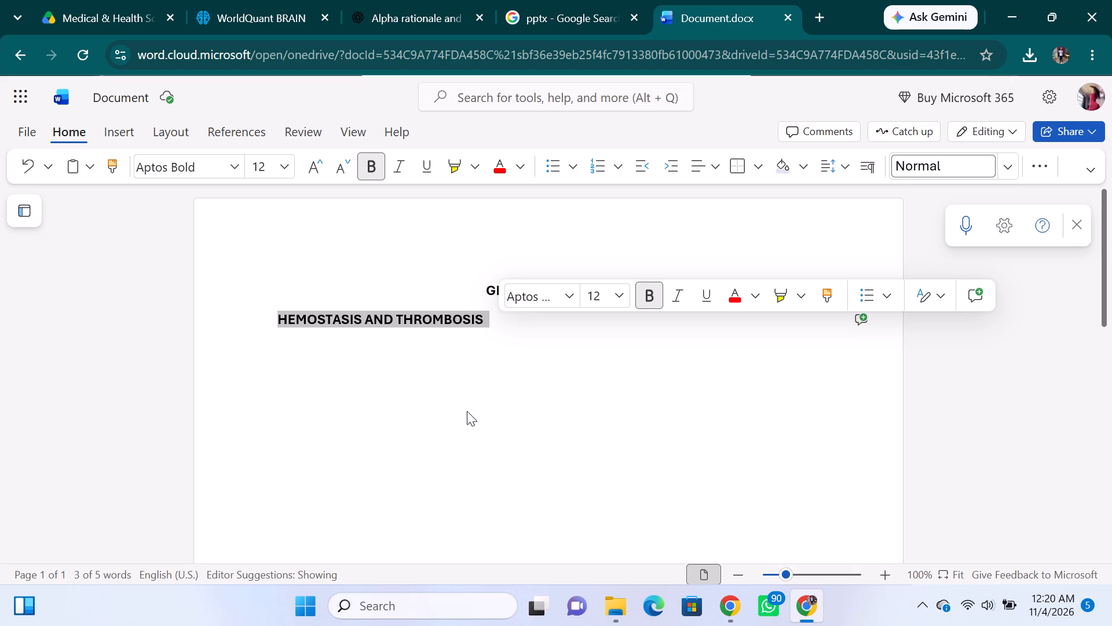
pyautogui.press('Delete')
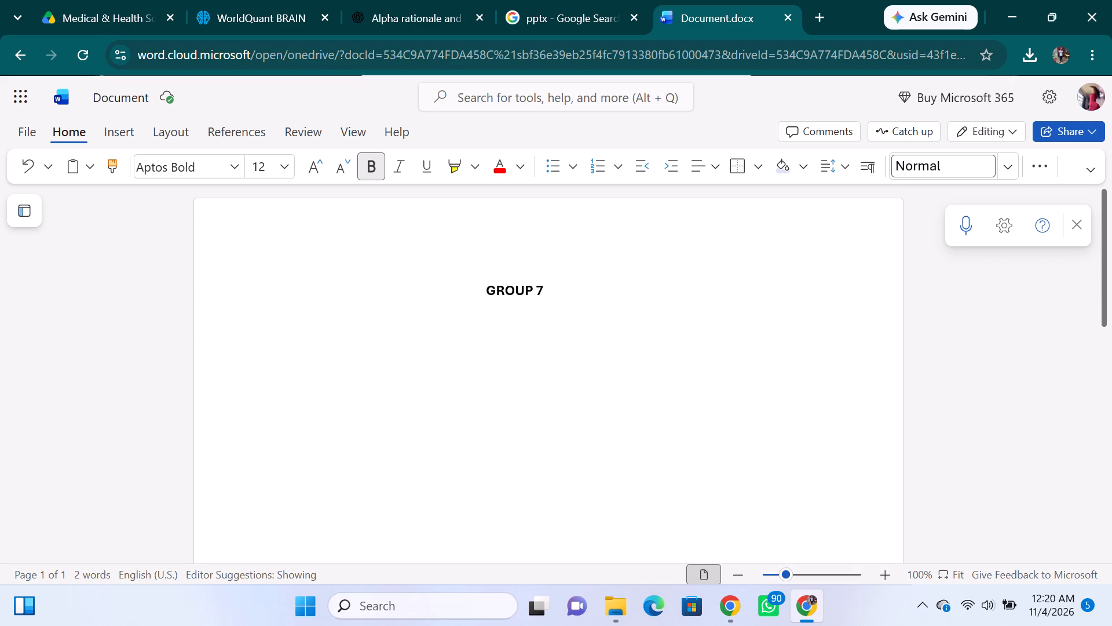
pyautogui.press('e')
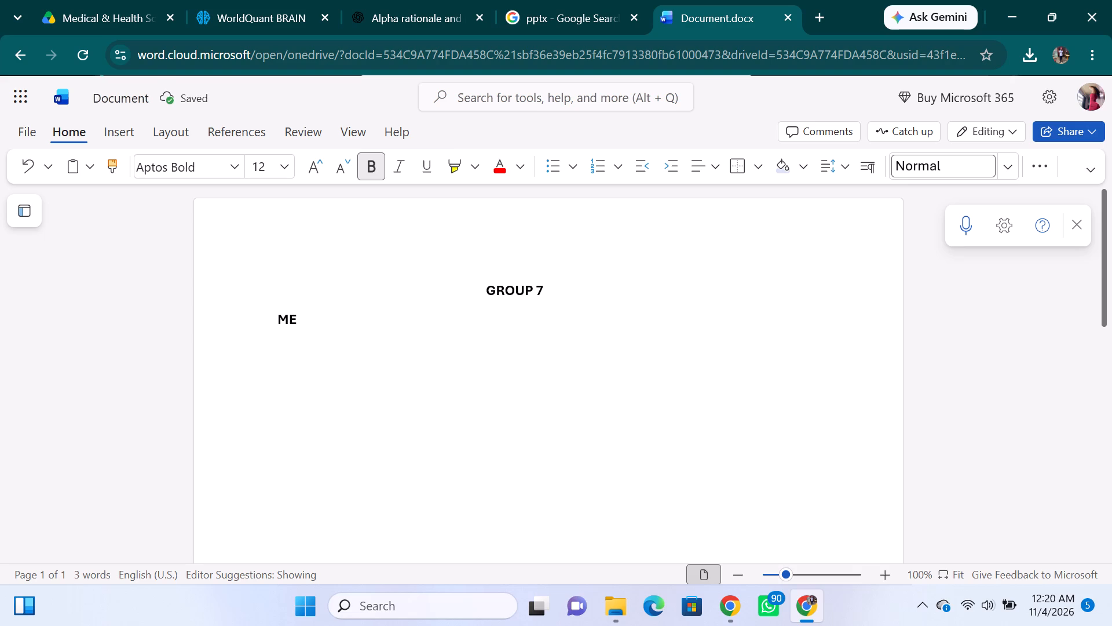
pyautogui.press('b')
pyautogui.press('BackSpace')
pyautogui.write('MBR')
pyautogui.press('Left')
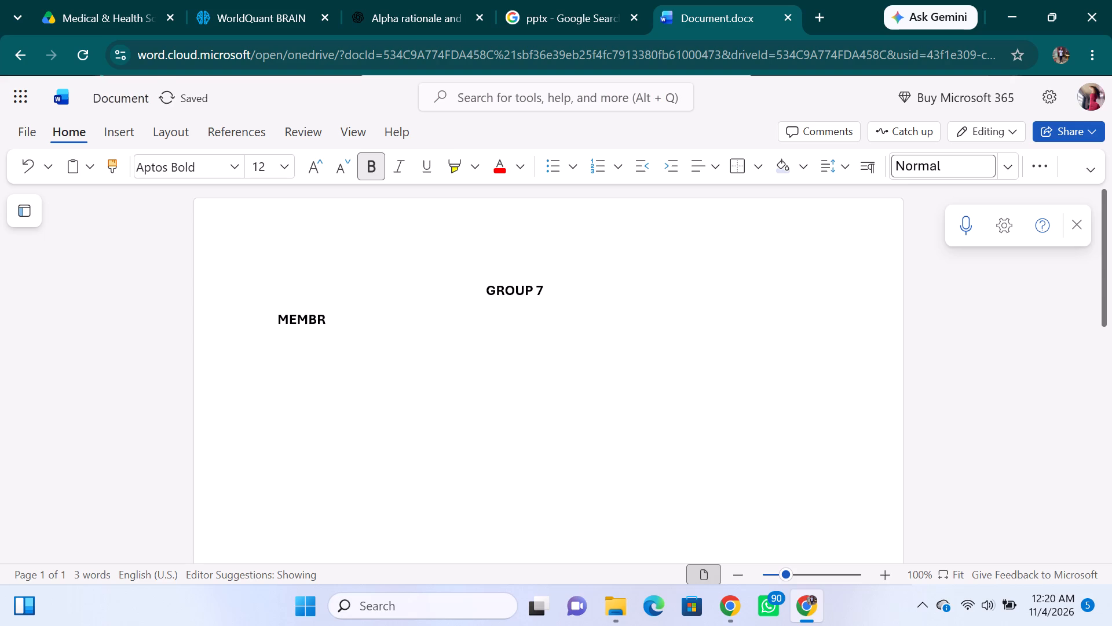
pyautogui.press('Delete')
pyautogui.write('ER')
pyautogui.press('s')
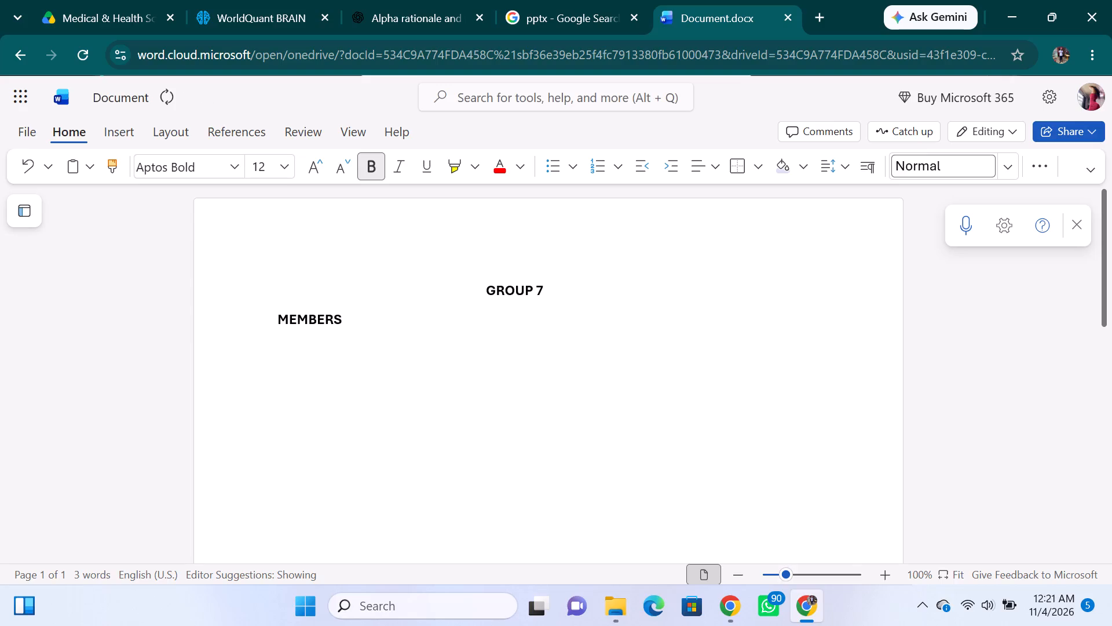
# Add twelve empty lines below the "MEMBERS" heading to leave space down the page.
pyautogui.press('Return')
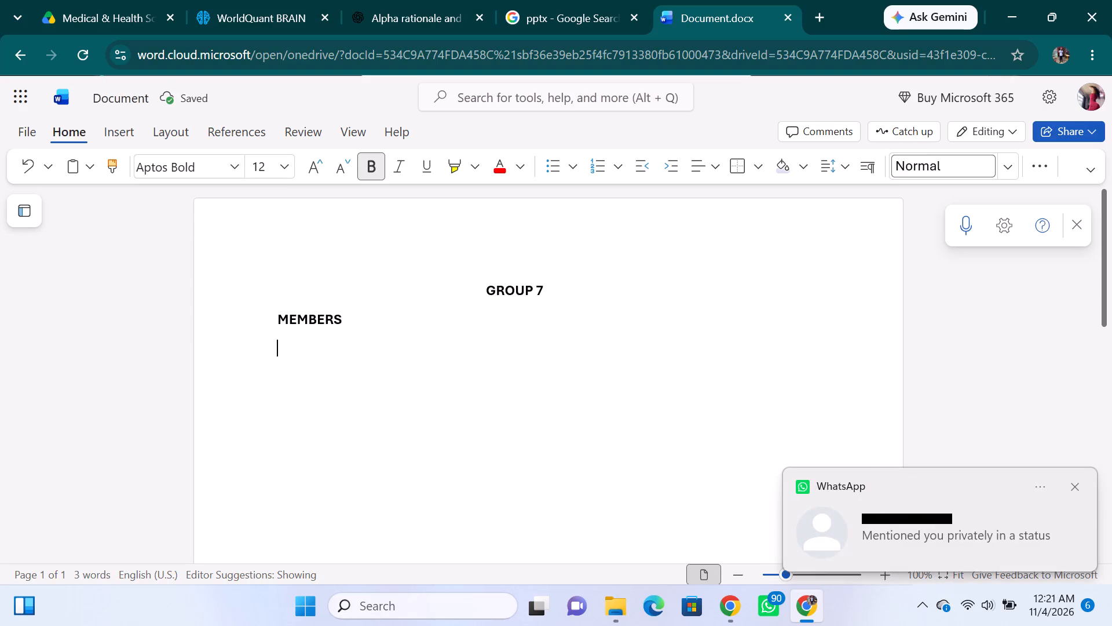
pyautogui.press('Return')
pyautogui.press('Return')
pyautogui.press('Return')
pyautogui.press('Return')
pyautogui.press('Return')
pyautogui.press('Return')
pyautogui.press('Return')
pyautogui.press('Return')
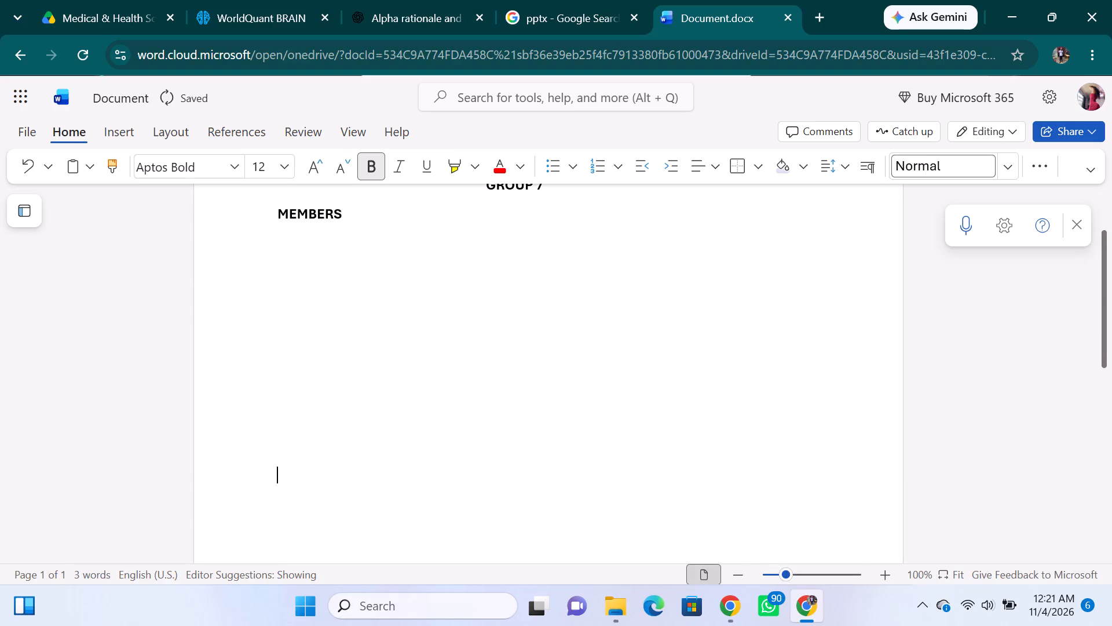
pyautogui.press('Return')
pyautogui.press('Return')
pyautogui.press('Return')
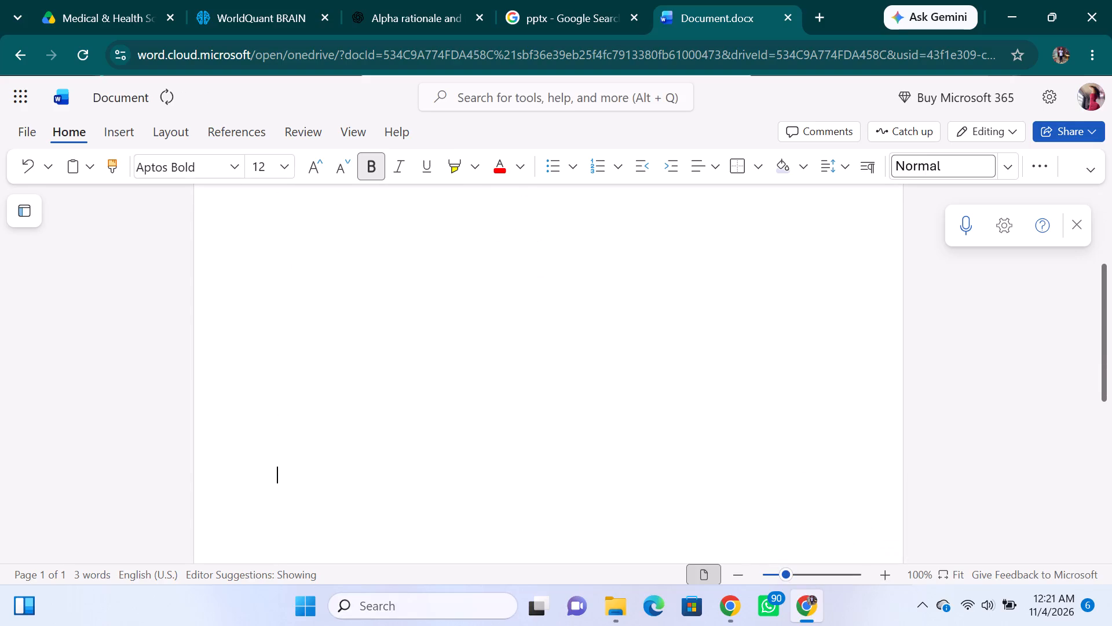
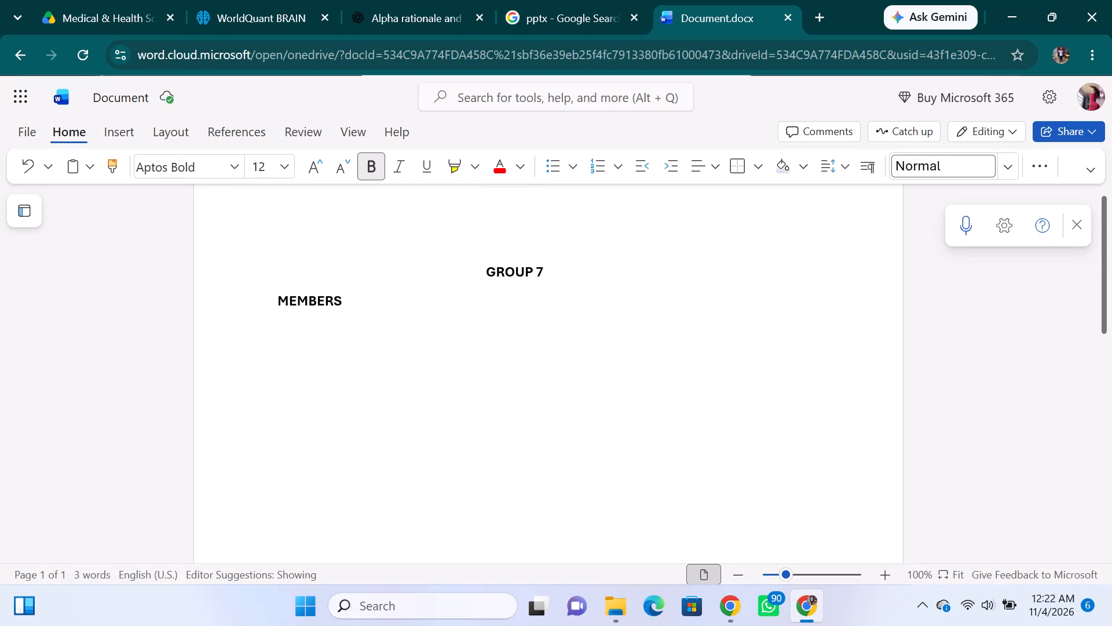
# Start a new line directly below the "MEMBERS" heading.
pyautogui.click(371, 301)
pyautogui.press('Return')
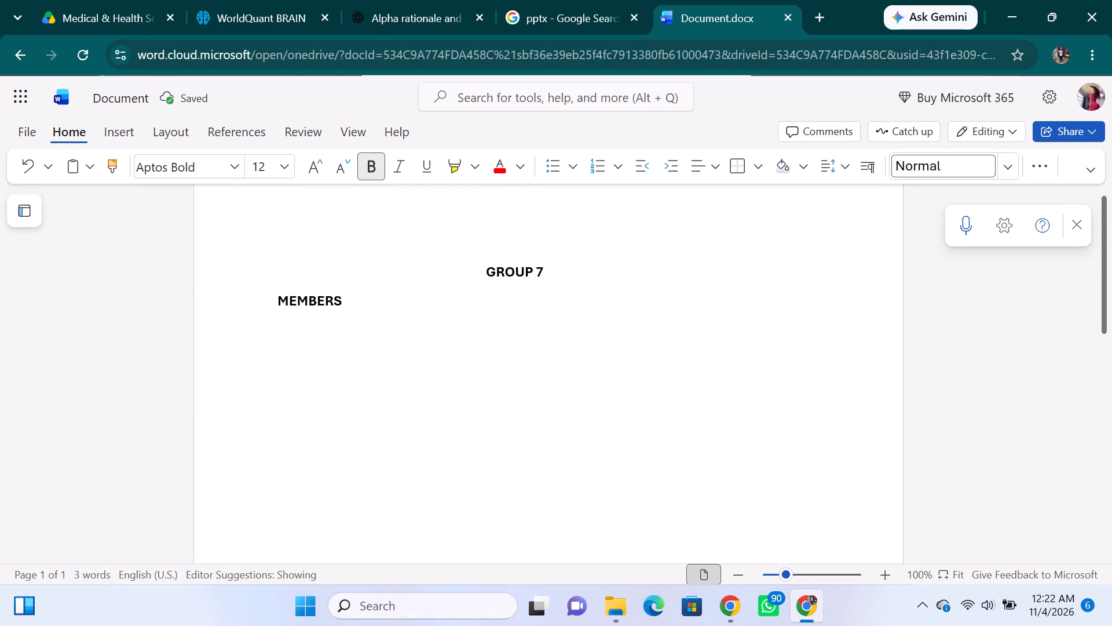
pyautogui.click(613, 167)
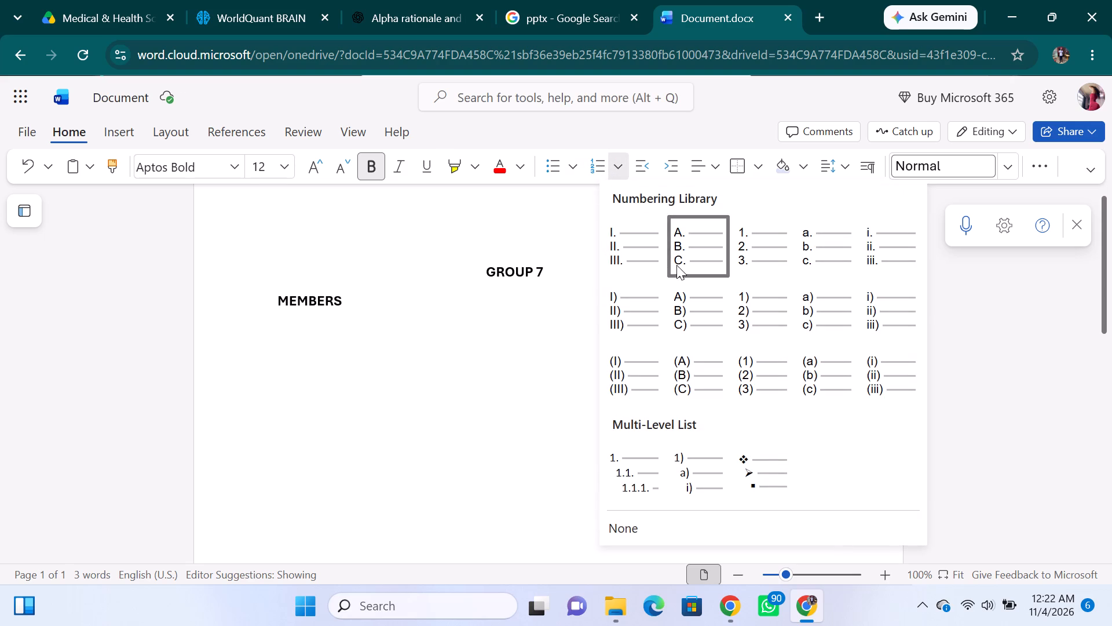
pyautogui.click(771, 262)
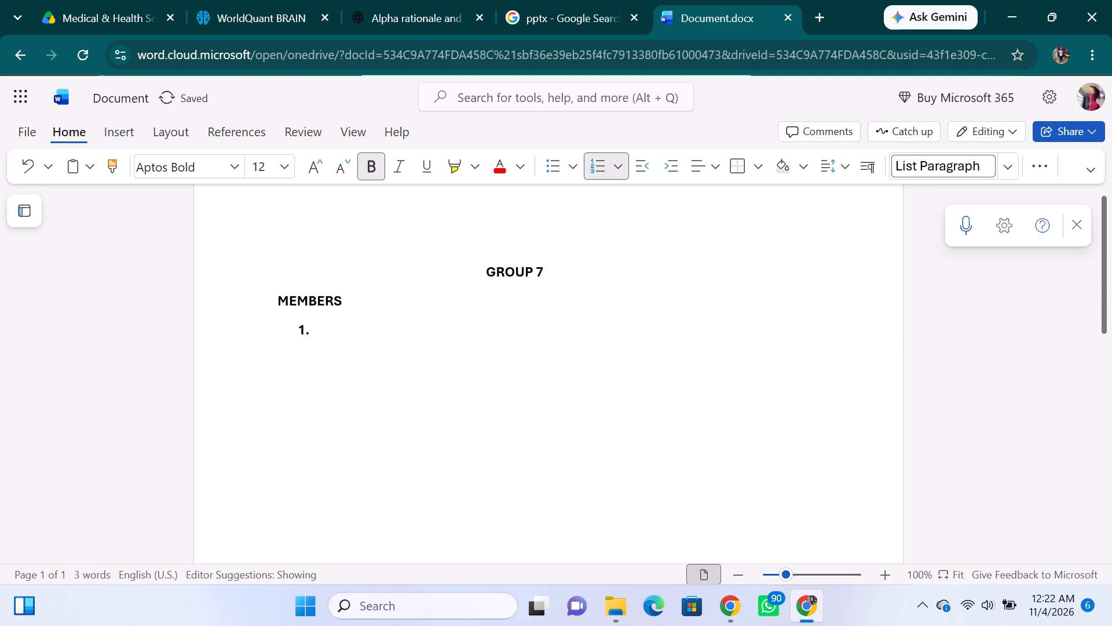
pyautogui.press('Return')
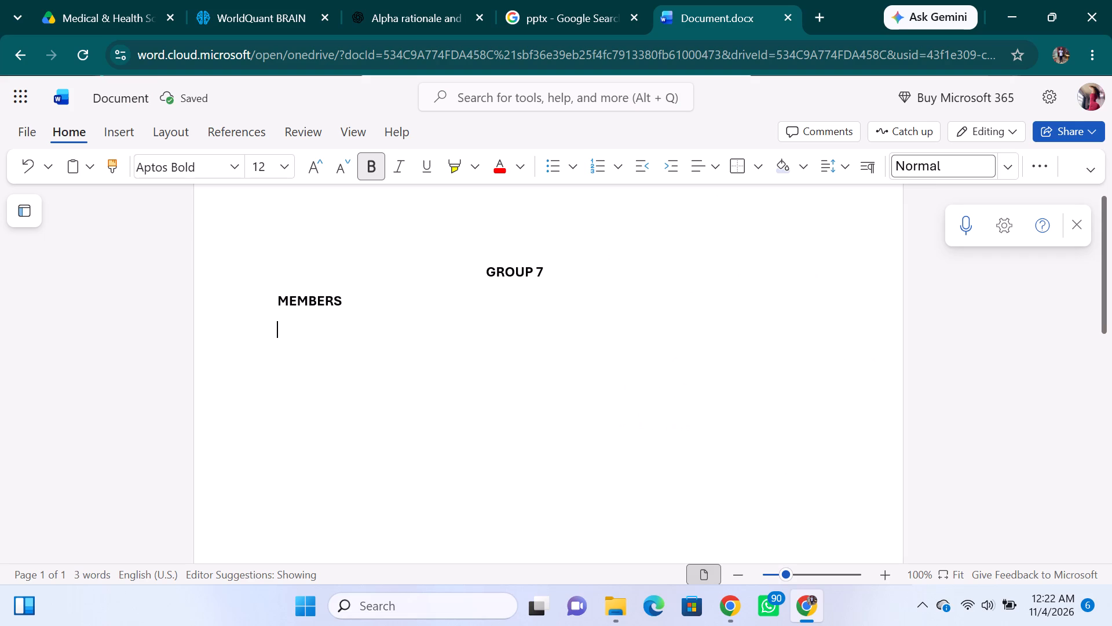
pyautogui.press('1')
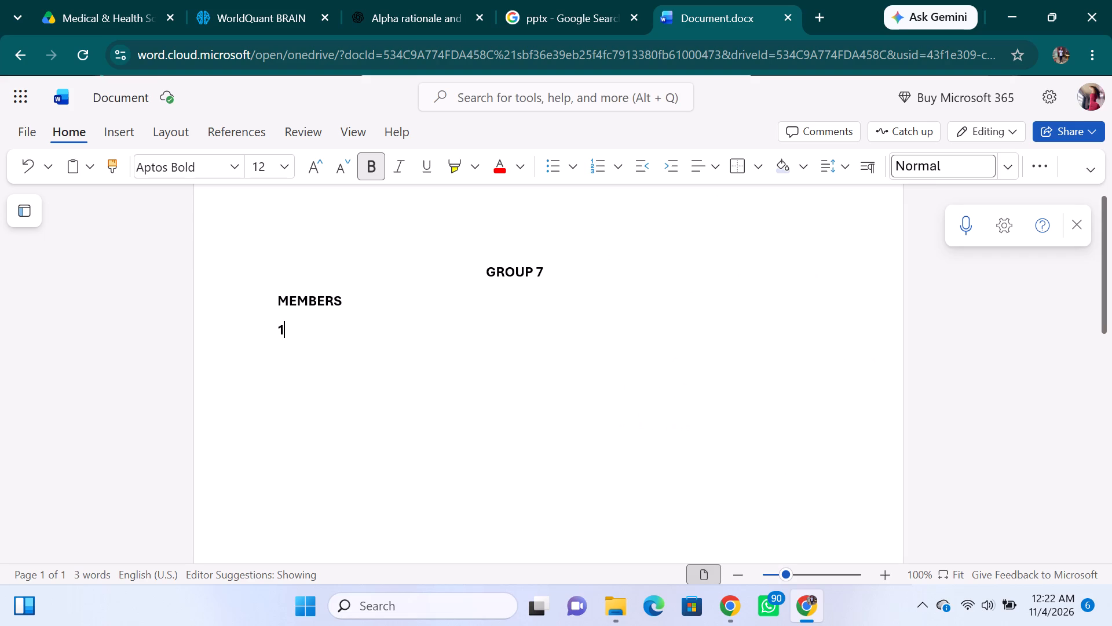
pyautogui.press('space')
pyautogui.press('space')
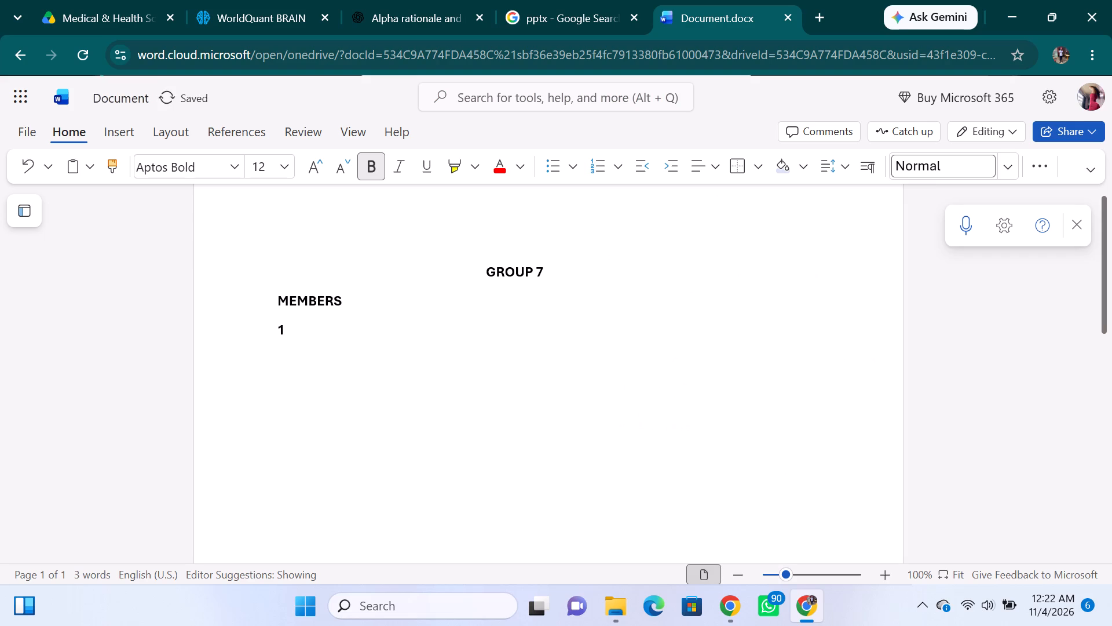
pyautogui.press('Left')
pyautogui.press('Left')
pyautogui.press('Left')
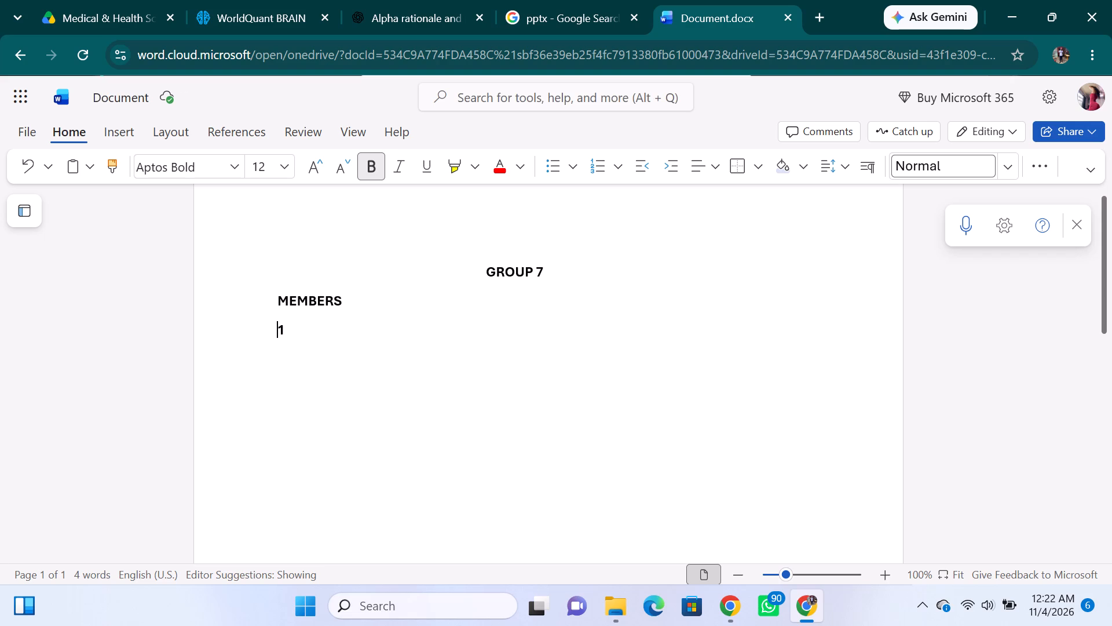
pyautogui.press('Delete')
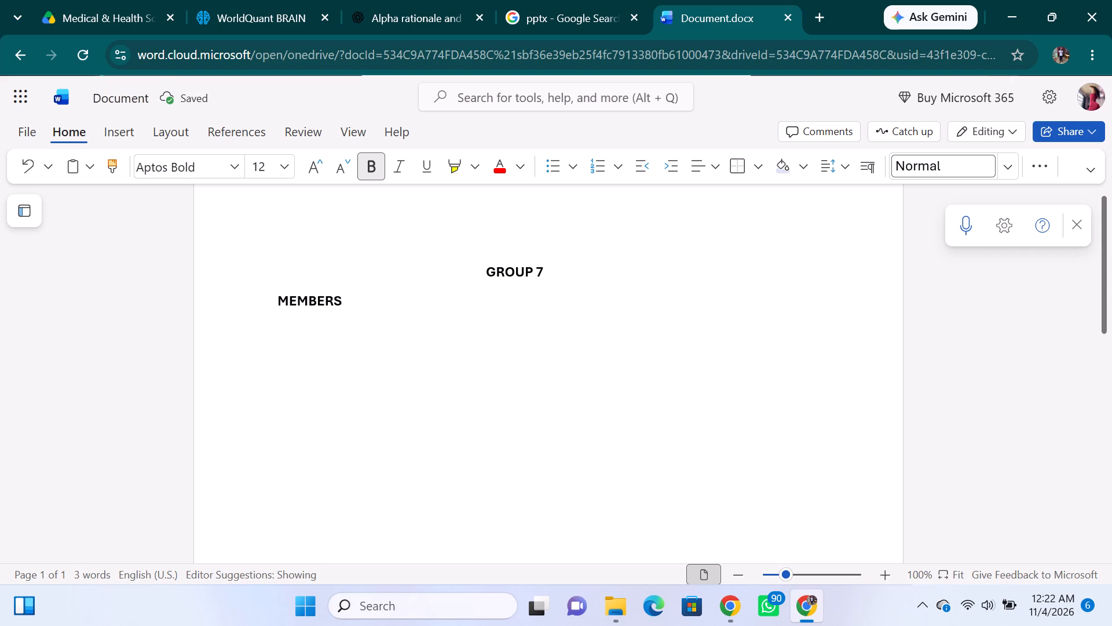
# Create a numbered list in the 1. 2. 3. style below "MEMBERS" with the placeholder entries J, N, 3, D and R.
pyautogui.click(616, 170)
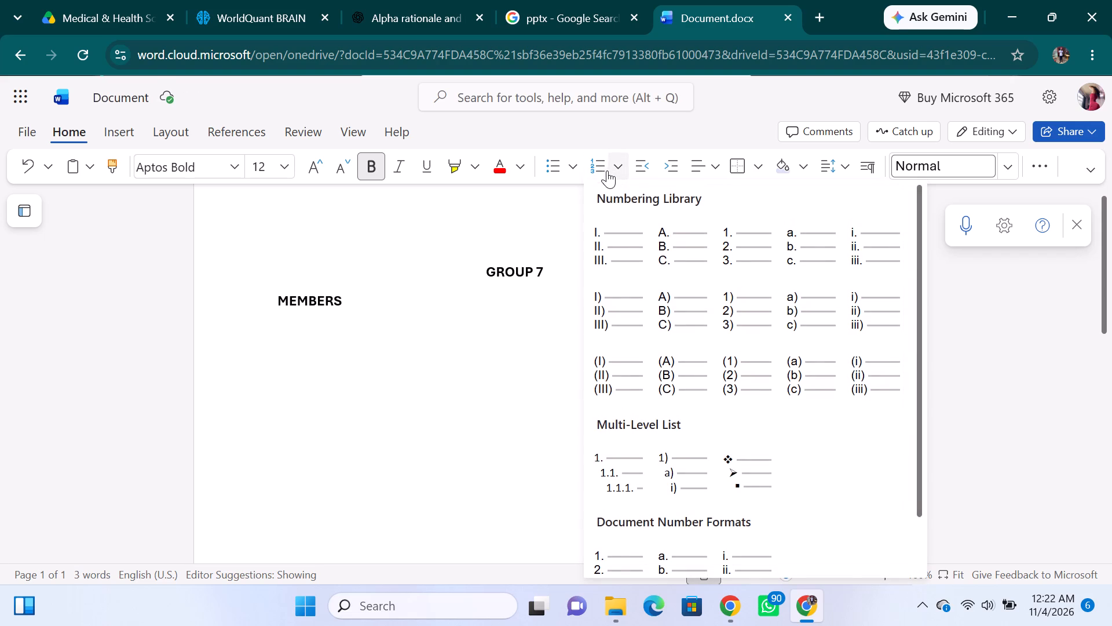
pyautogui.click(763, 260)
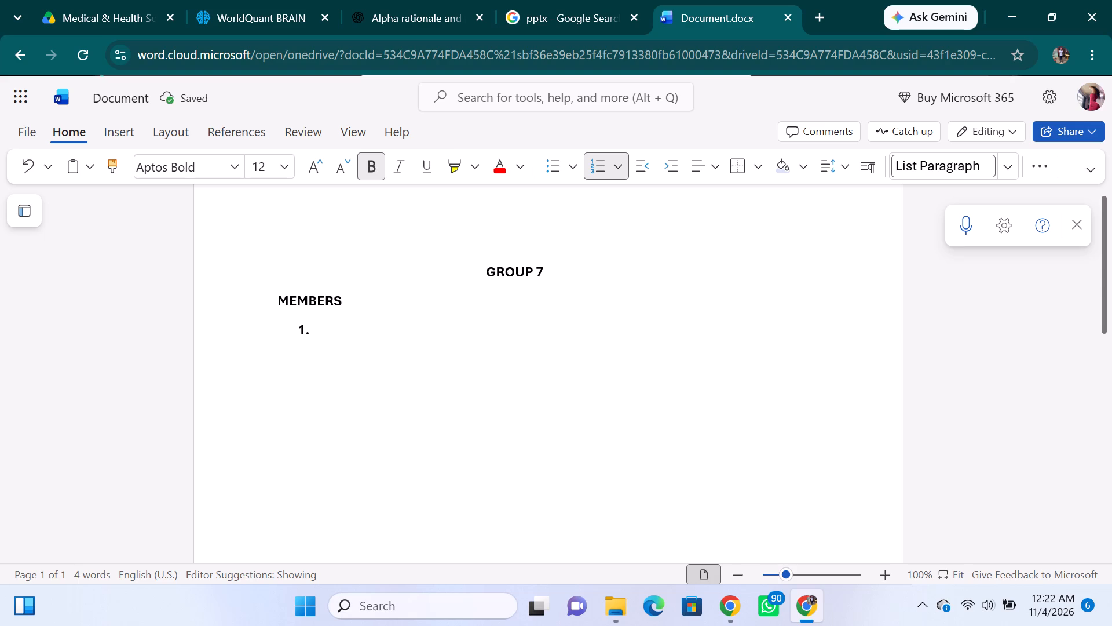
pyautogui.press('j')
pyautogui.press('Return')
pyautogui.press('n')
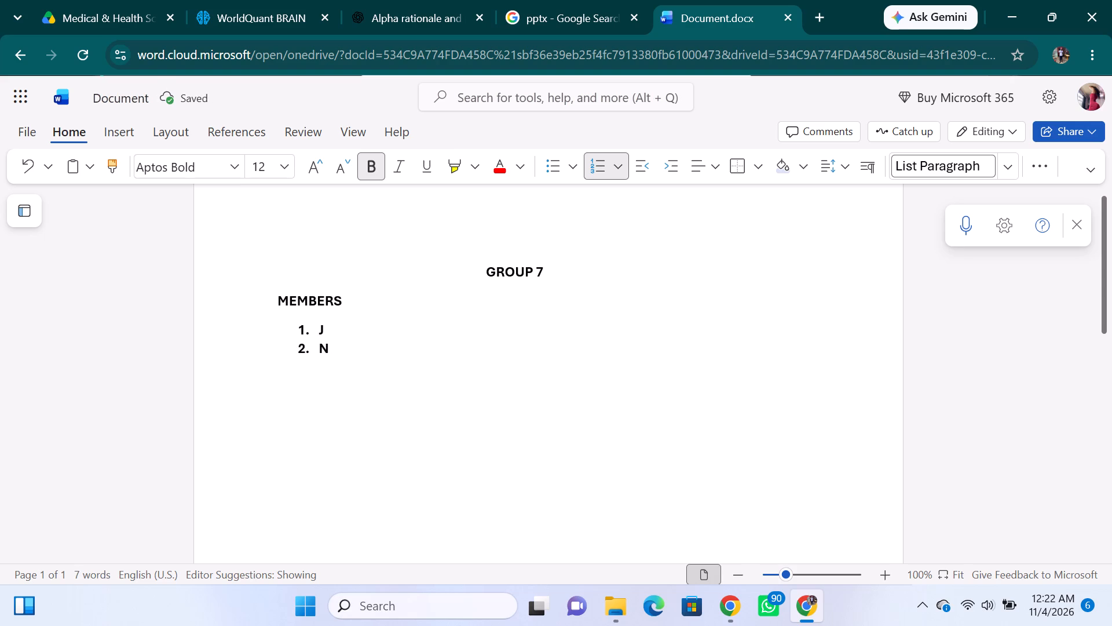
pyautogui.press('Return')
pyautogui.press('3')
pyautogui.press('Return')
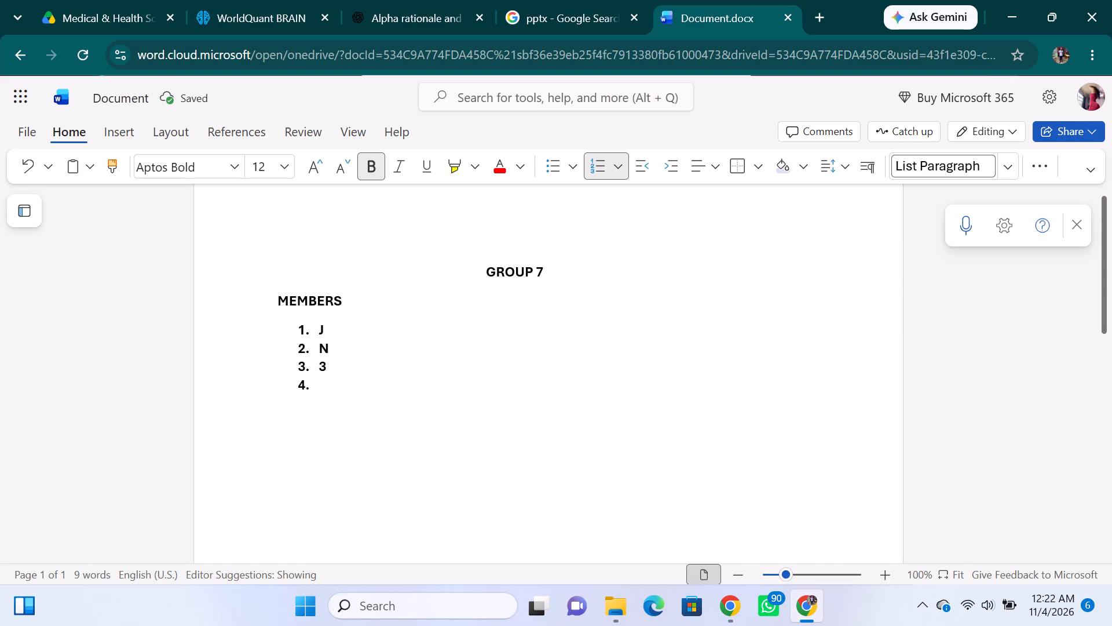
pyautogui.press('d')
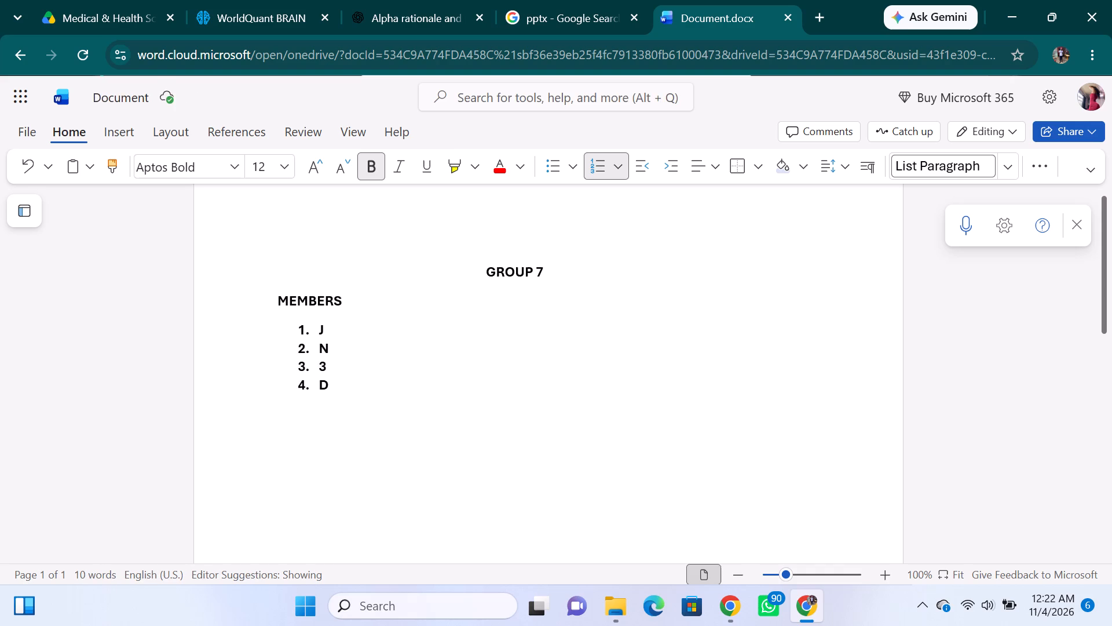
pyautogui.press('Return')
pyautogui.press('r')
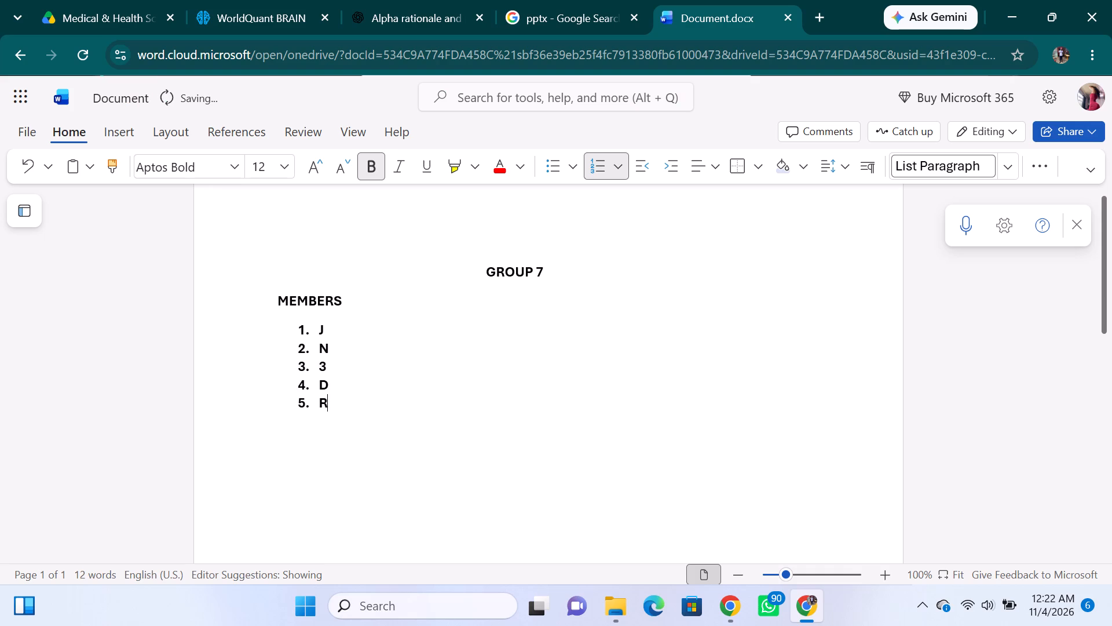
pyautogui.press('Return')
# Continue the numbered members list with the placeholder entries F, B, V, M, C and R as items 6 to 11.
pyautogui.press('f')
pyautogui.press('Return')
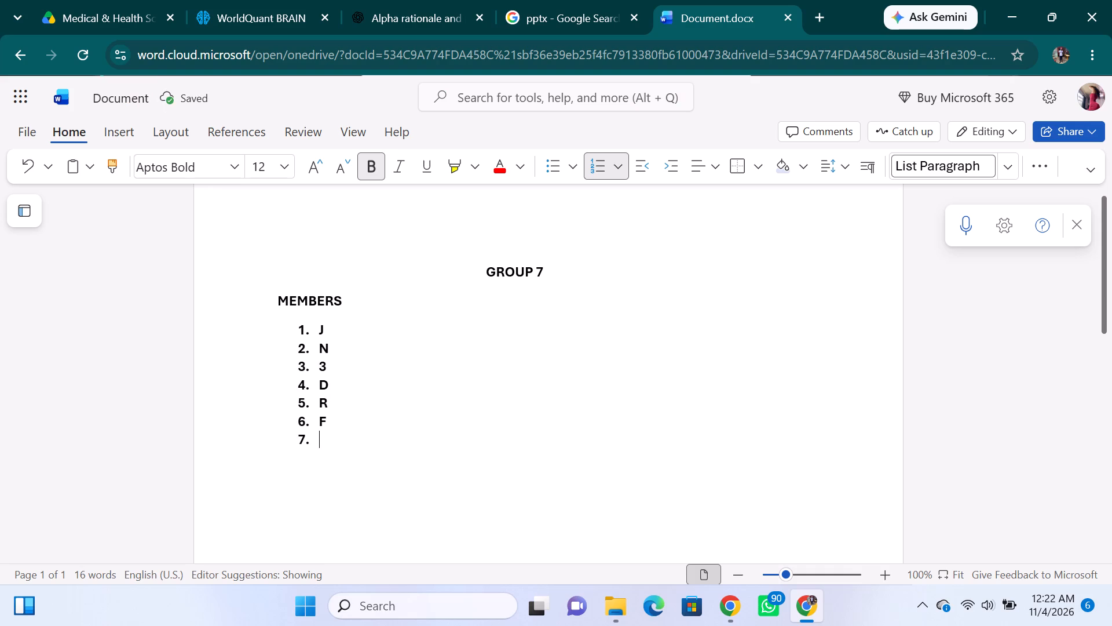
pyautogui.press('b')
pyautogui.press('Return')
pyautogui.press('v')
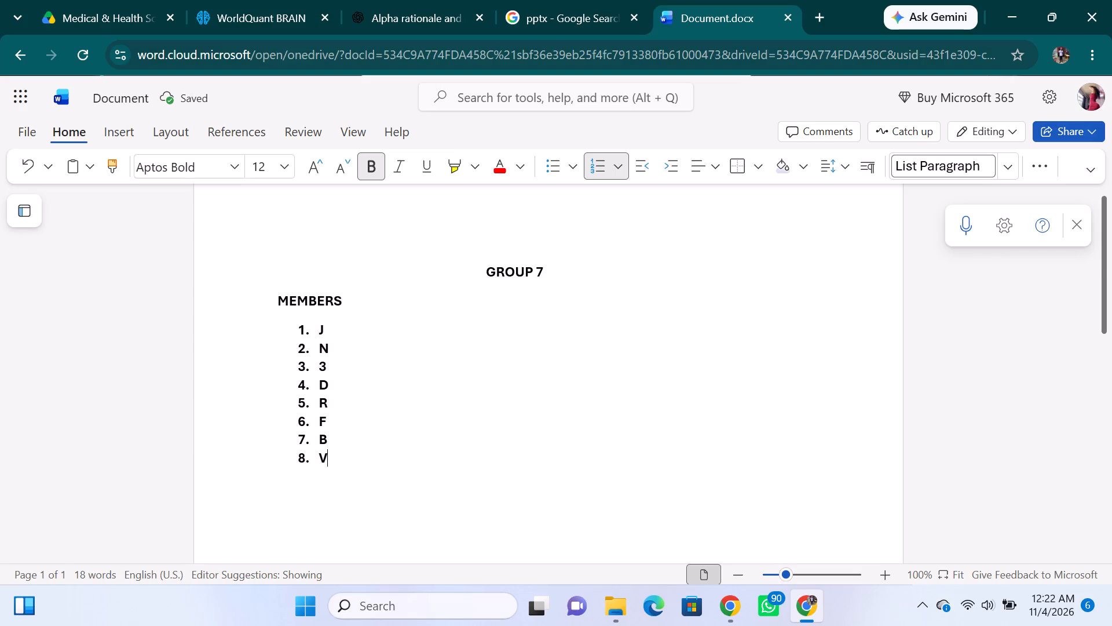
pyautogui.press('Return')
pyautogui.press('m')
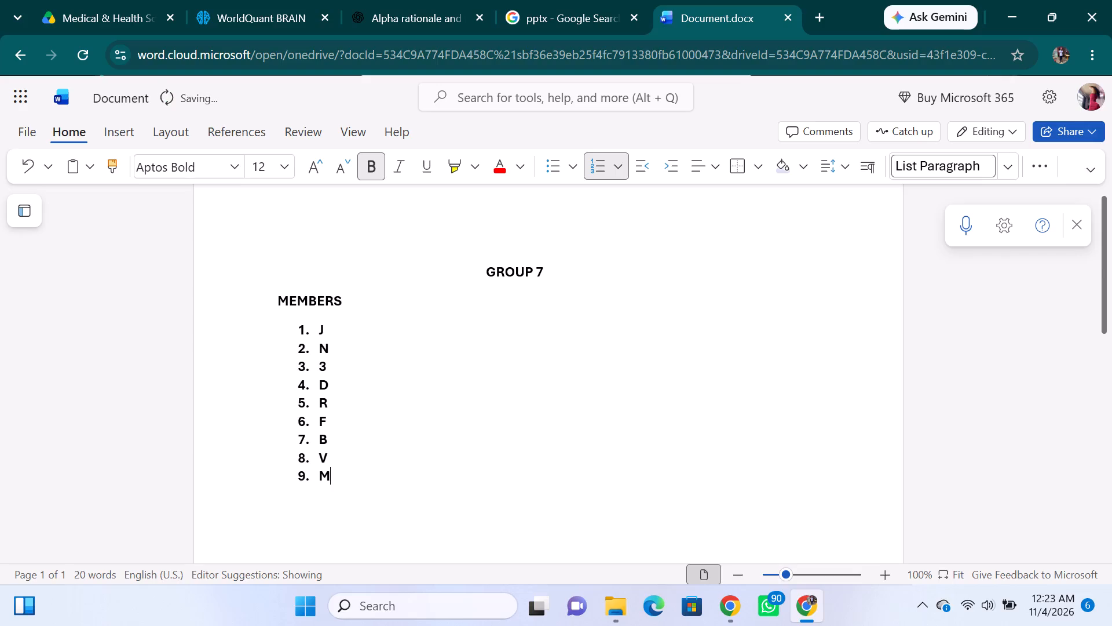
pyautogui.press('Return')
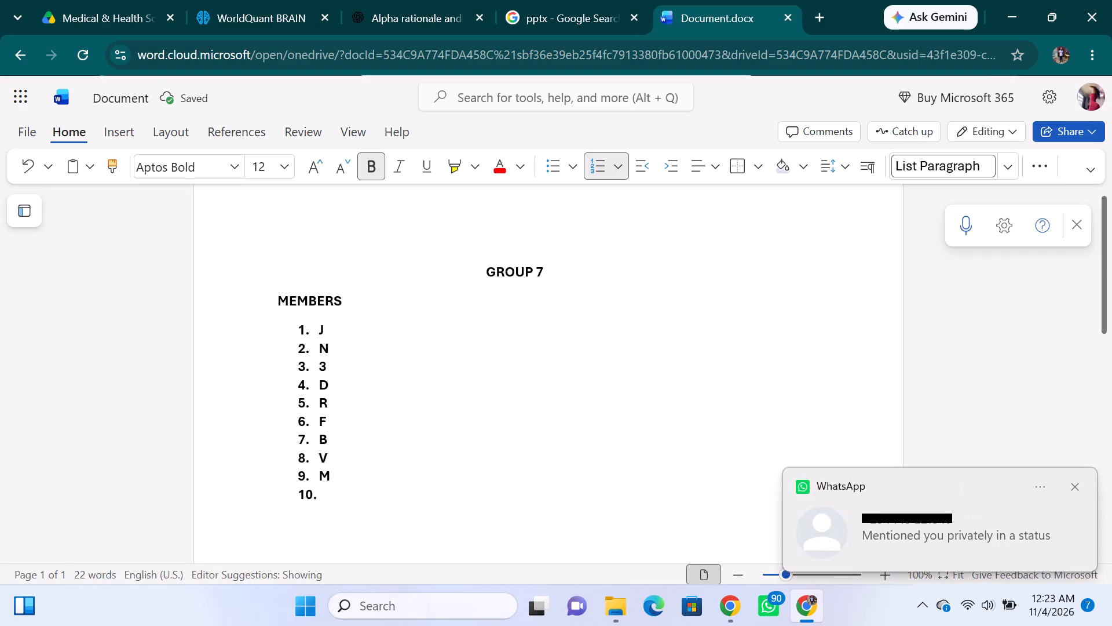
pyautogui.press('c')
pyautogui.scroll(-2, 491, 281)
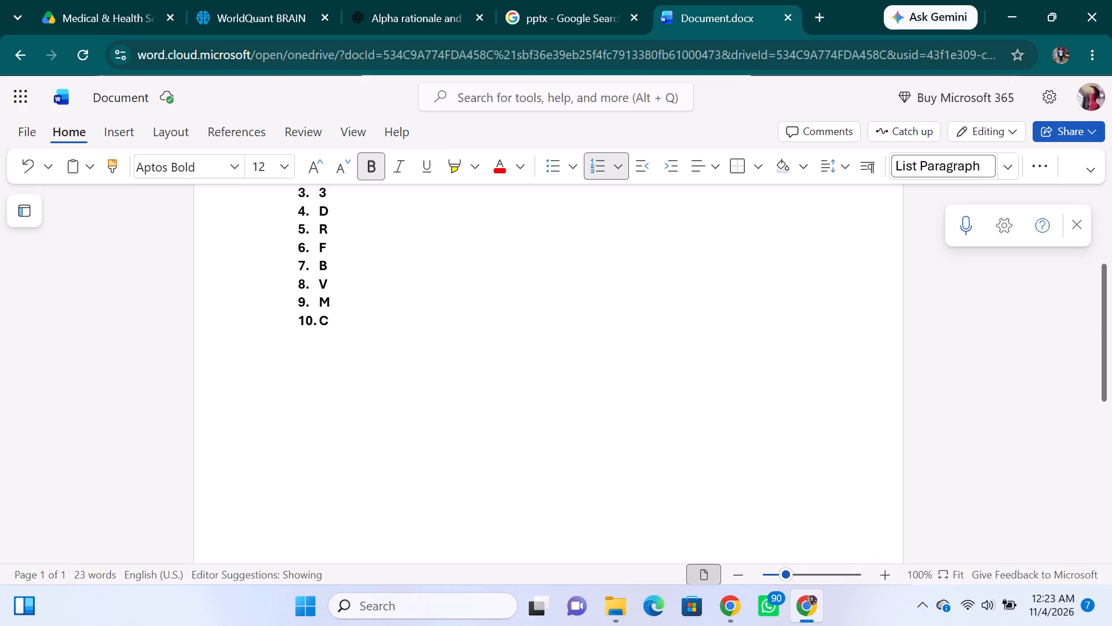
pyautogui.press('Return')
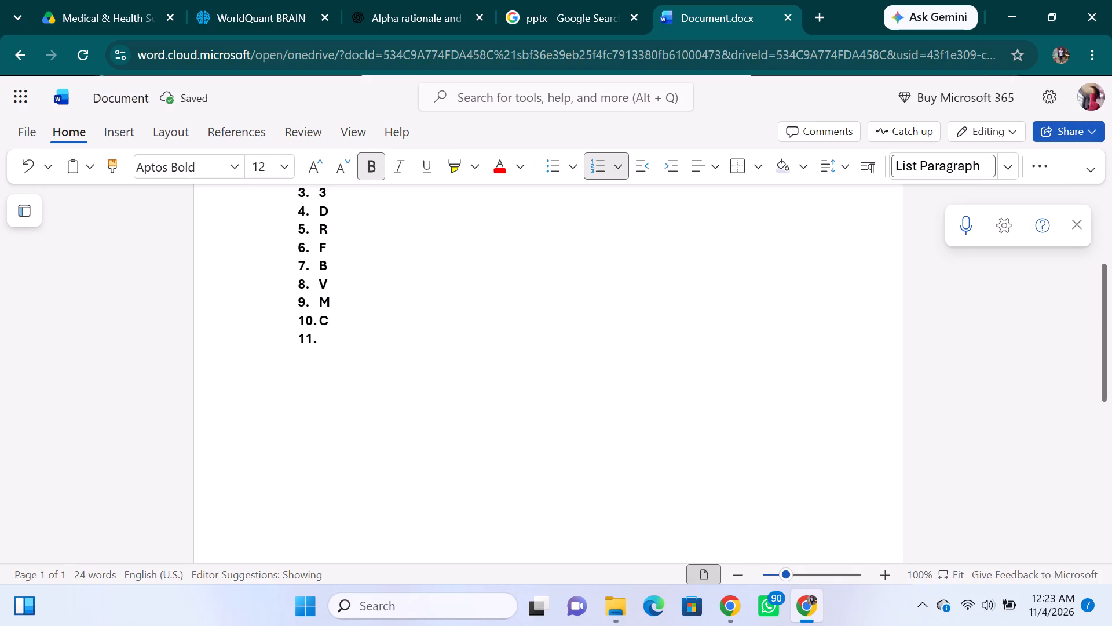
pyautogui.press('r')
# End the numbered list after an empty item 12, and add two empty unnumbered lines below it.
pyautogui.scroll(-5, 452, 325)
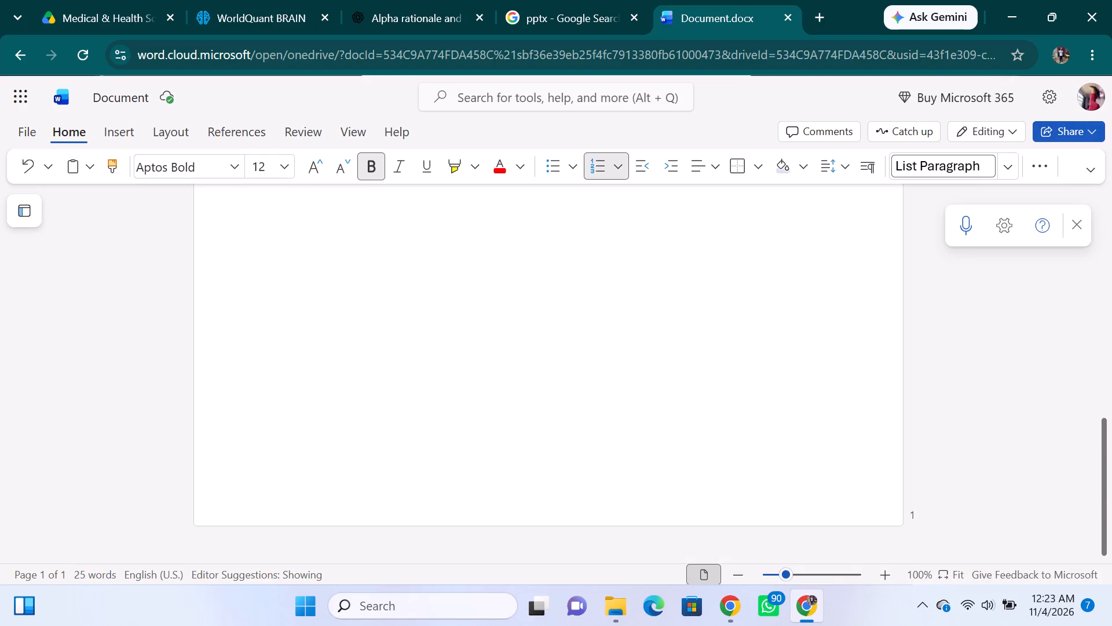
pyautogui.scroll(4, 425, 340)
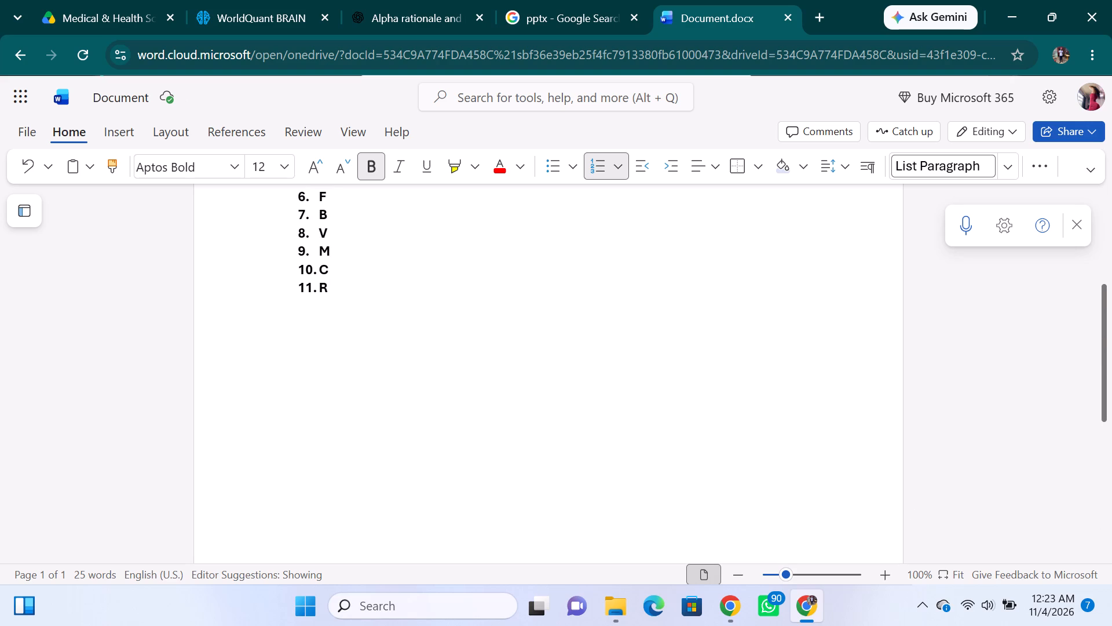
pyautogui.press('Return')
pyautogui.press('Return')
pyautogui.click(596, 163)
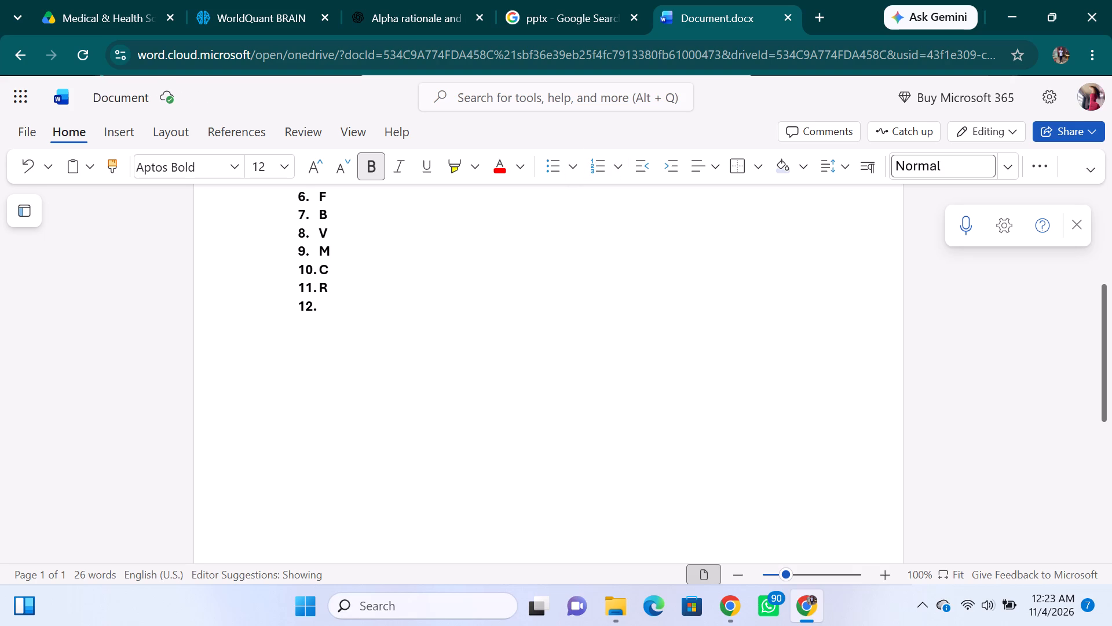
pyautogui.press('Return')
pyautogui.press('Return')
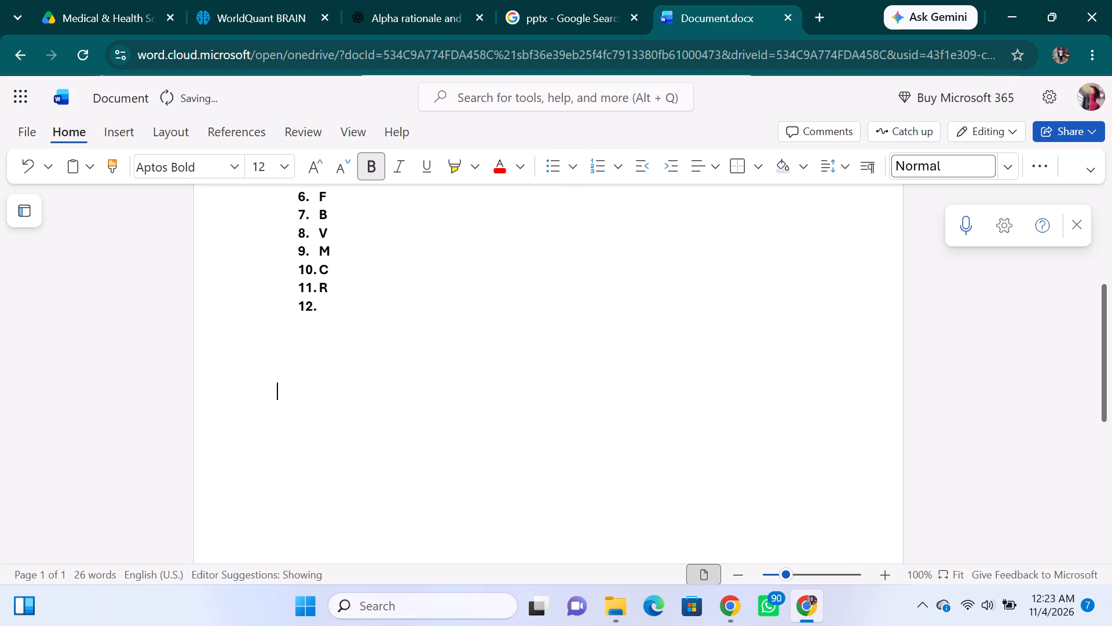
# Insert empty lines below the numbered members list until the cursor sits at the top of page 2.
pyautogui.press('Return')
pyautogui.press('Return')
pyautogui.press('Return')
pyautogui.press('Return')
pyautogui.press('Return')
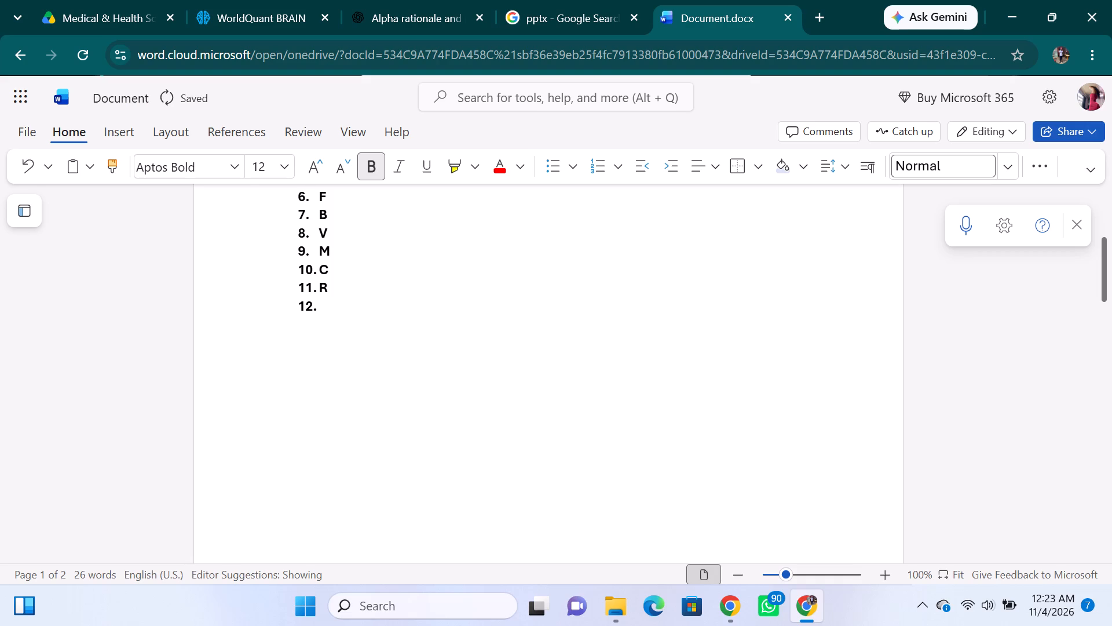
pyautogui.press('Return')
pyautogui.press('Return')
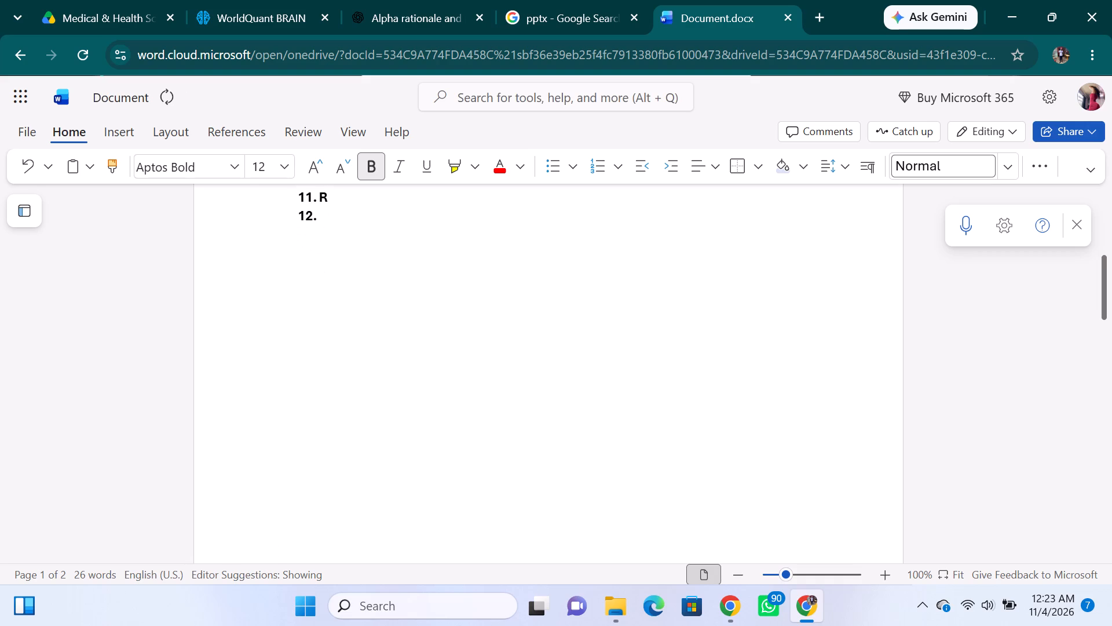
pyautogui.press('Return')
pyautogui.press('Return')
pyautogui.press('Return')
pyautogui.press('Return')
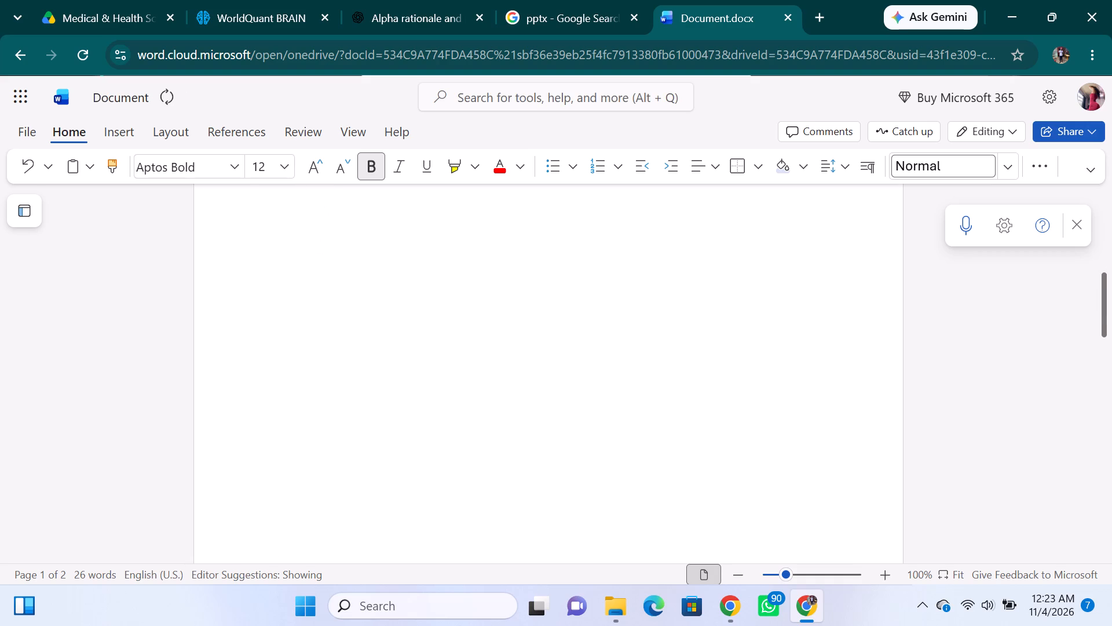
pyautogui.scroll(-2, 462, 496)
pyautogui.scroll(-2, 523, 474)
pyautogui.scroll(3, 525, 474)
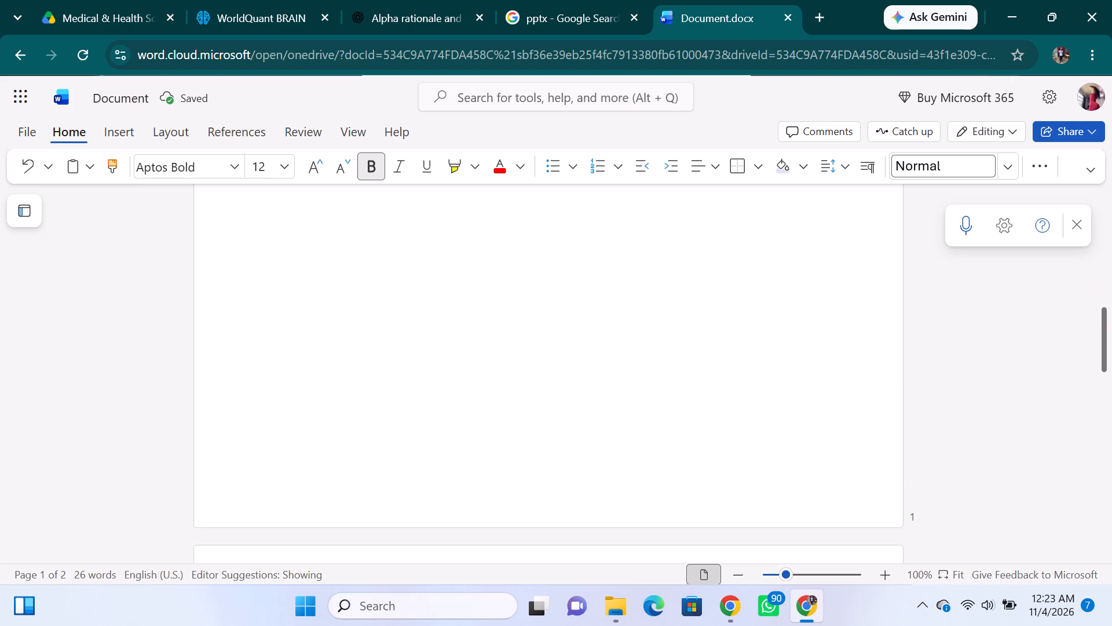
pyautogui.scroll(7, 526, 474)
pyautogui.scroll(-4, 529, 475)
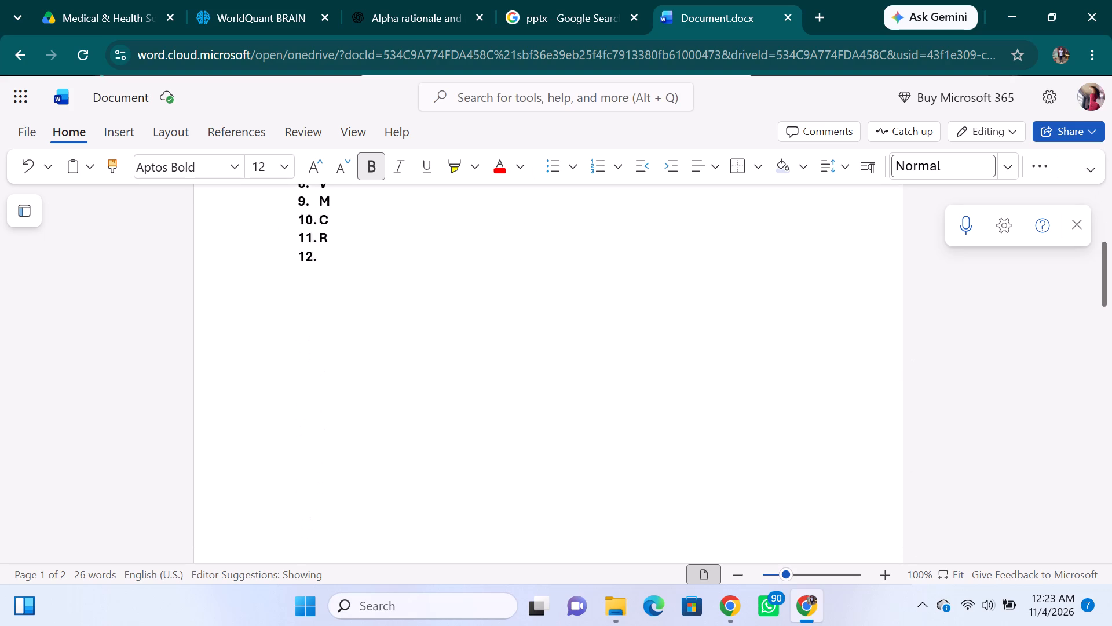
pyautogui.scroll(-5, 529, 475)
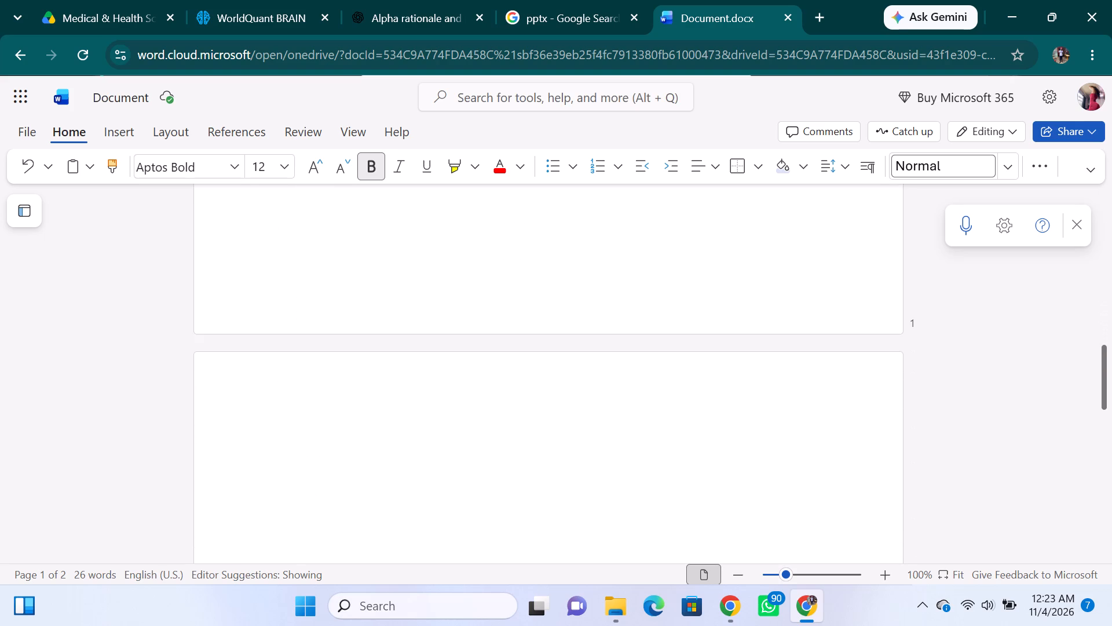
pyautogui.press('Return')
pyautogui.press('Return')
pyautogui.press('Return')
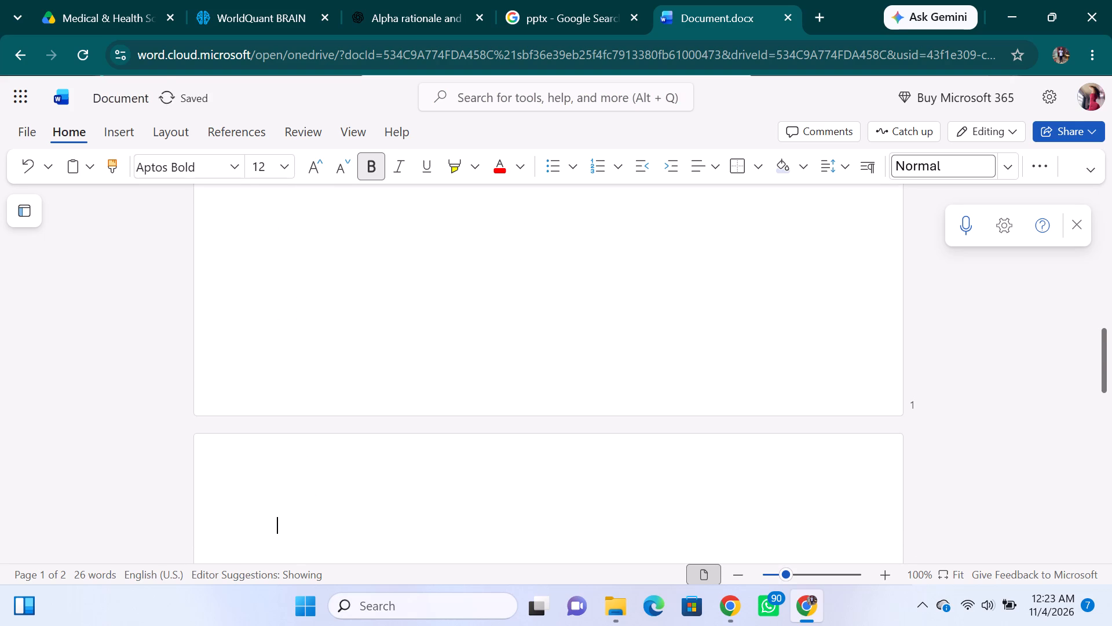
pyautogui.scroll(-2, 376, 456)
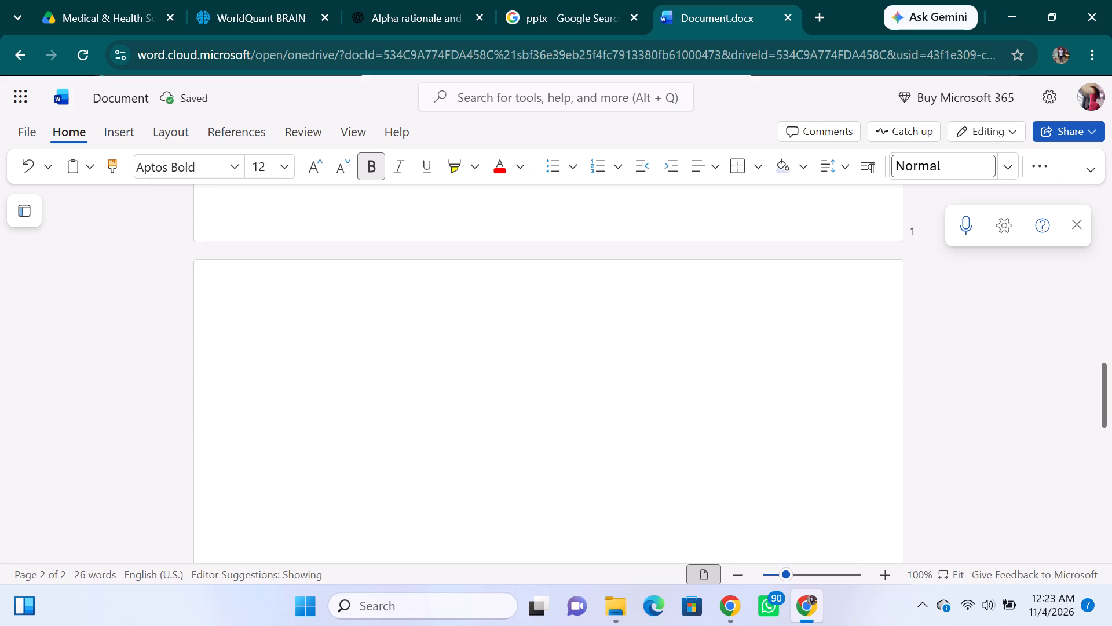
pyautogui.scroll(-1, 390, 458)
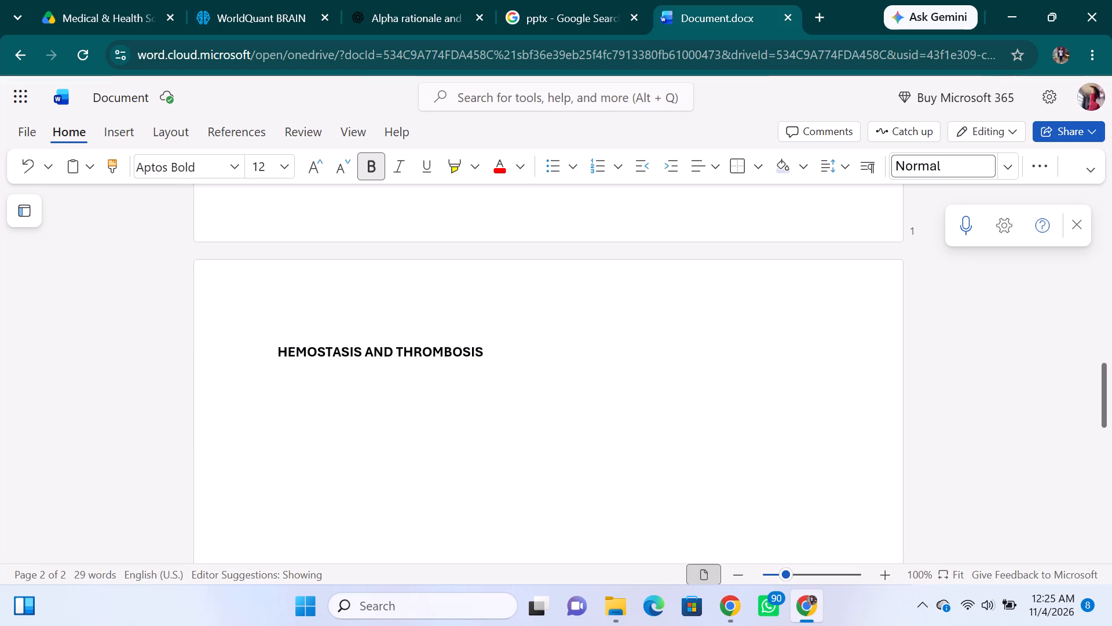
pyautogui.hotkey('ctrl', 'v')
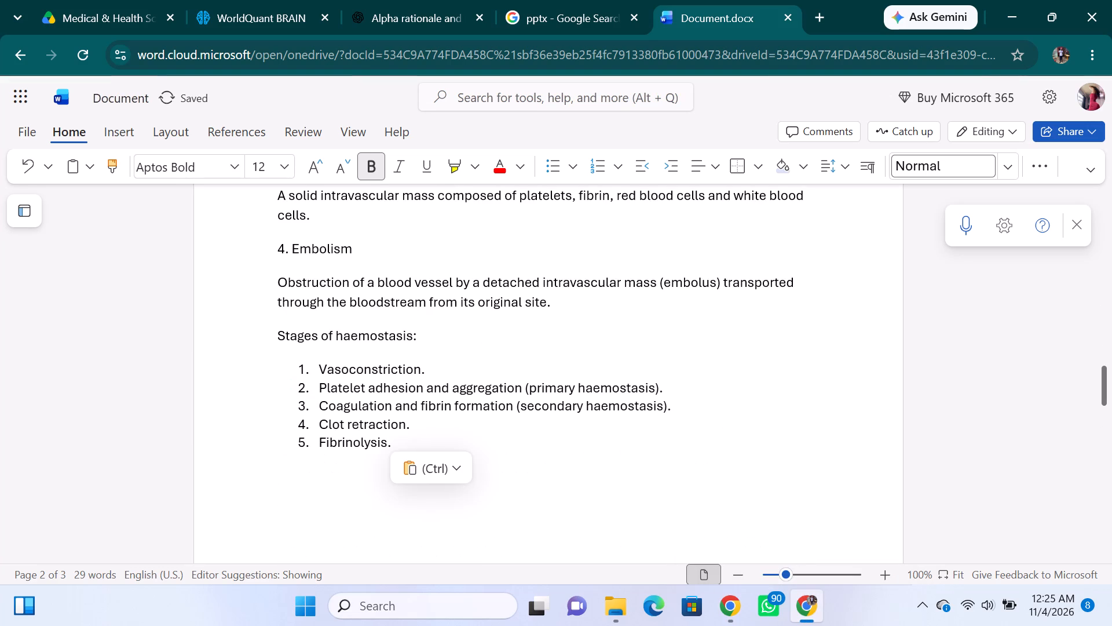
pyautogui.scroll(2, 469, 456)
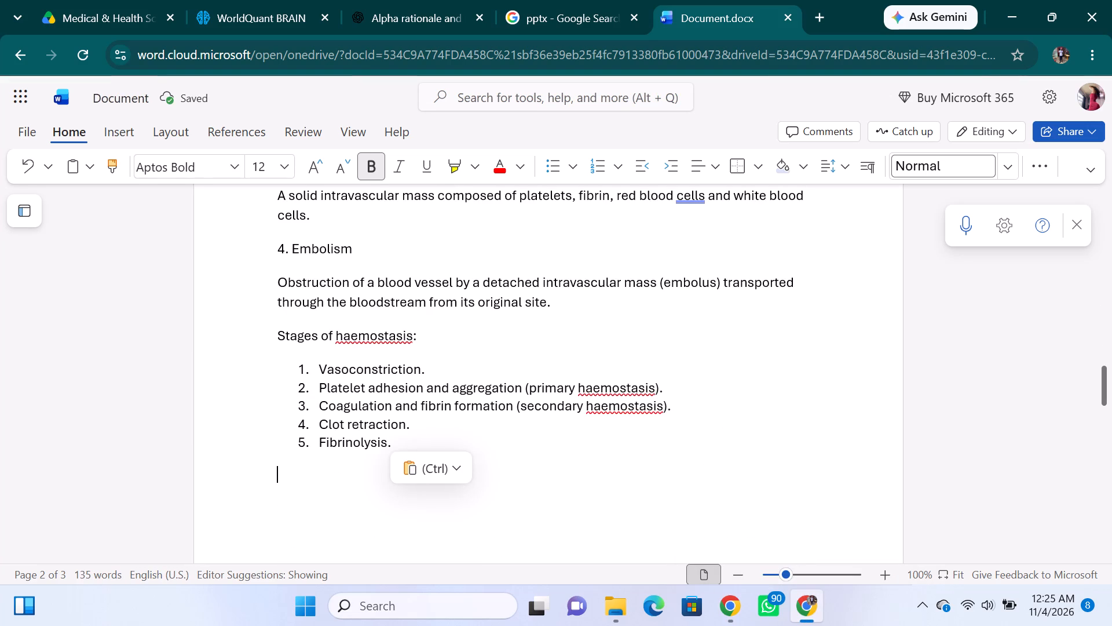
pyautogui.scroll(4, 526, 435)
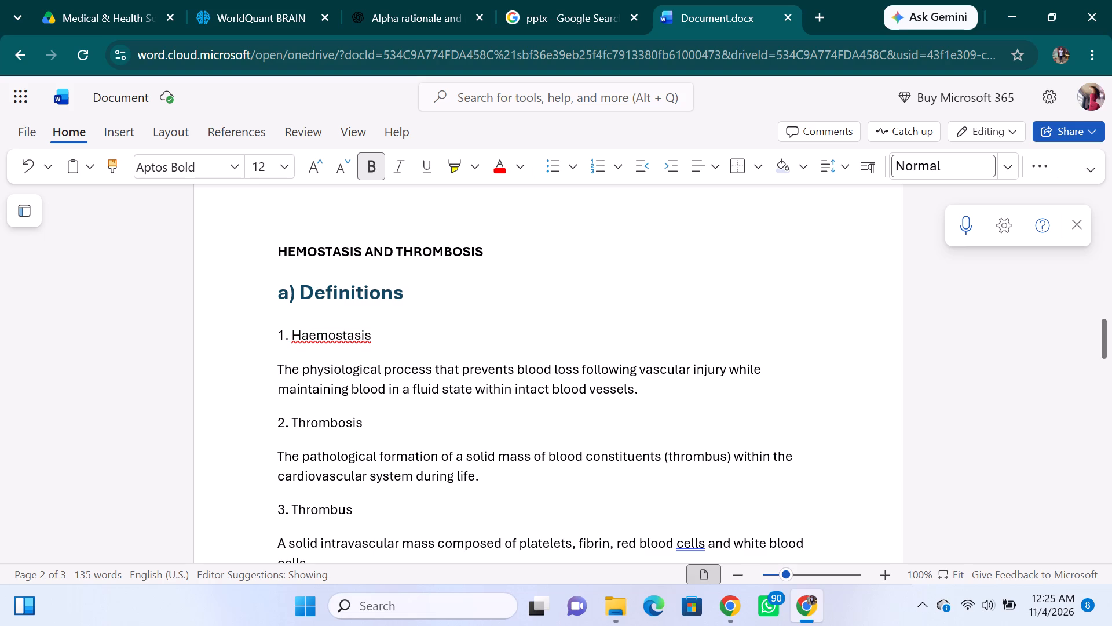
pyautogui.scroll(-3, 426, 378)
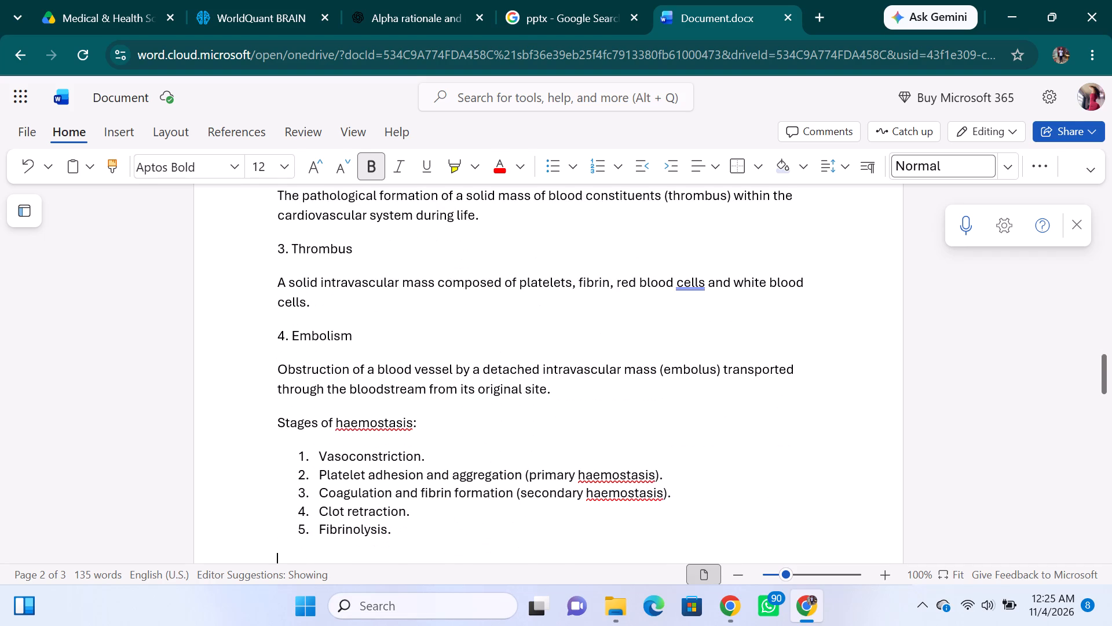
pyautogui.scroll(-1, 568, 423)
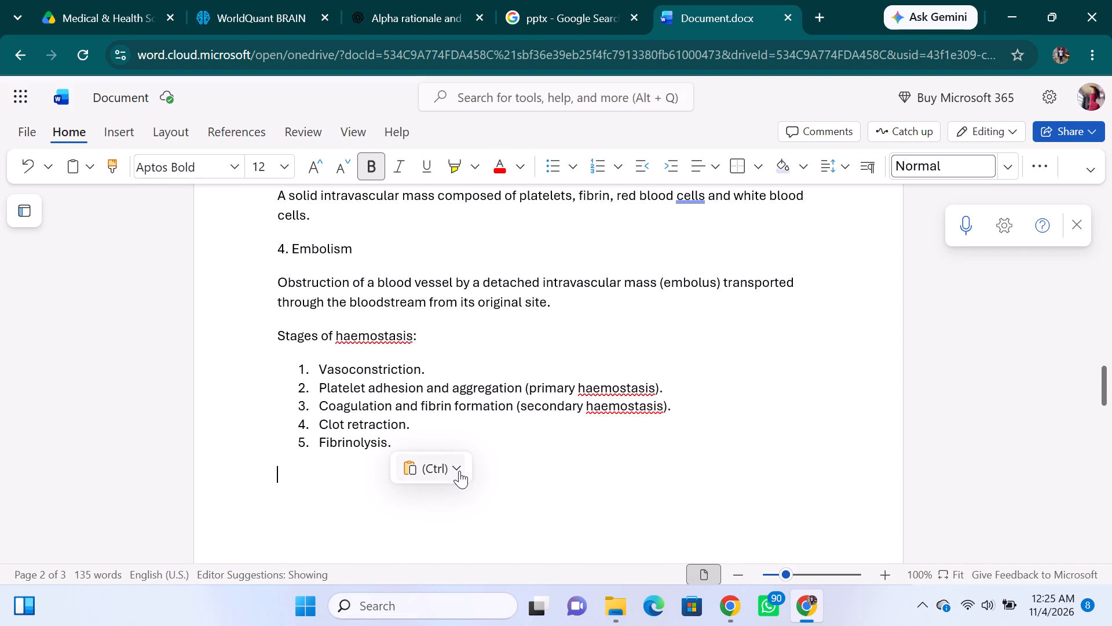
pyautogui.click(460, 471)
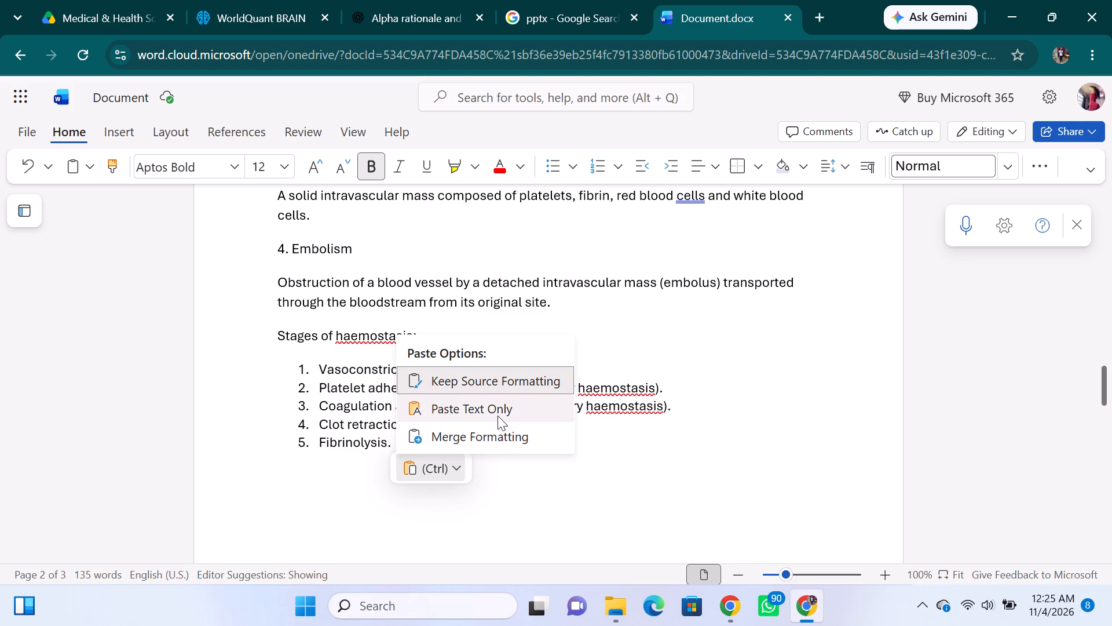
pyautogui.click(498, 416)
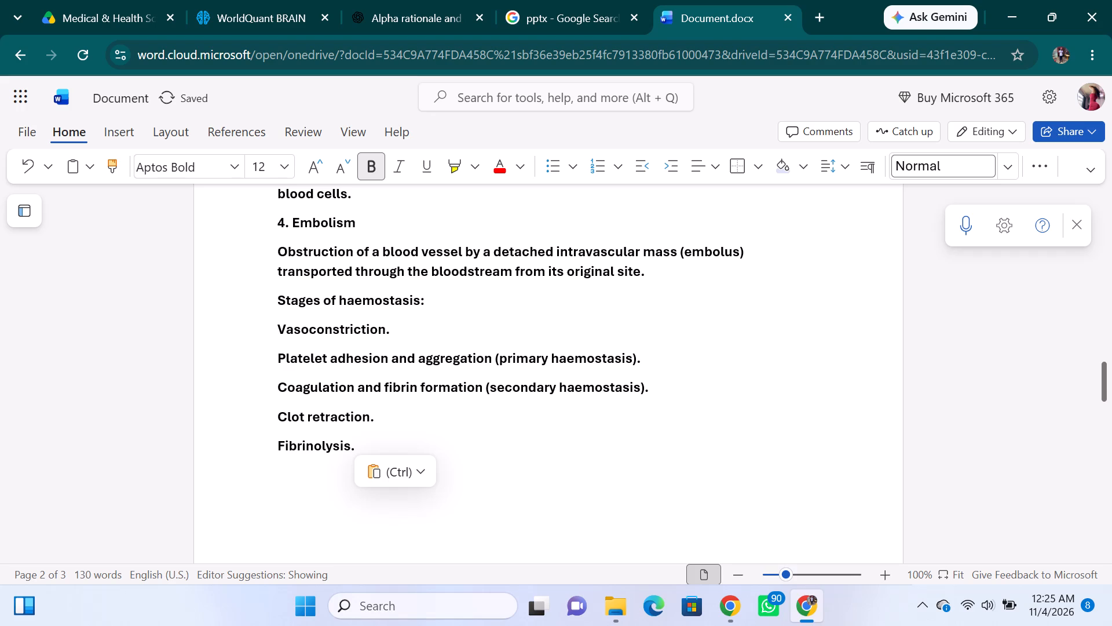
pyautogui.scroll(3, 498, 416)
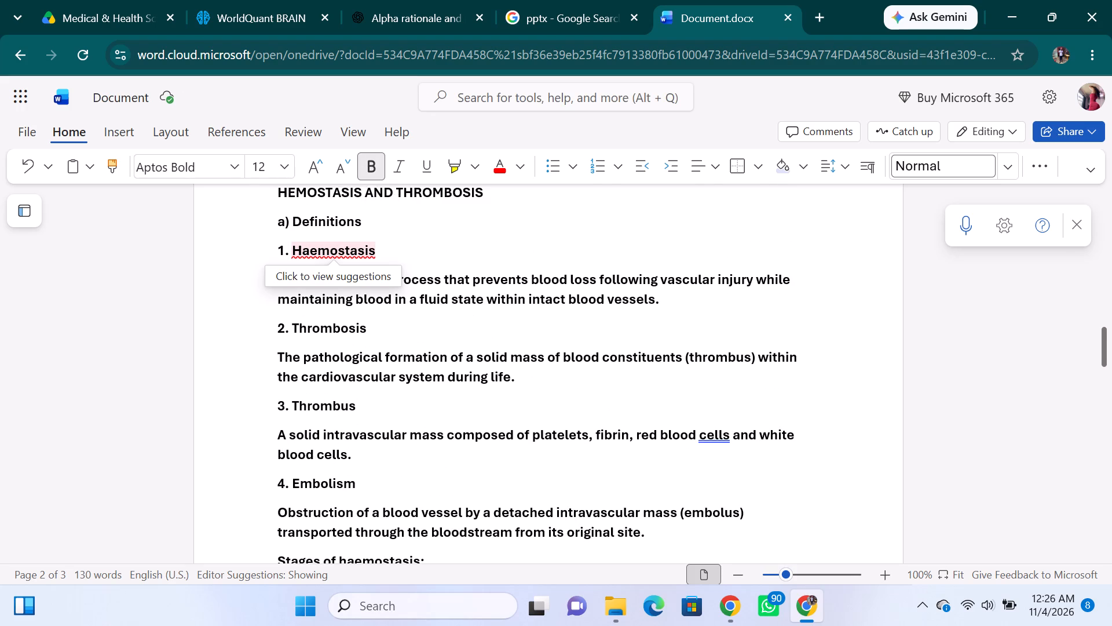
# Undo the text-only paste, paste the Definitions section again with default paste formatting, and turn off bold on the line below it.
pyautogui.hotkey('ctrl', 'z')
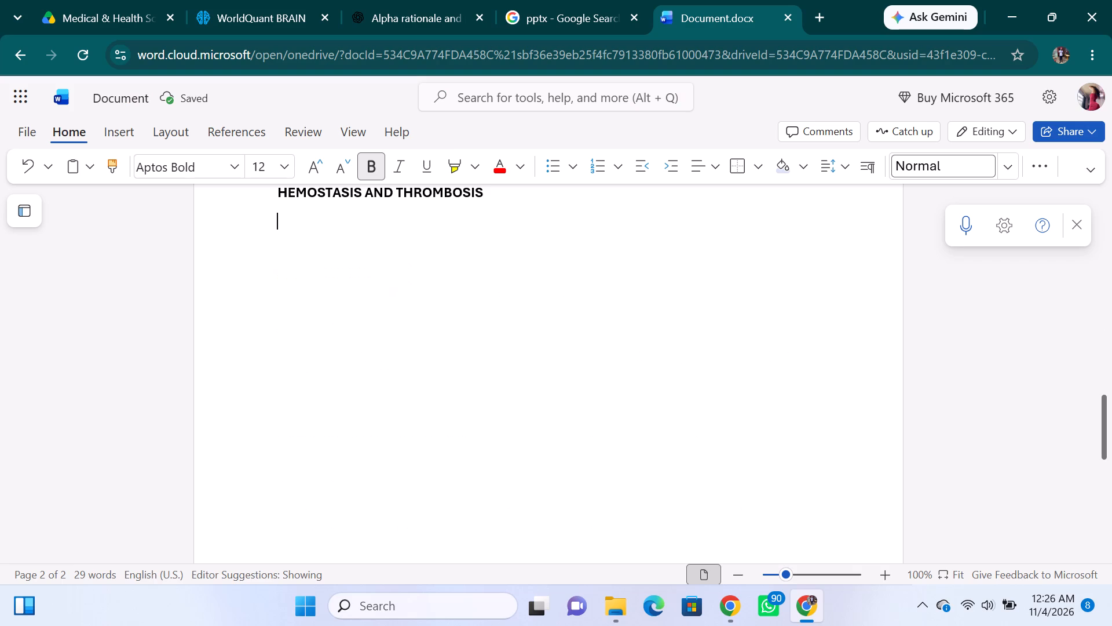
pyautogui.hotkey('ctrl', 'v')
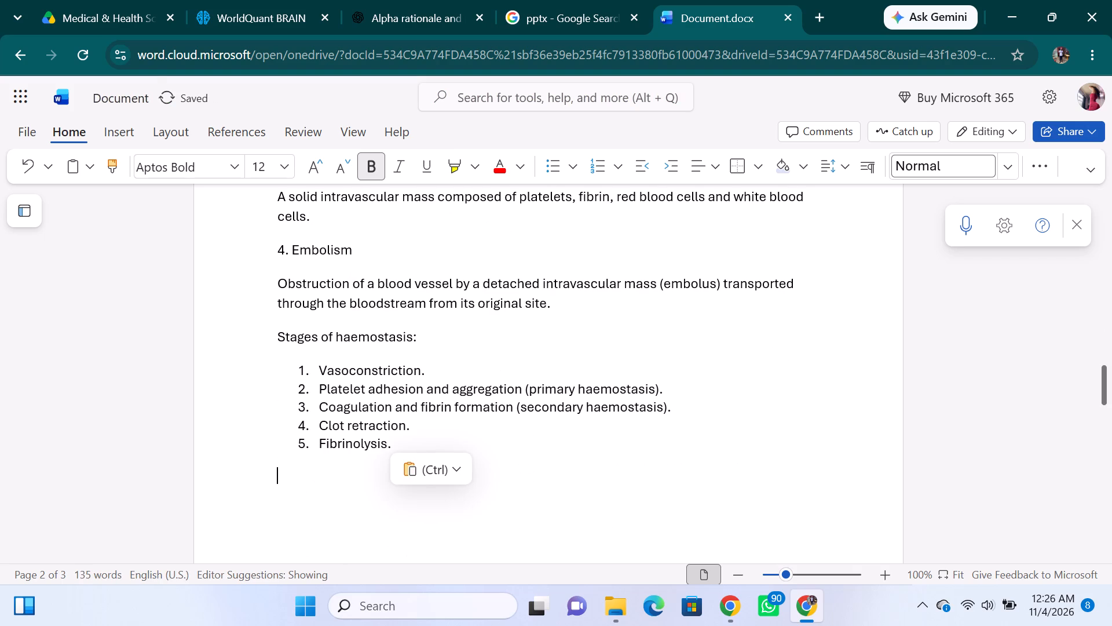
pyautogui.scroll(2, 448, 434)
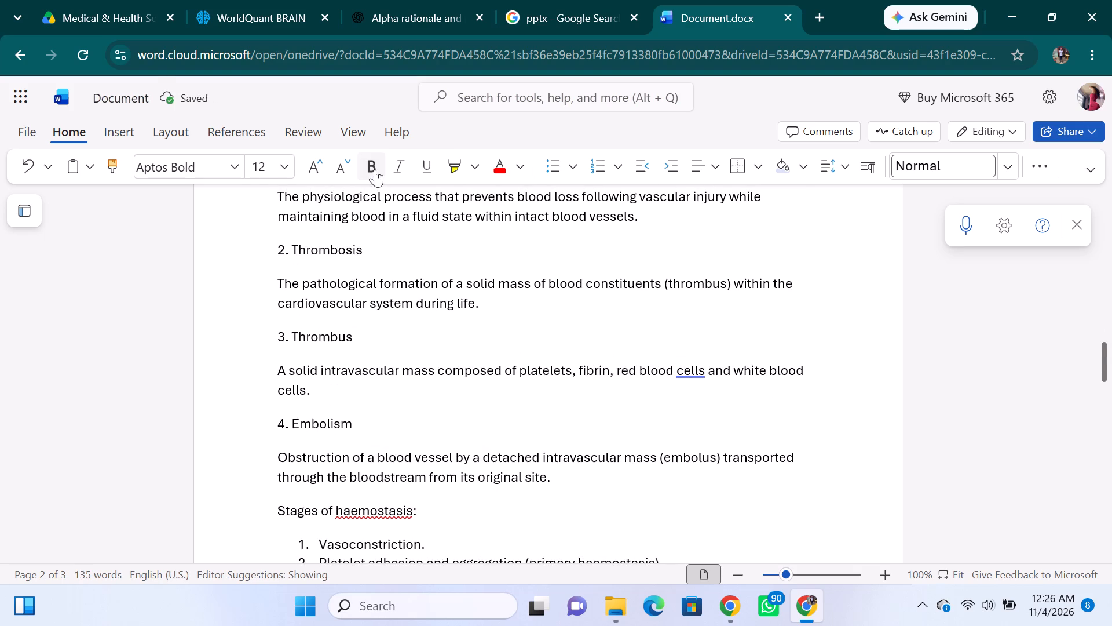
pyautogui.click(375, 169)
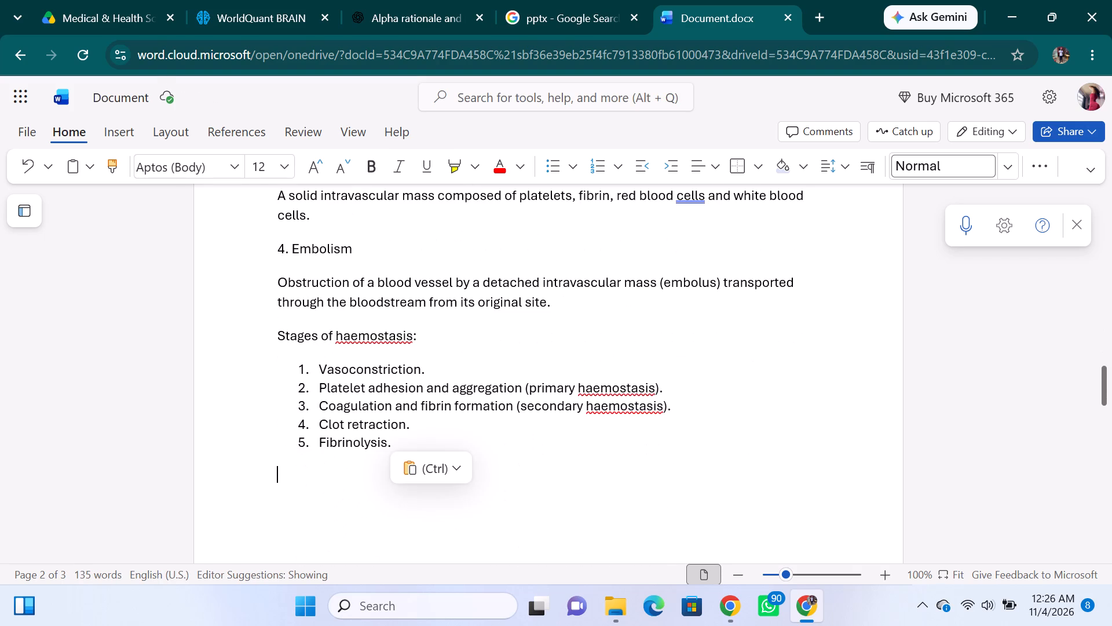
# Review the pasted Definitions section from the "HEMOSTASIS AND THROMBOSIS" heading to the end of page 2.
pyautogui.scroll(2, 425, 388)
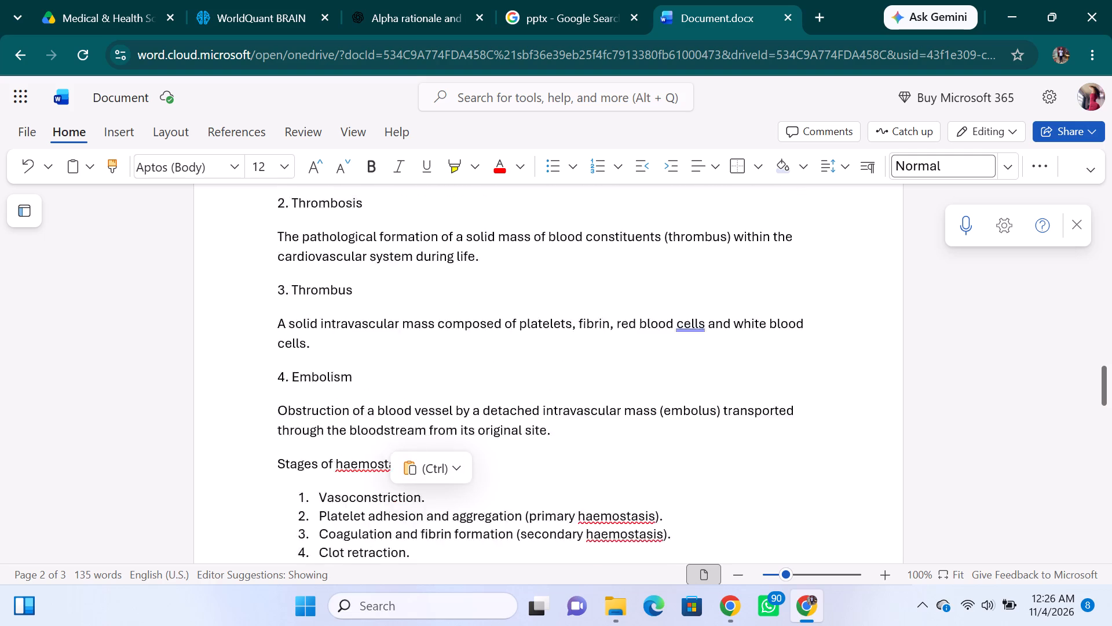
pyautogui.scroll(2, 425, 388)
pyautogui.scroll(-1, 444, 398)
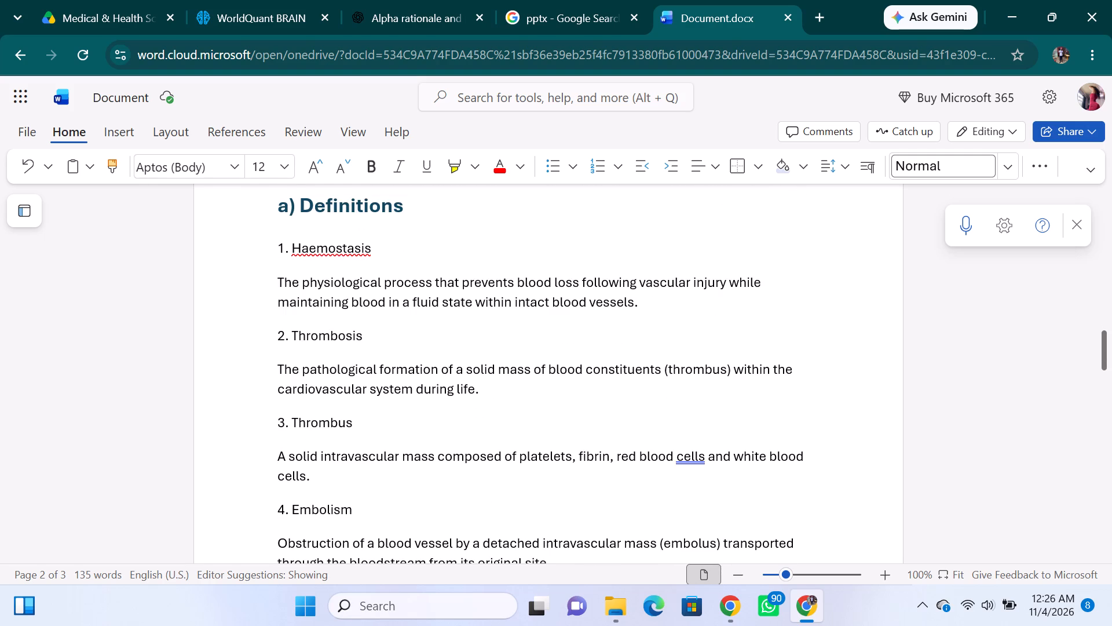
pyautogui.scroll(2, 418, 309)
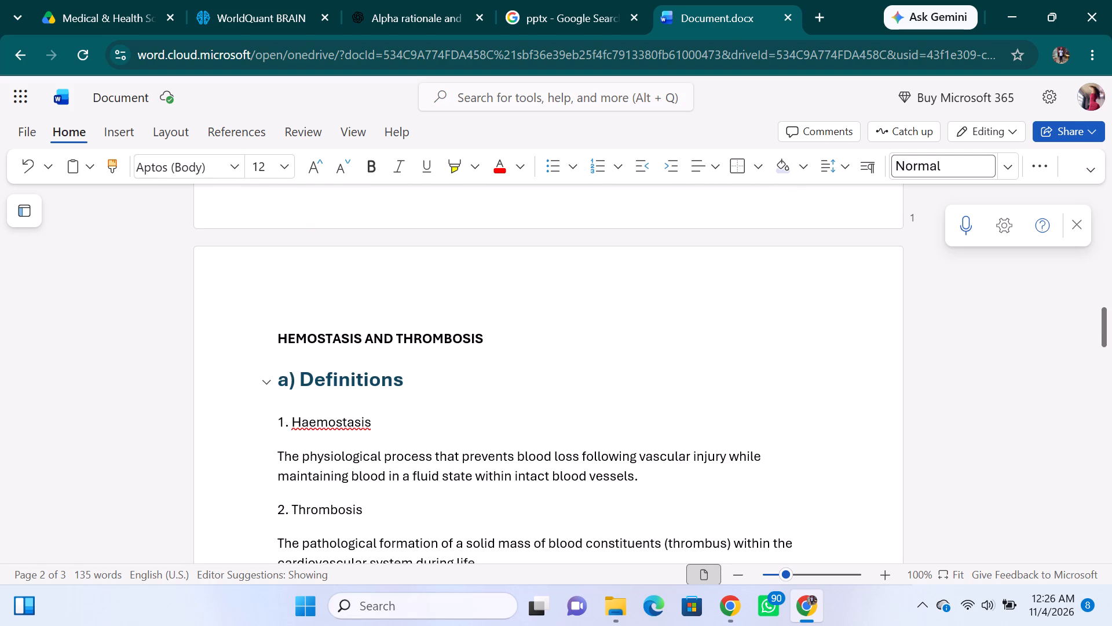
pyautogui.scroll(-1, 375, 421)
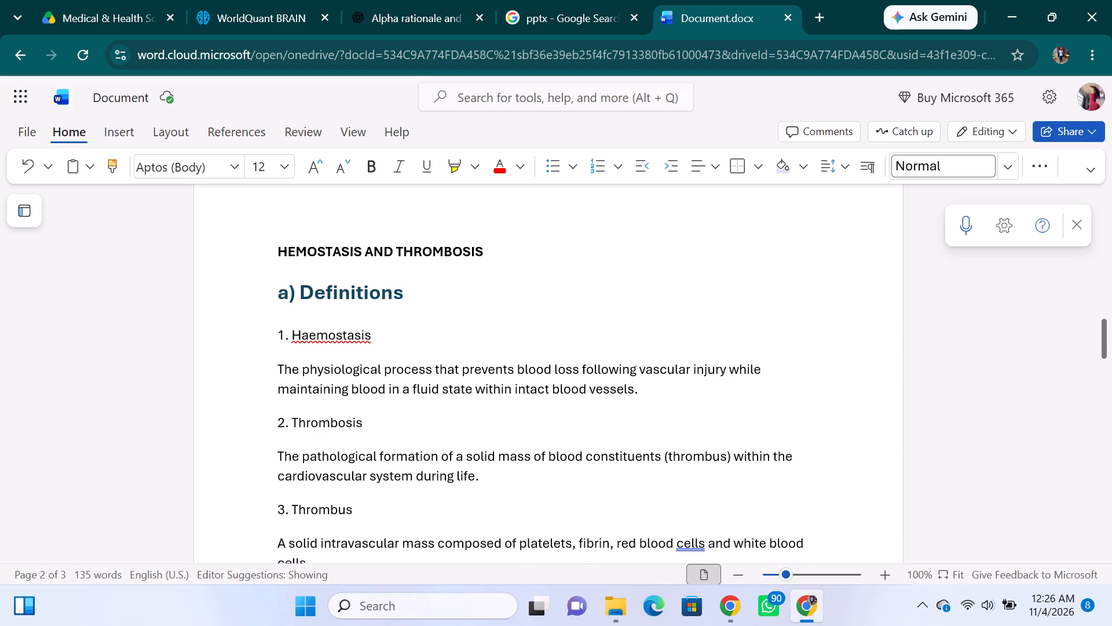
pyautogui.scroll(-4, 392, 377)
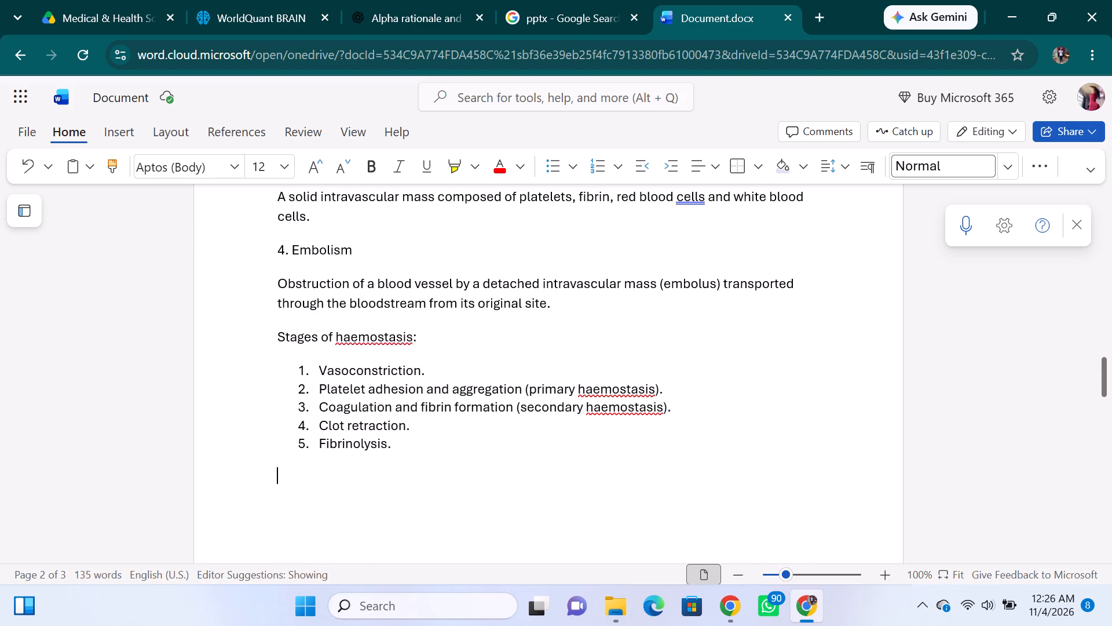
pyautogui.scroll(-3, 439, 389)
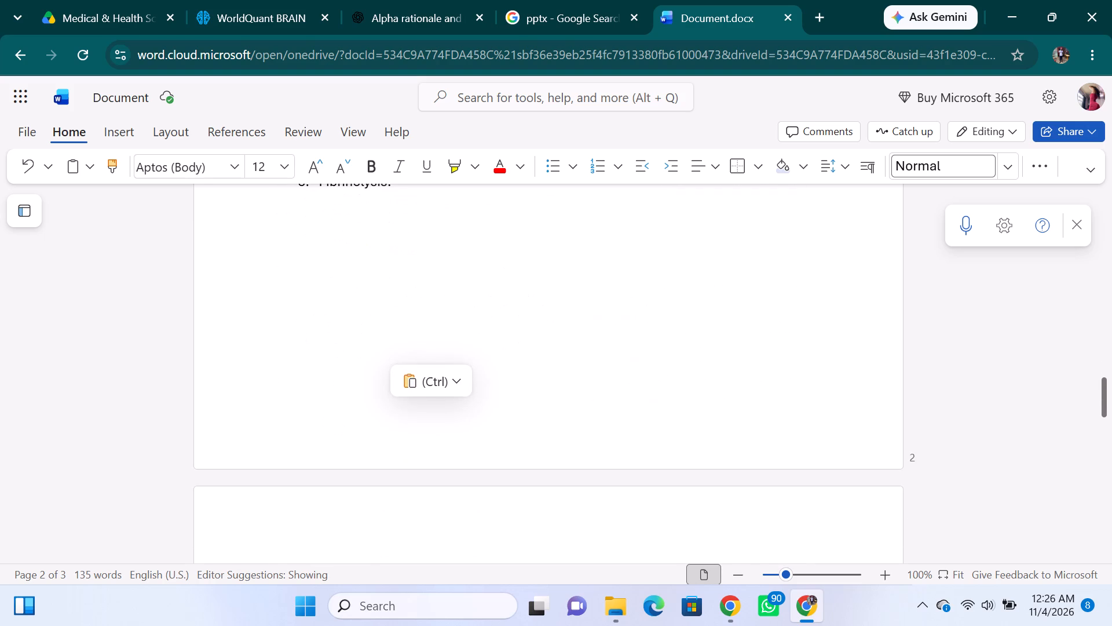
pyautogui.scroll(1, 433, 399)
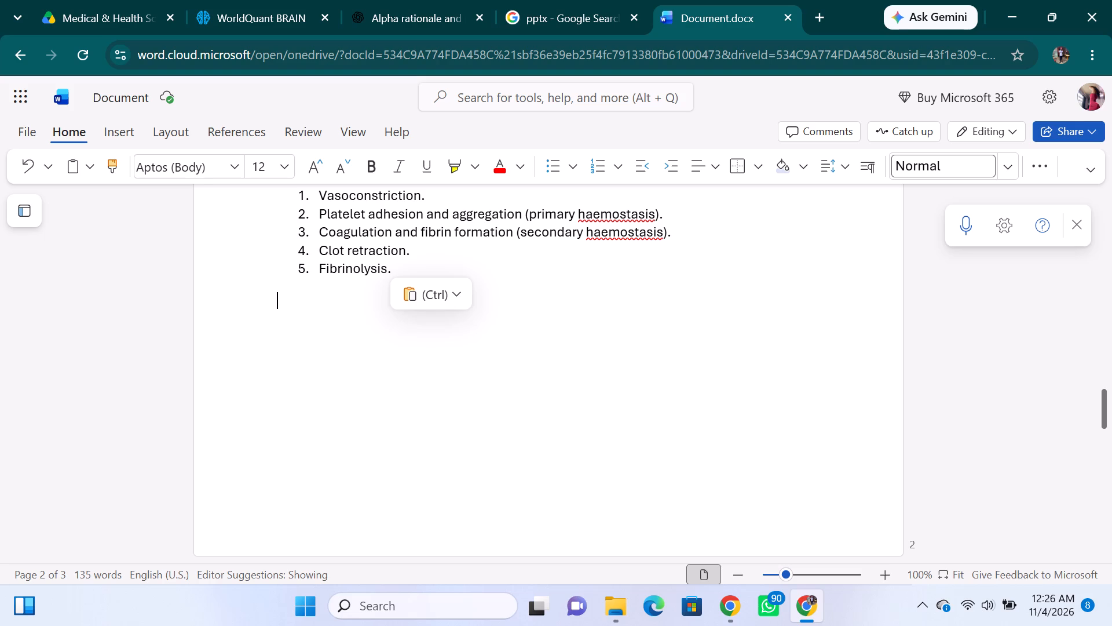
pyautogui.scroll(2, 473, 387)
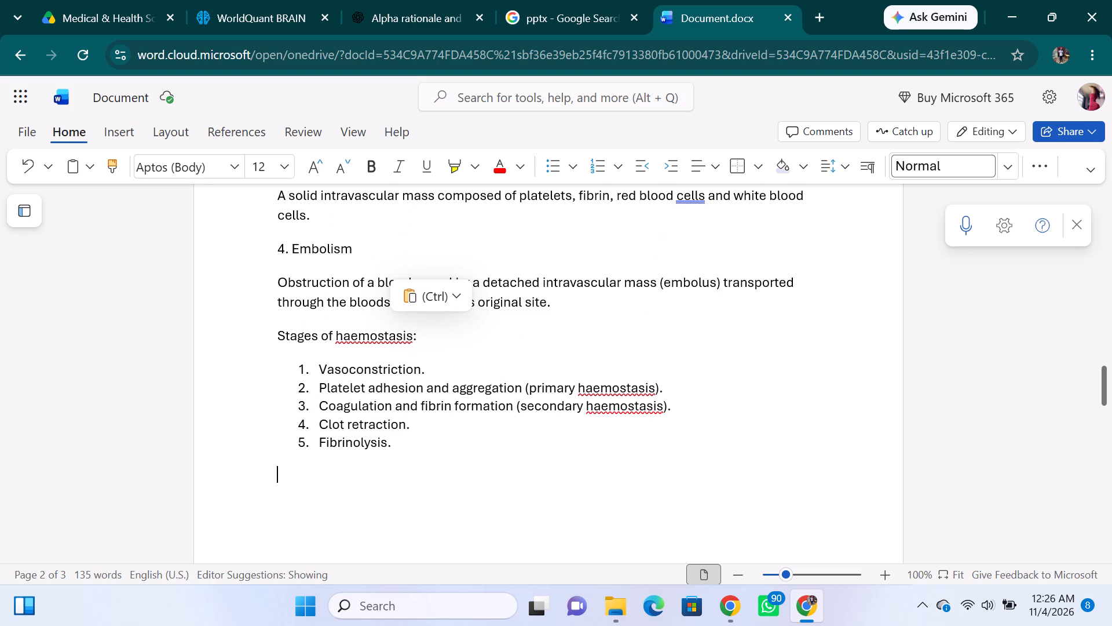
pyautogui.scroll(-2, 471, 387)
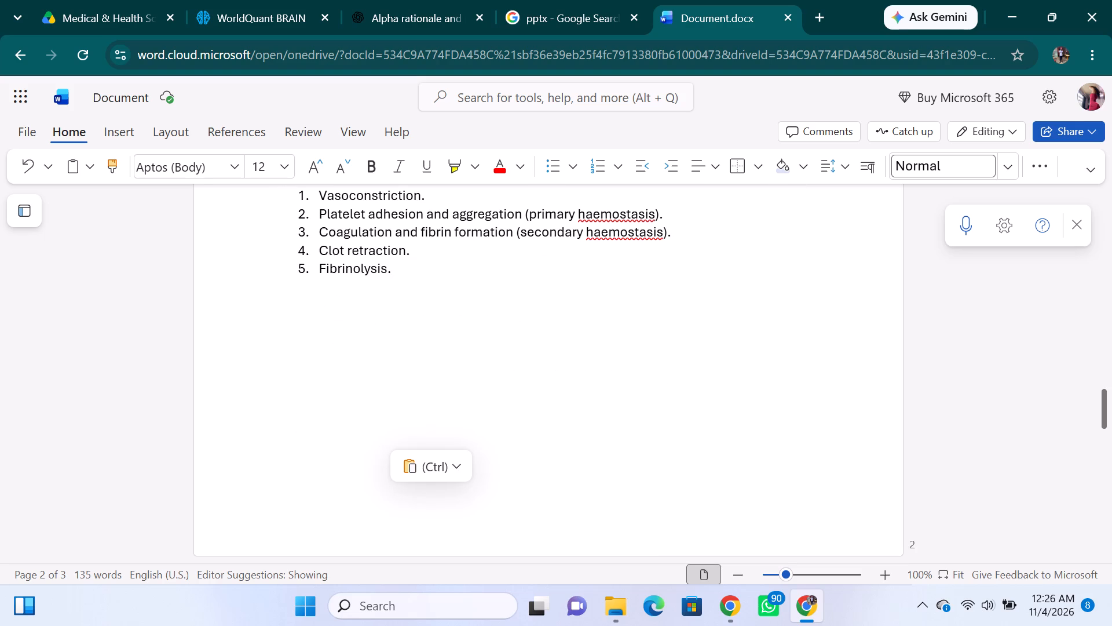
pyautogui.scroll(3, 470, 402)
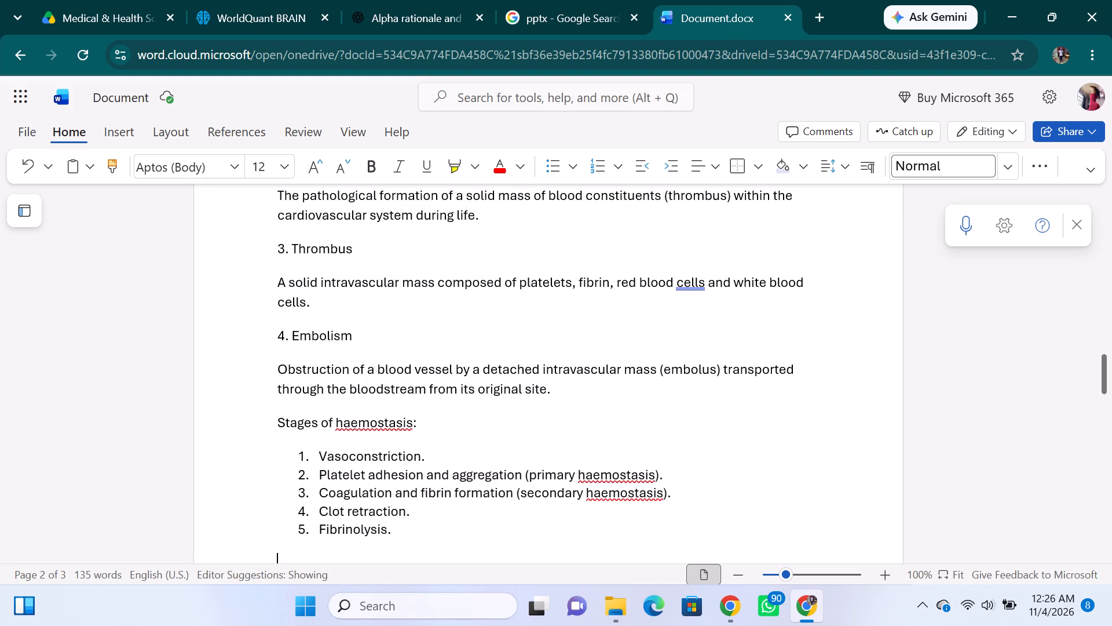
pyautogui.scroll(-6, 472, 401)
pyautogui.scroll(2, 485, 394)
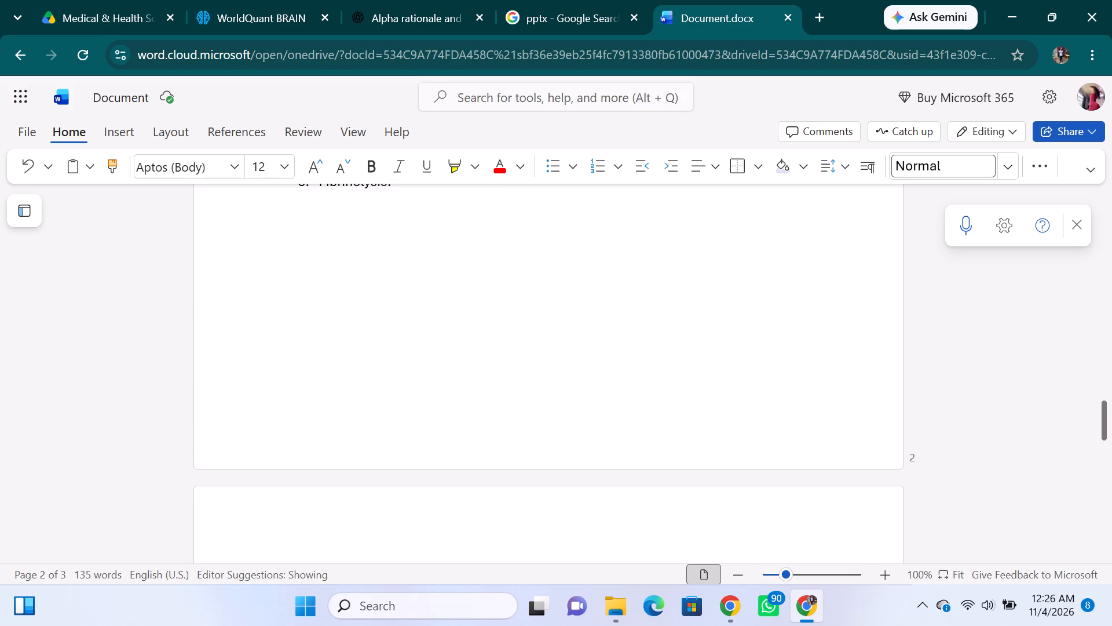
# Add blank lines after "Fibrinolysis." so that the insertion point sits on the first line of page 3.
pyautogui.press('Return')
pyautogui.press('Return')
pyautogui.press('Return')
pyautogui.press('Return')
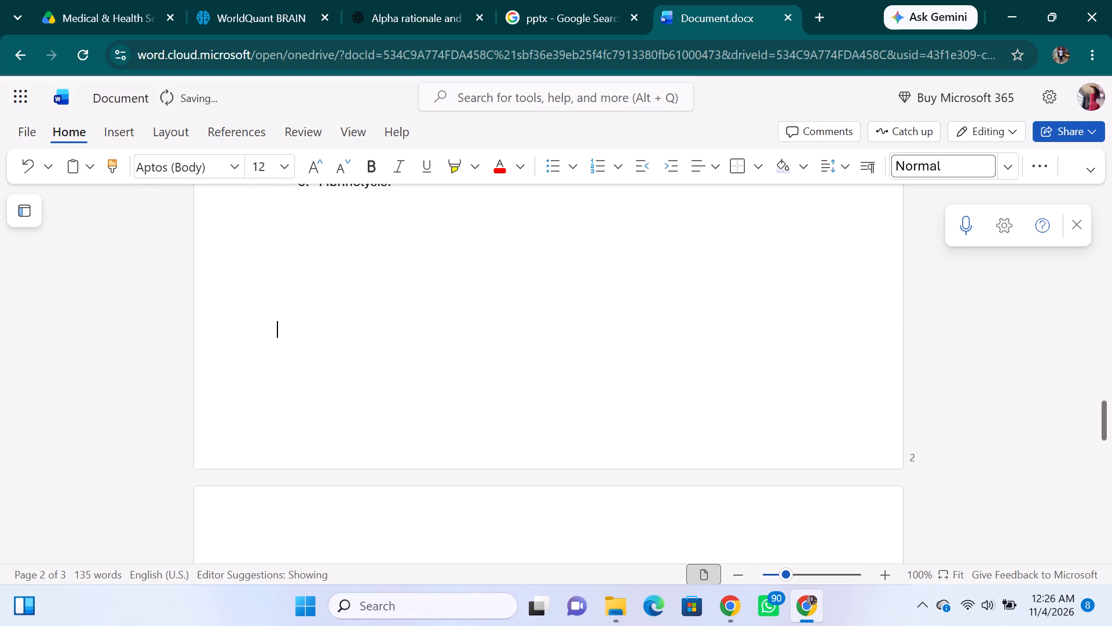
pyautogui.press('Return')
pyautogui.press('Return')
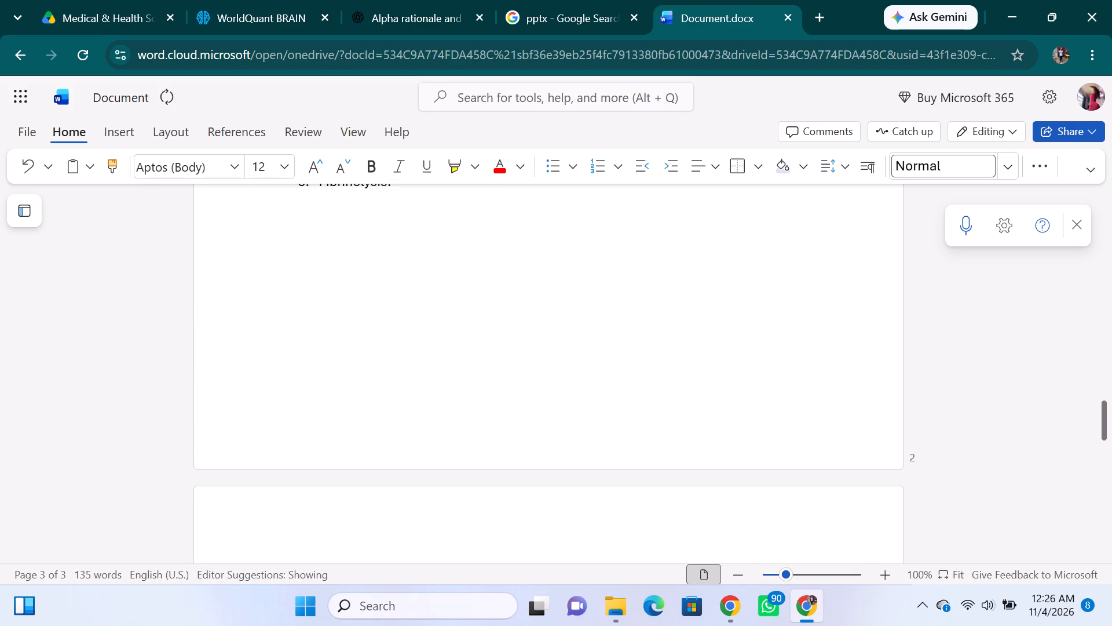
pyautogui.press('Return')
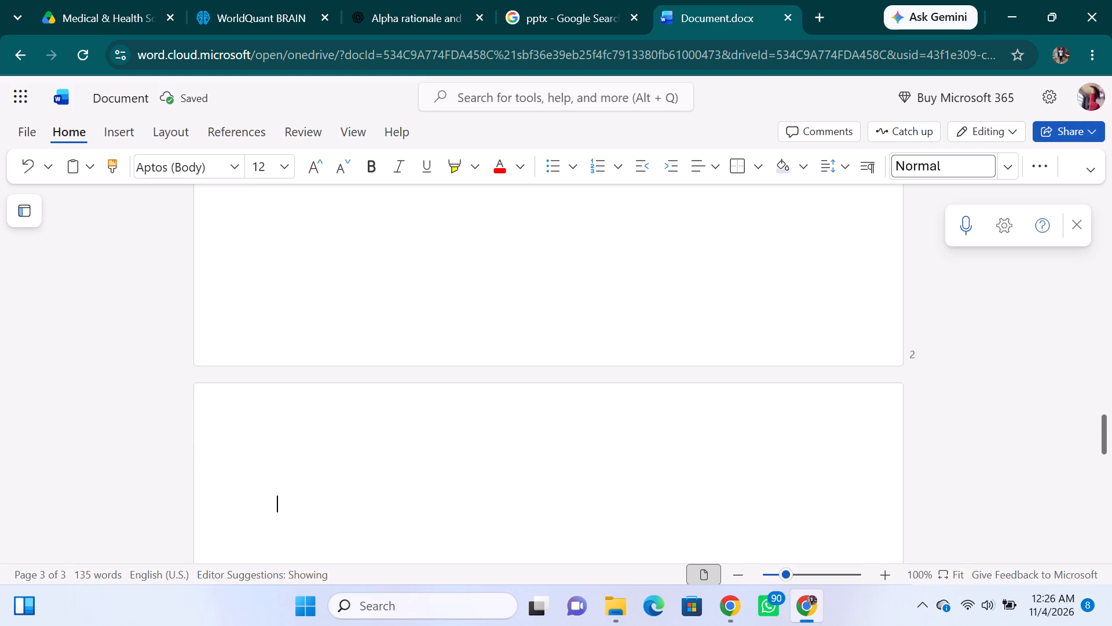
pyautogui.press('BackSpace')
pyautogui.press('BackSpace')
pyautogui.press('Return')
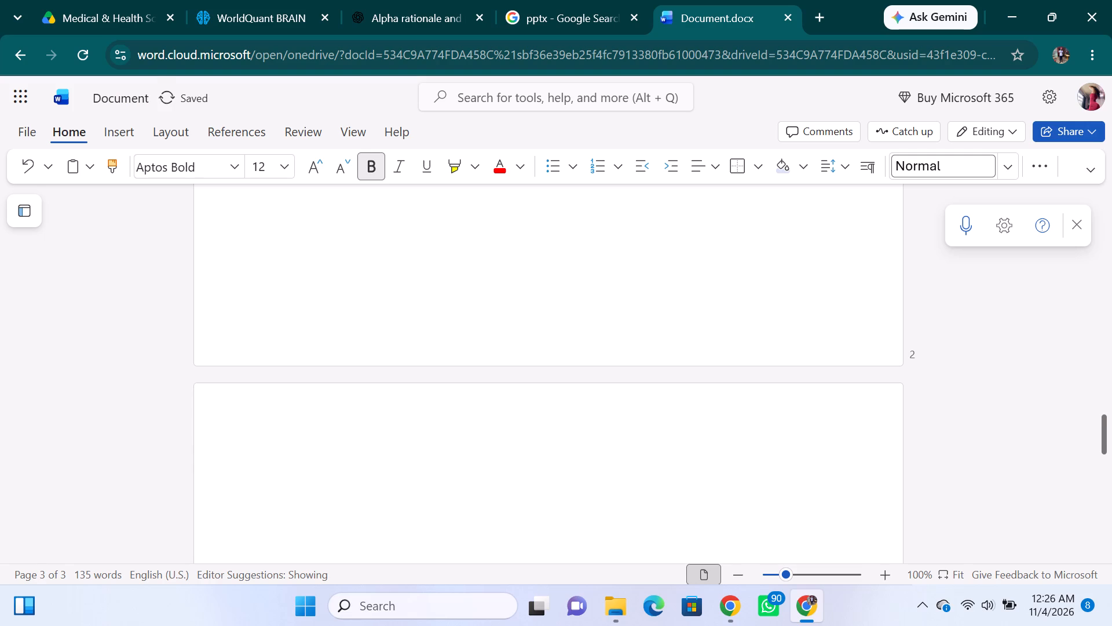
pyautogui.scroll(-2, 333, 423)
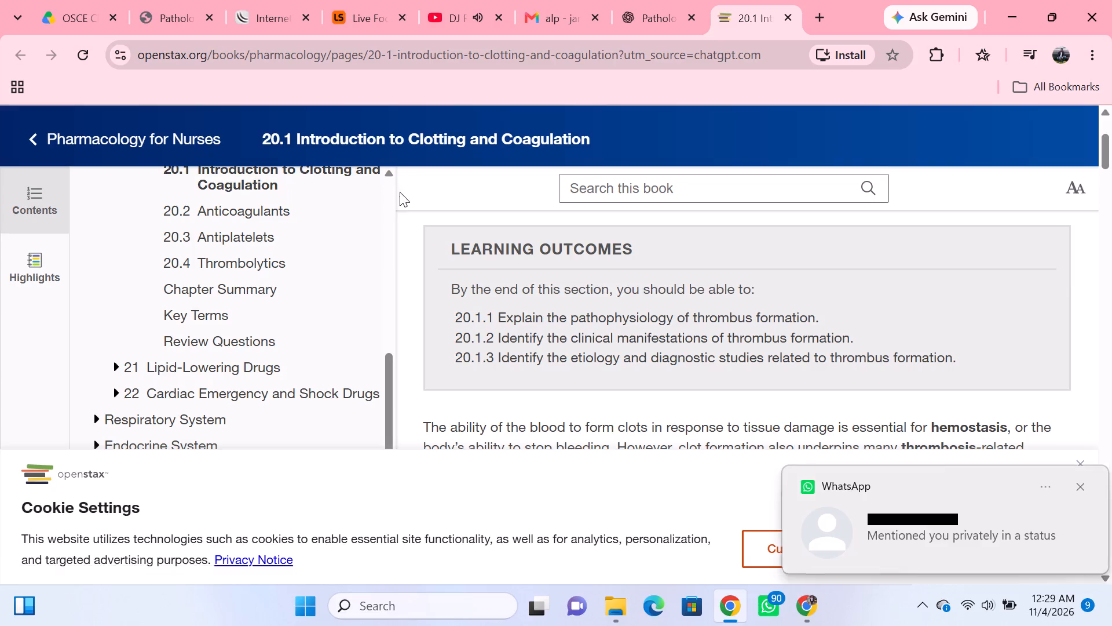
pyautogui.scroll(1, 275, 214)
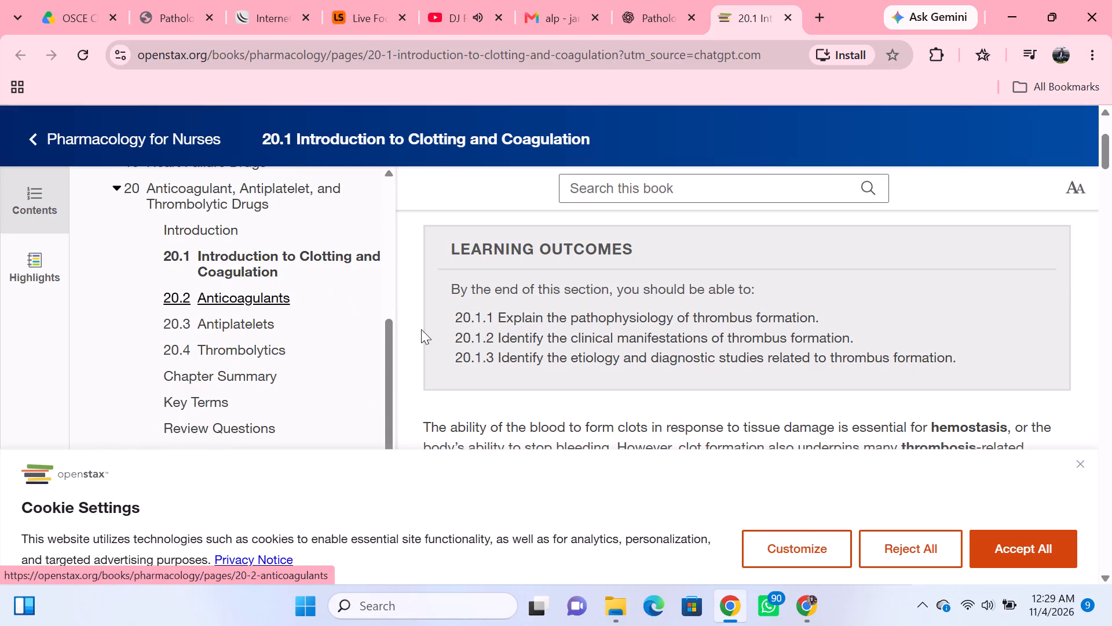
pyautogui.click(785, 554)
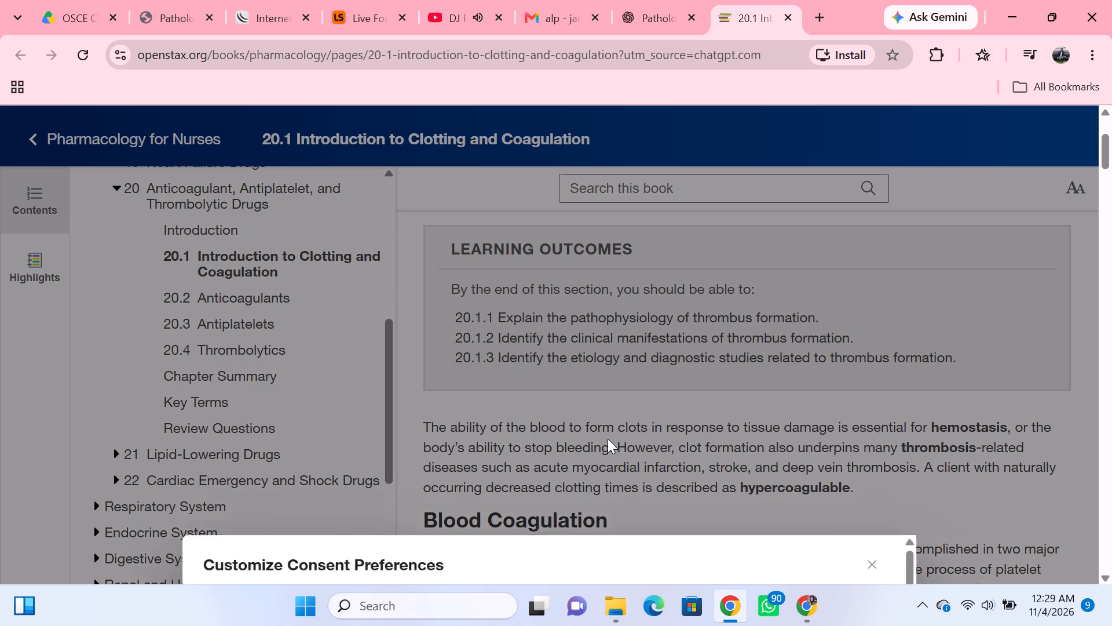
pyautogui.click(867, 185)
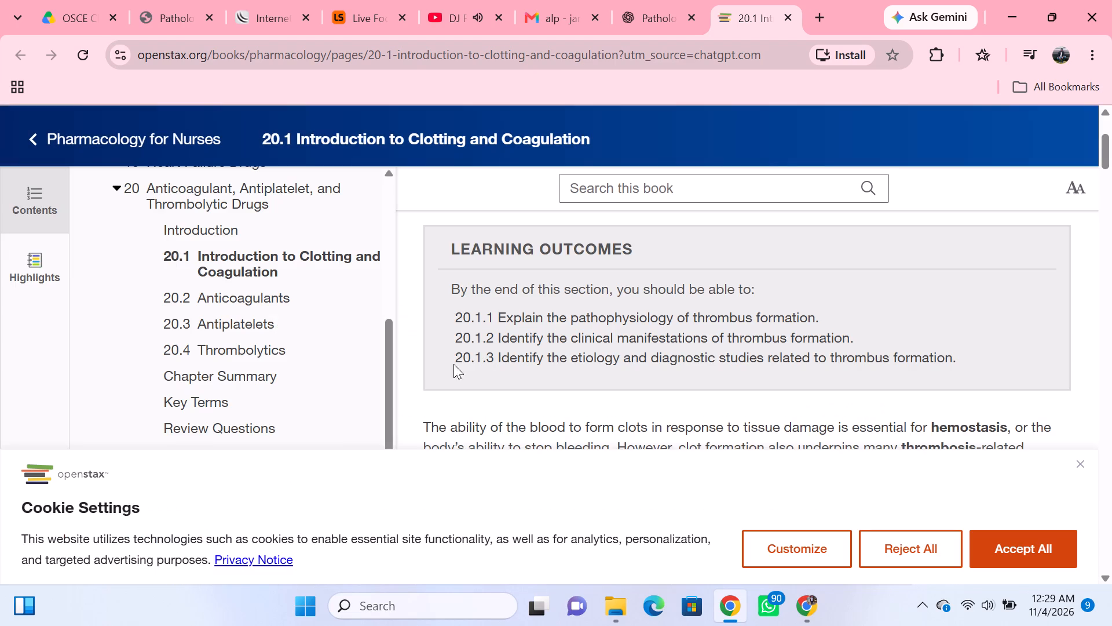
# Look through the OpenStax article's text and figures for the Virchow's Triad diagram.
pyautogui.scroll(-1, 509, 455)
pyautogui.scroll(-2, 715, 331)
pyautogui.scroll(-2, 640, 334)
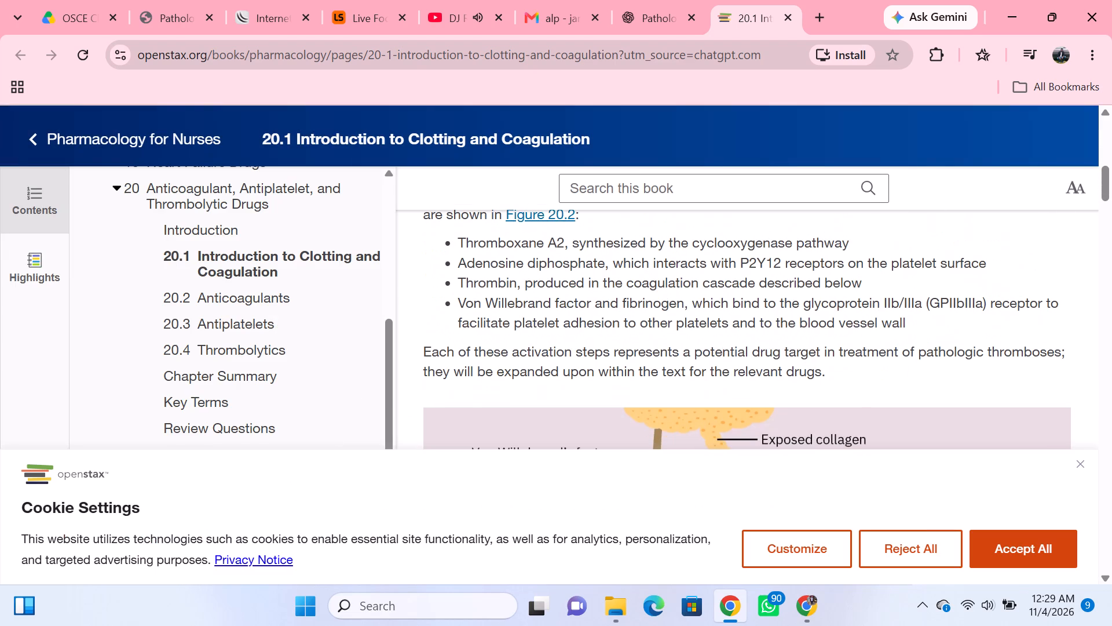
pyautogui.scroll(-3, 711, 322)
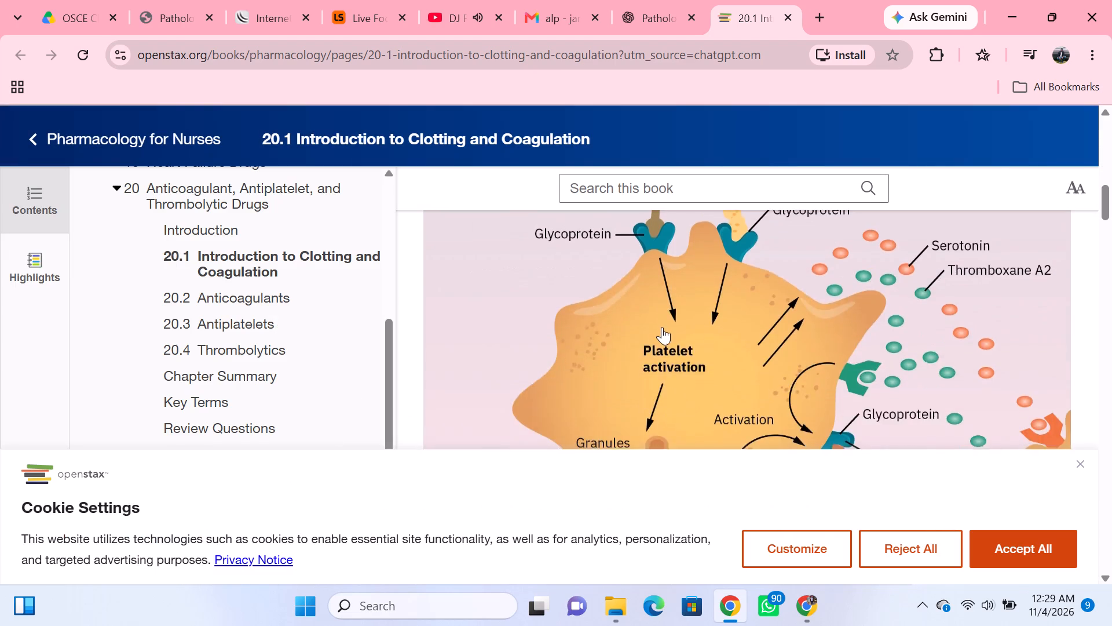
pyautogui.scroll(-11, 661, 327)
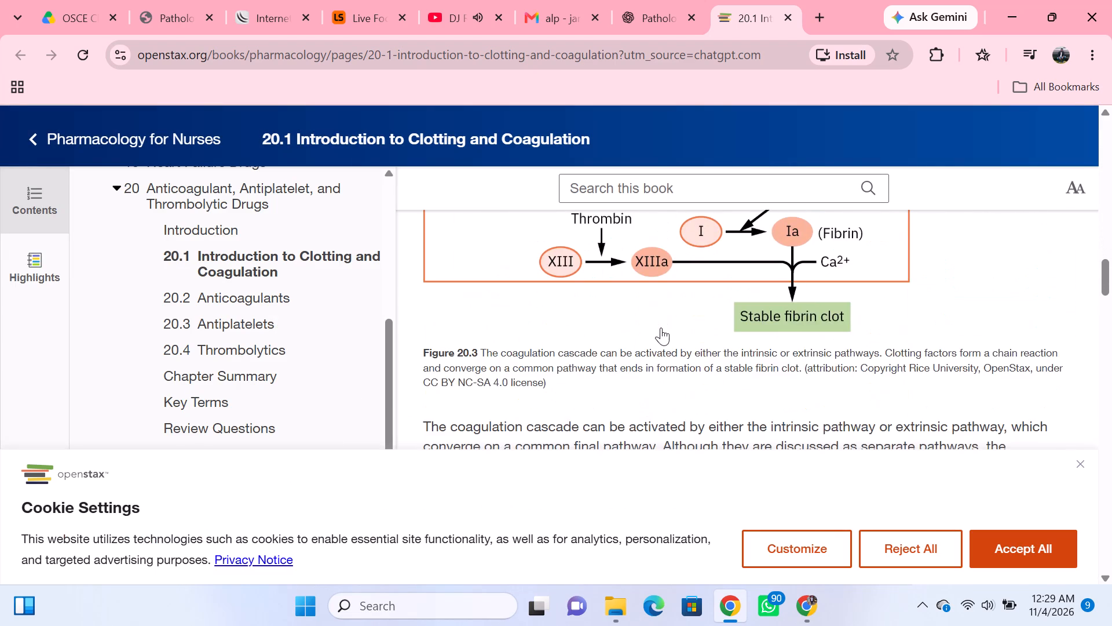
pyautogui.scroll(2, 661, 327)
pyautogui.scroll(1, 719, 338)
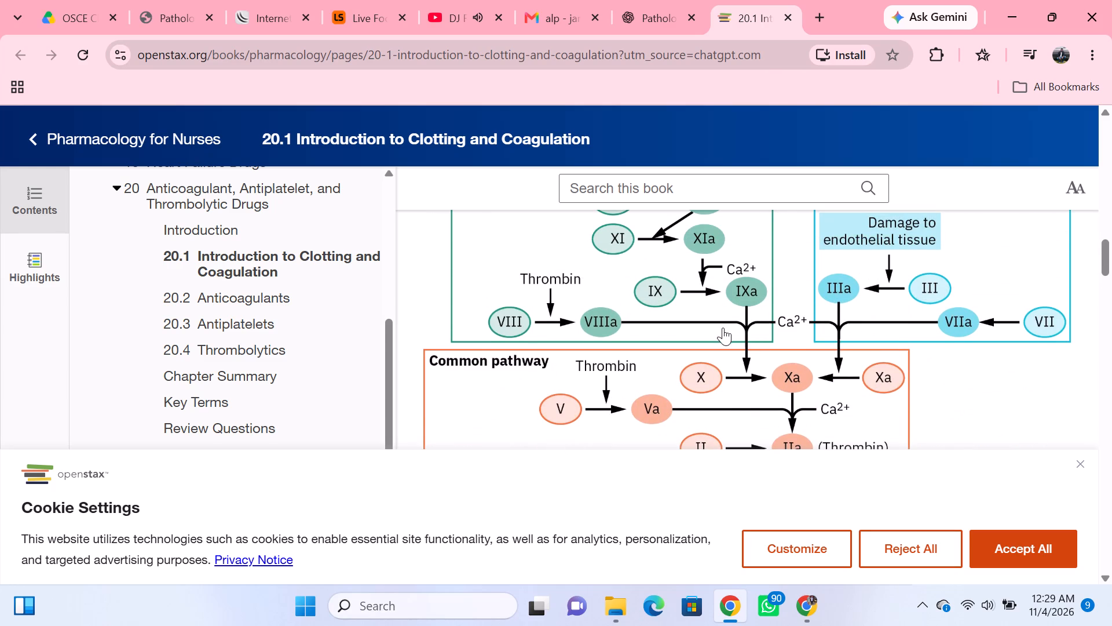
pyautogui.scroll(3, 723, 327)
pyautogui.scroll(-6, 716, 331)
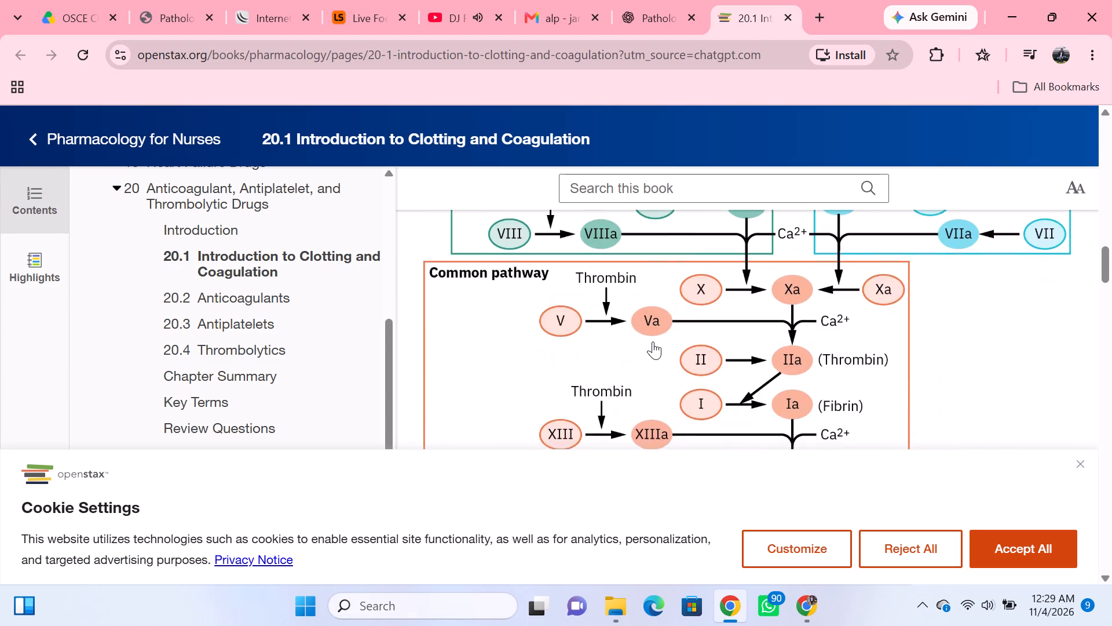
pyautogui.scroll(-10, 653, 341)
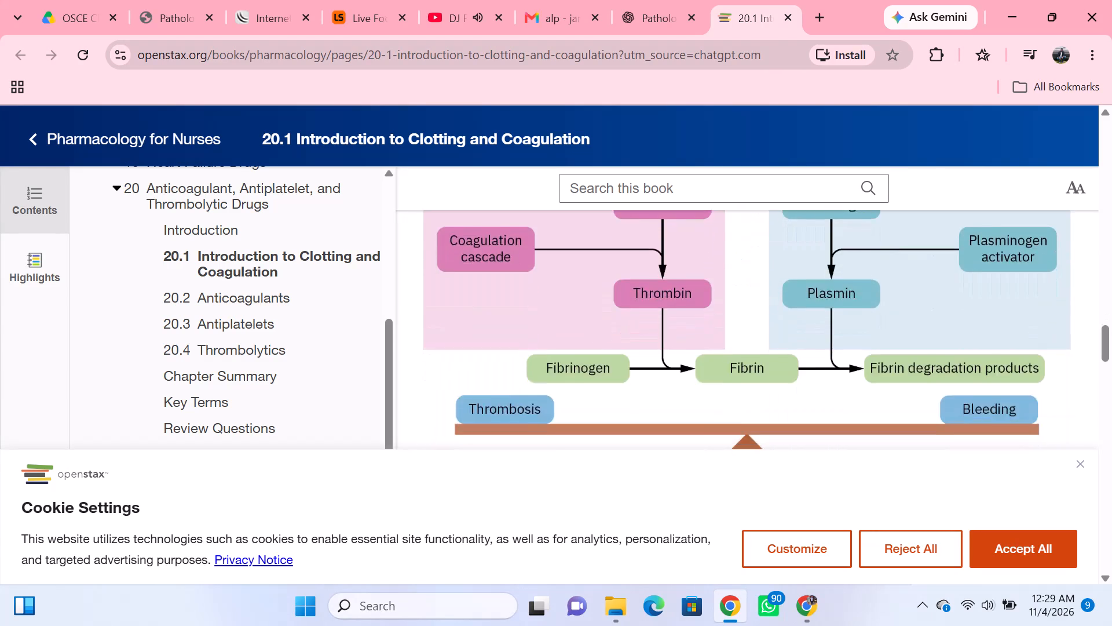
pyautogui.scroll(-8, 651, 343)
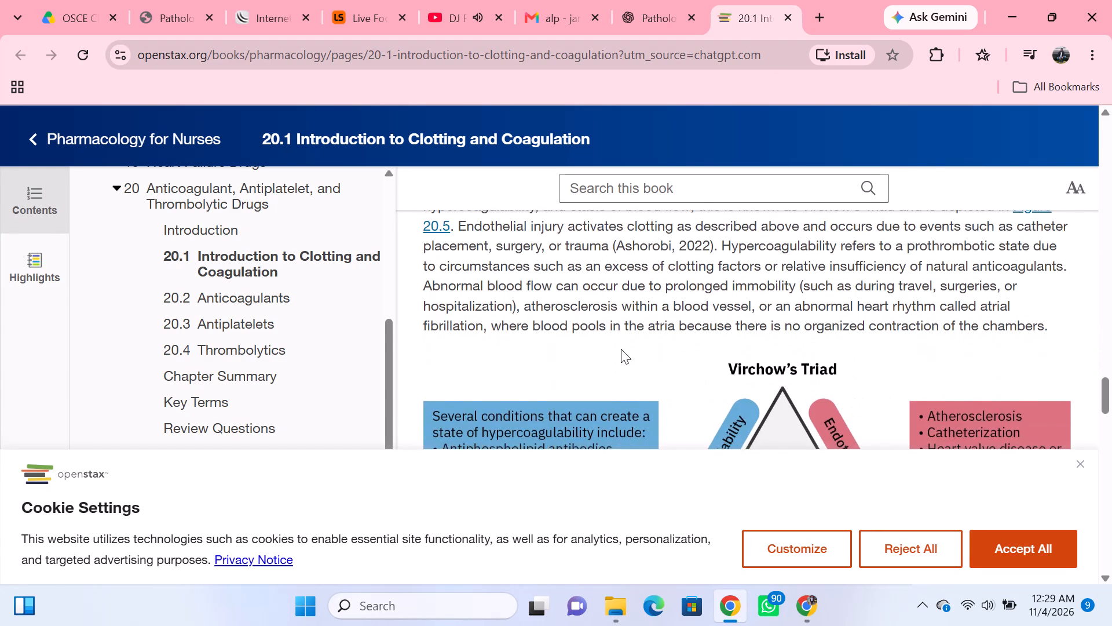
pyautogui.scroll(-2, 621, 349)
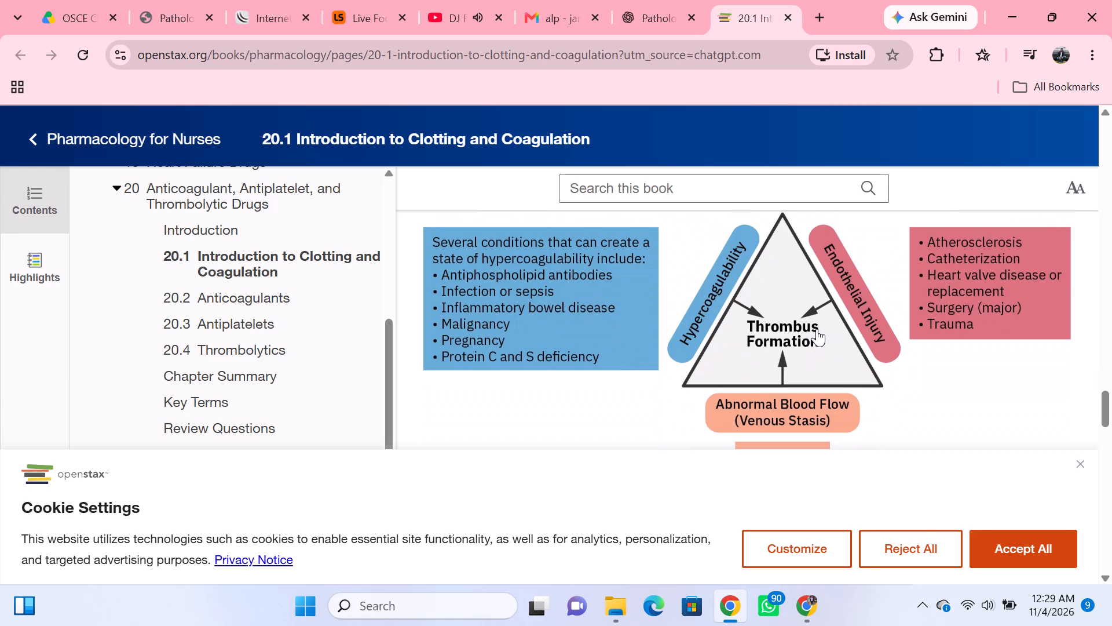
# Enlarge the Virchow's Triad diagram and save the image in Downloads under the name P1.
pyautogui.click(817, 329)
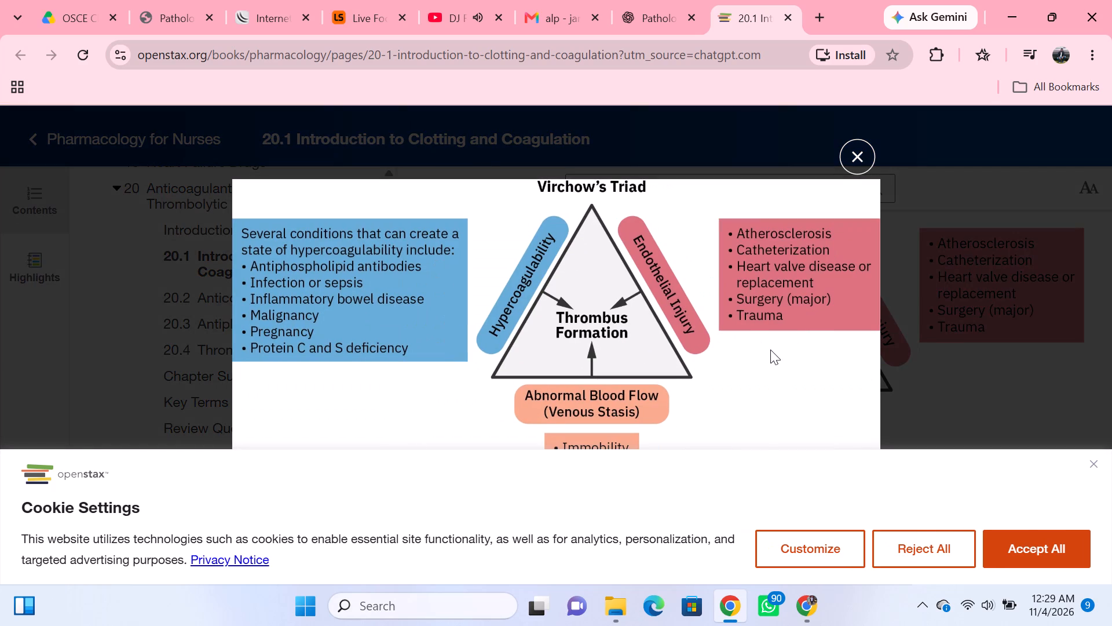
pyautogui.rightClick(723, 354)
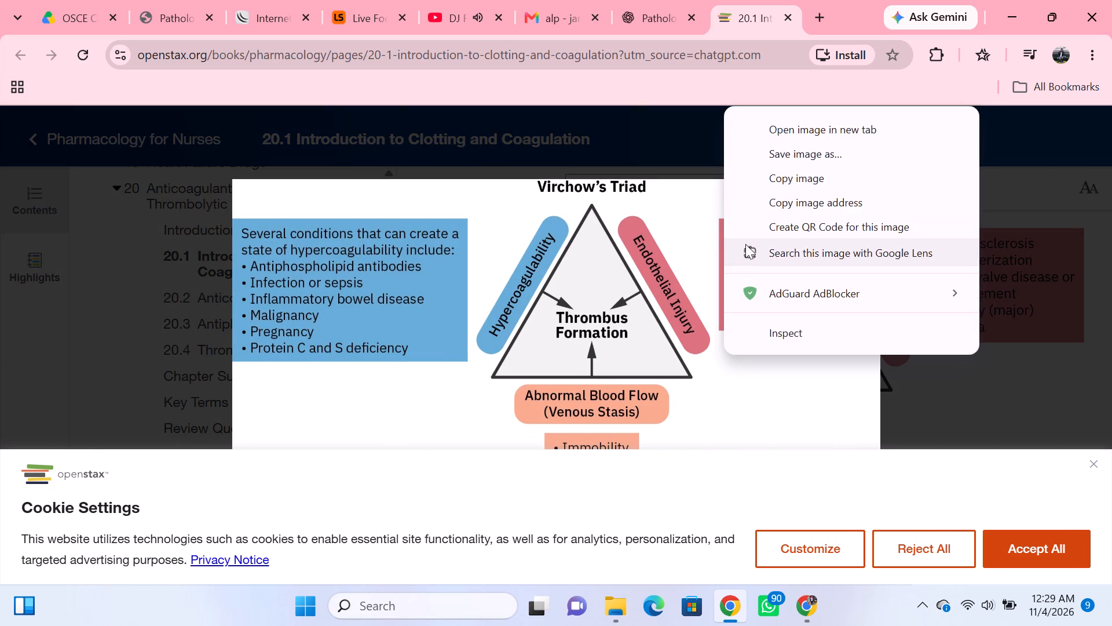
pyautogui.click(783, 159)
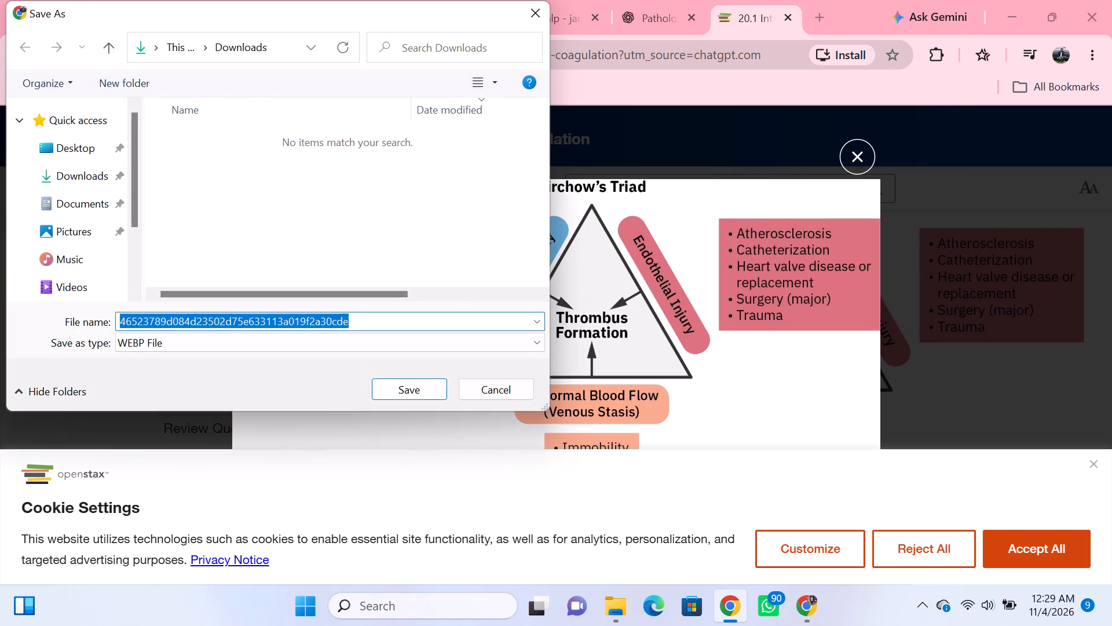
pyautogui.press('BackSpace')
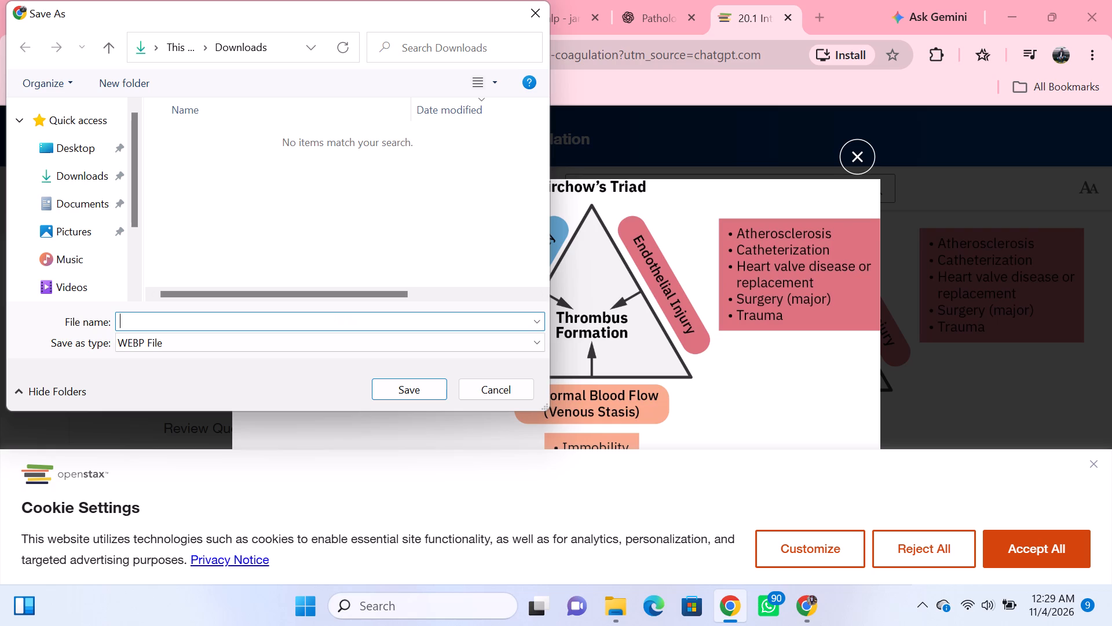
pyautogui.press('p')
pyautogui.press('1')
pyautogui.press('Return')
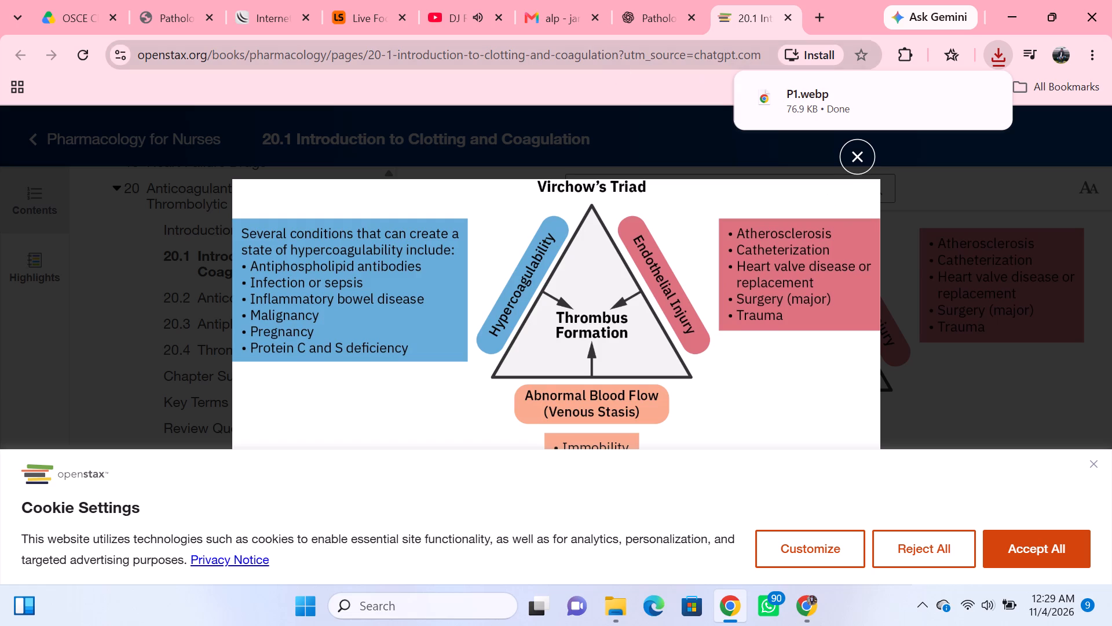
# Switch to the Word document and delete the OpenStax link under the Virchow's triad sentence in section b.
pyautogui.click(1012, 12)
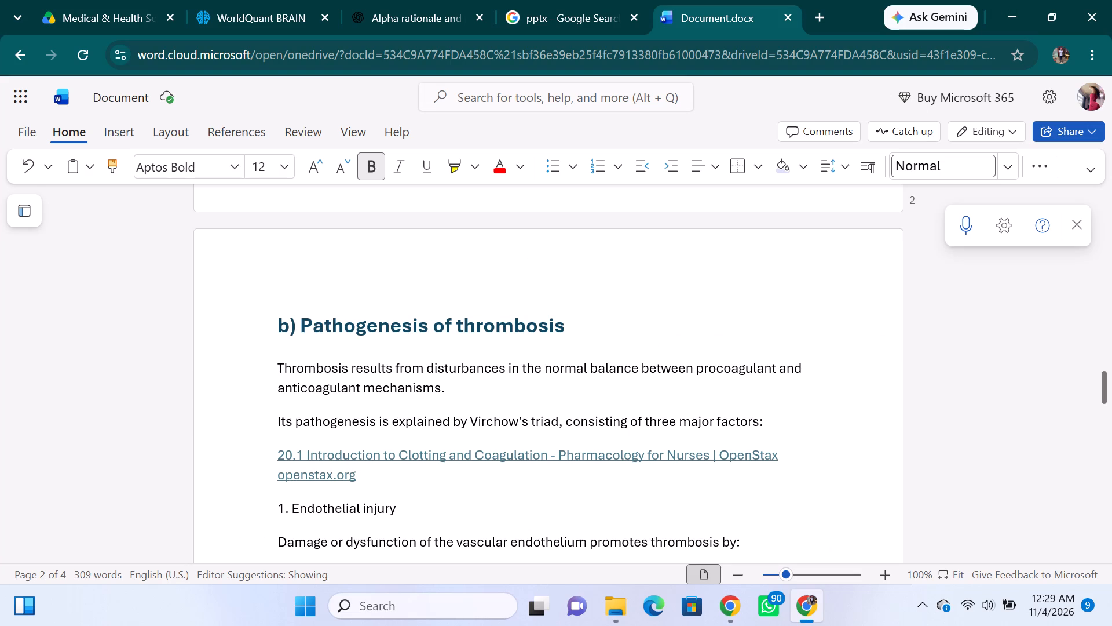
pyautogui.scroll(-1, 506, 349)
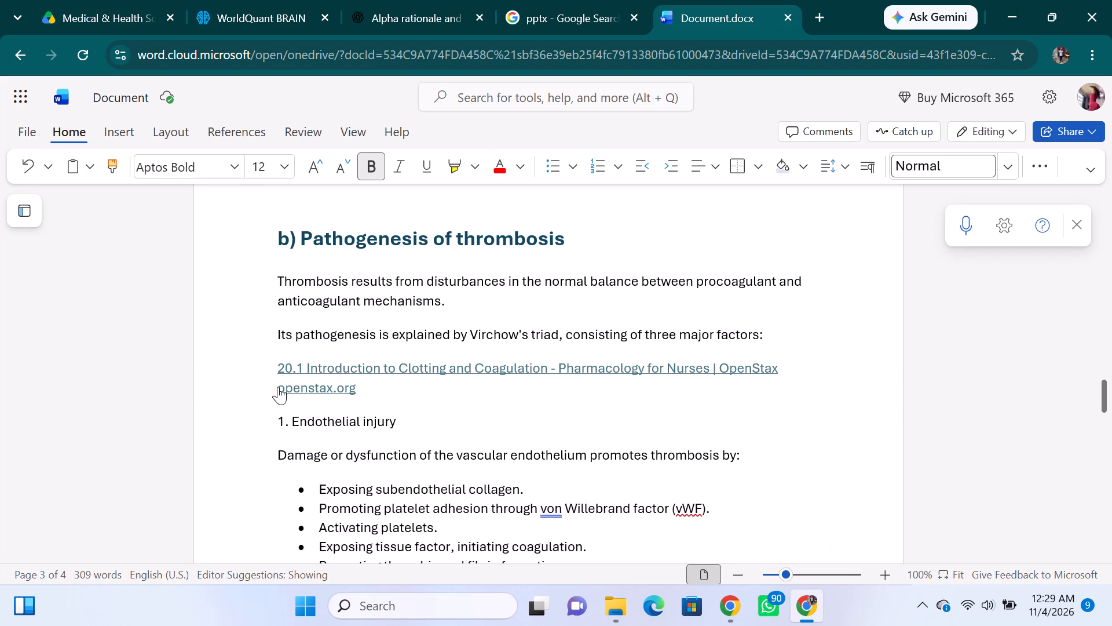
pyautogui.moveTo(272, 370); pyautogui.dragTo(301, 374)
pyautogui.moveTo(301, 374); pyautogui.dragTo(361, 383)
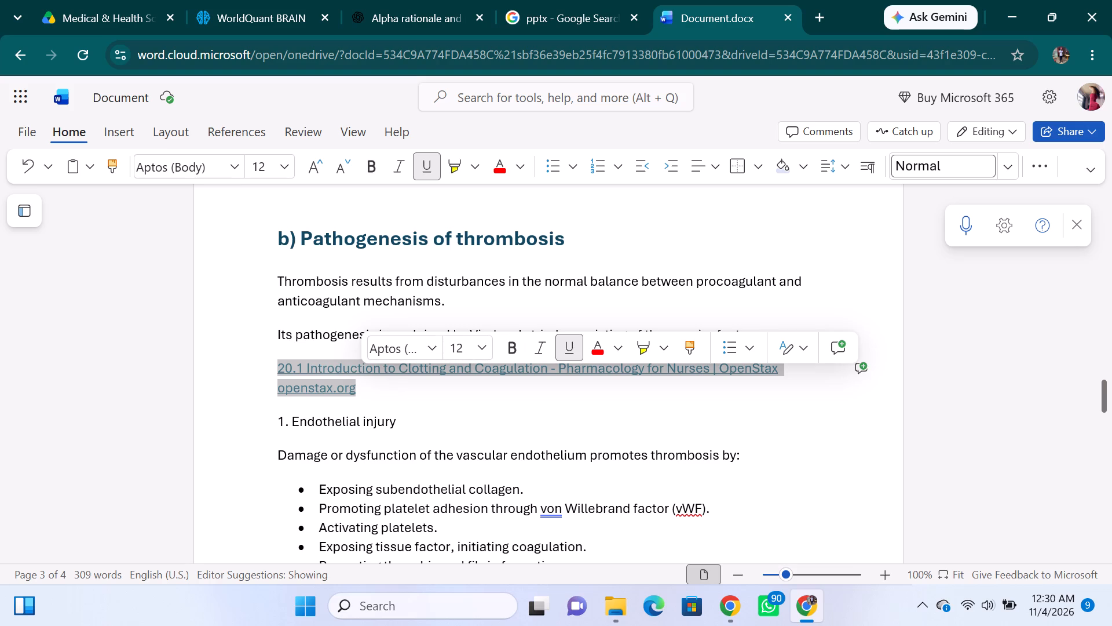
pyautogui.press('Delete')
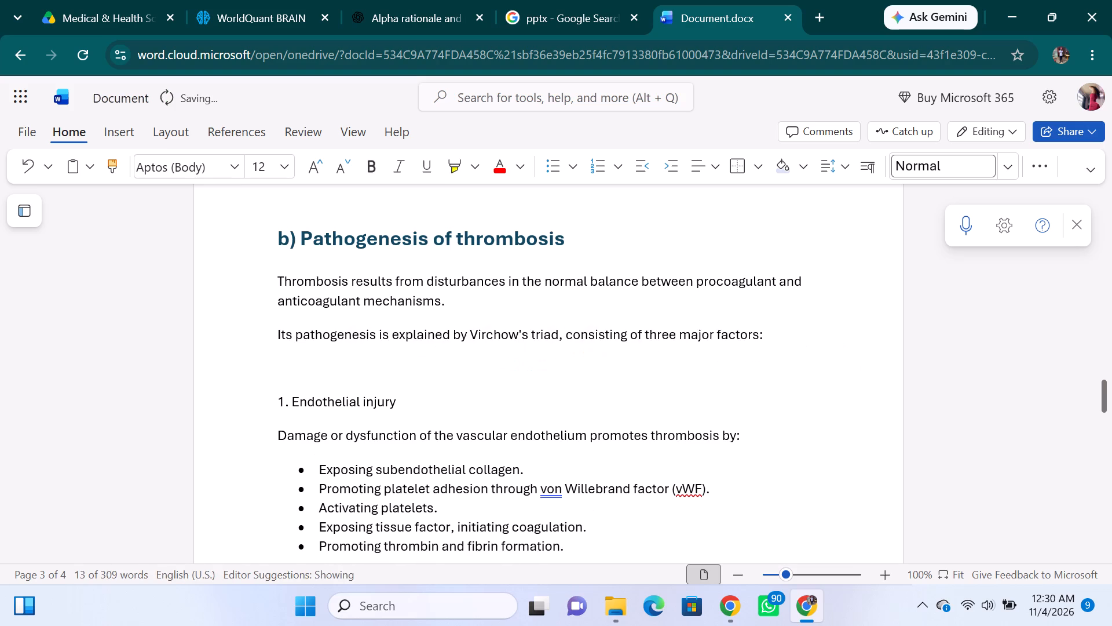
pyautogui.scroll(-3, 448, 385)
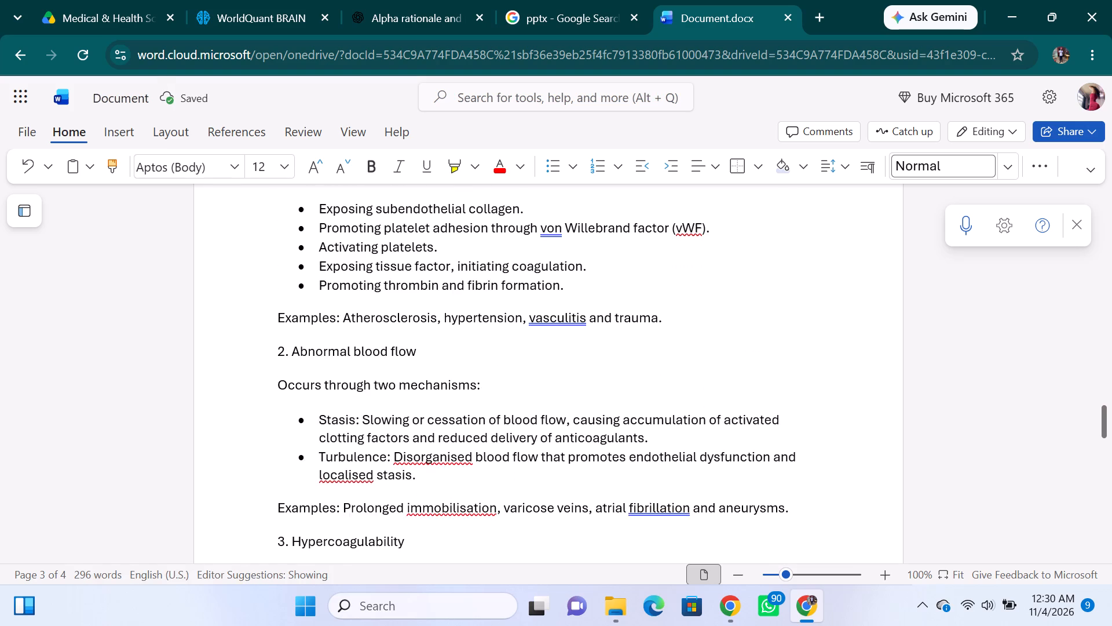
pyautogui.scroll(-5, 480, 413)
pyautogui.scroll(2, 480, 413)
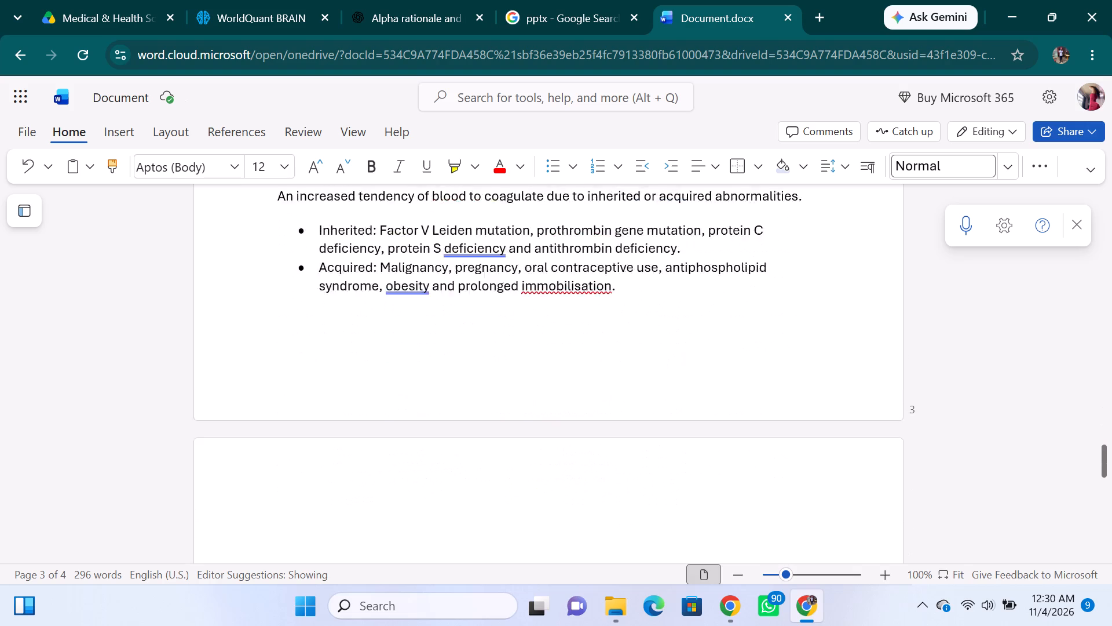
pyautogui.scroll(2, 480, 413)
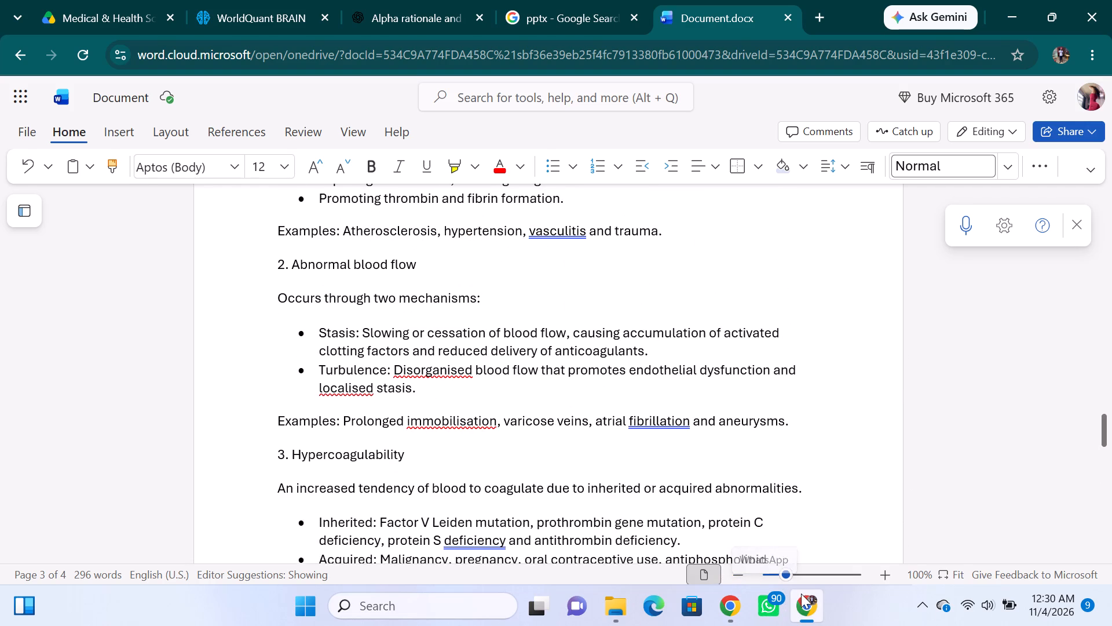
pyautogui.click(734, 601)
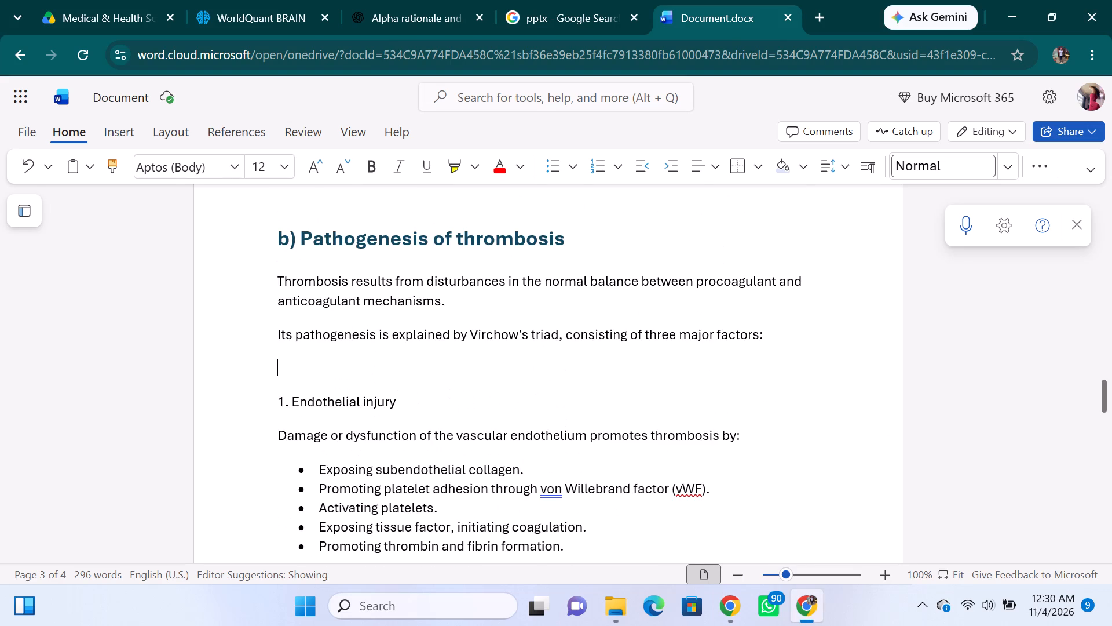
pyautogui.click(277, 355)
pyautogui.click(115, 131)
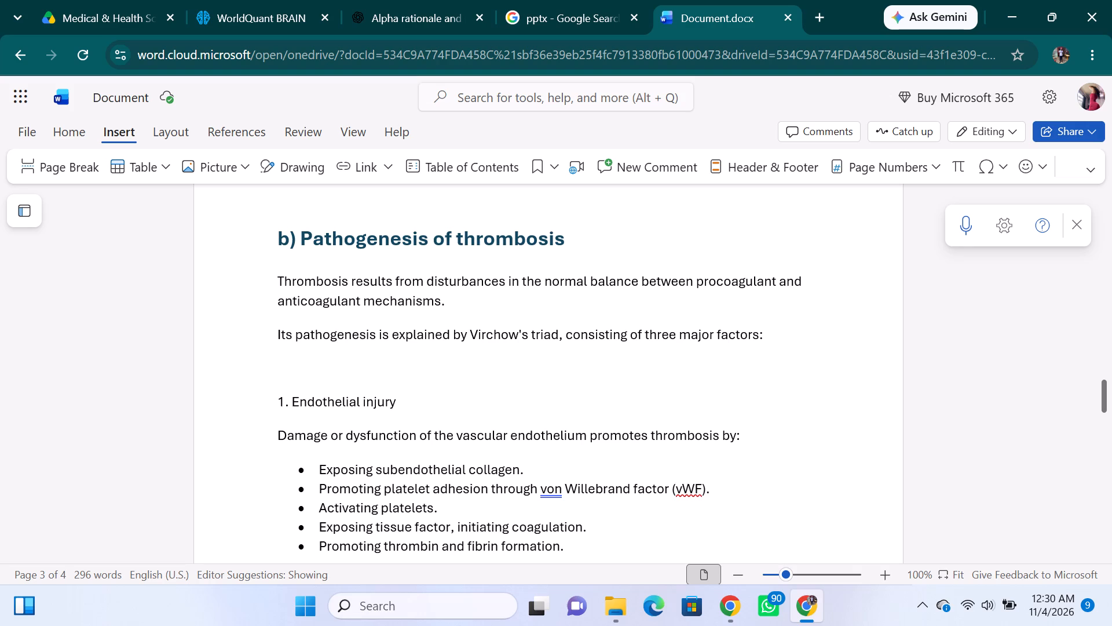
pyautogui.click(232, 165)
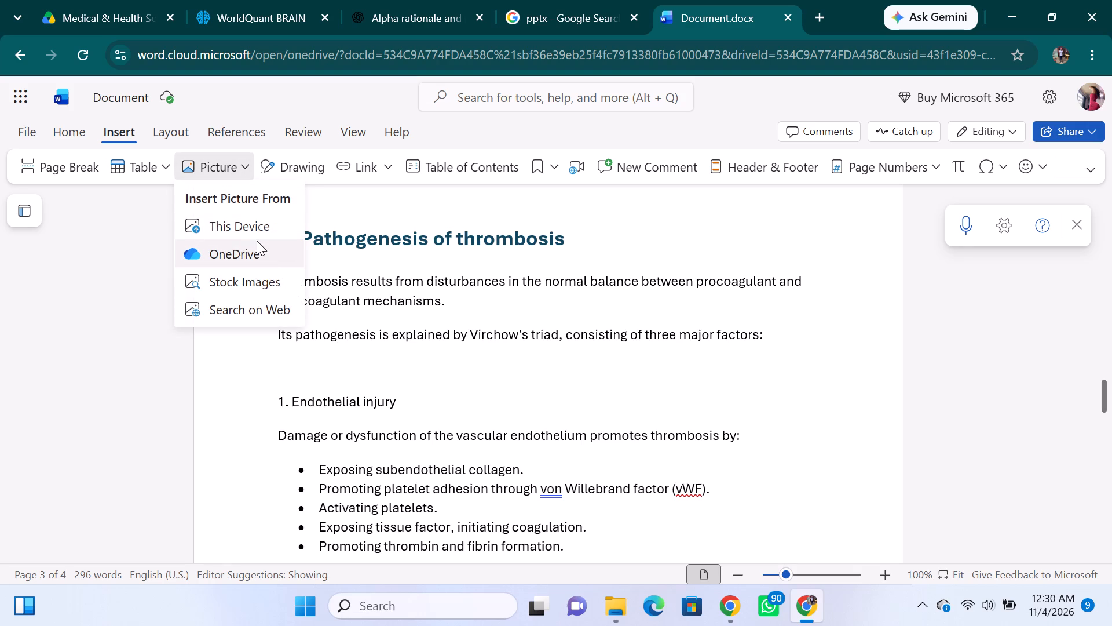
pyautogui.click(252, 226)
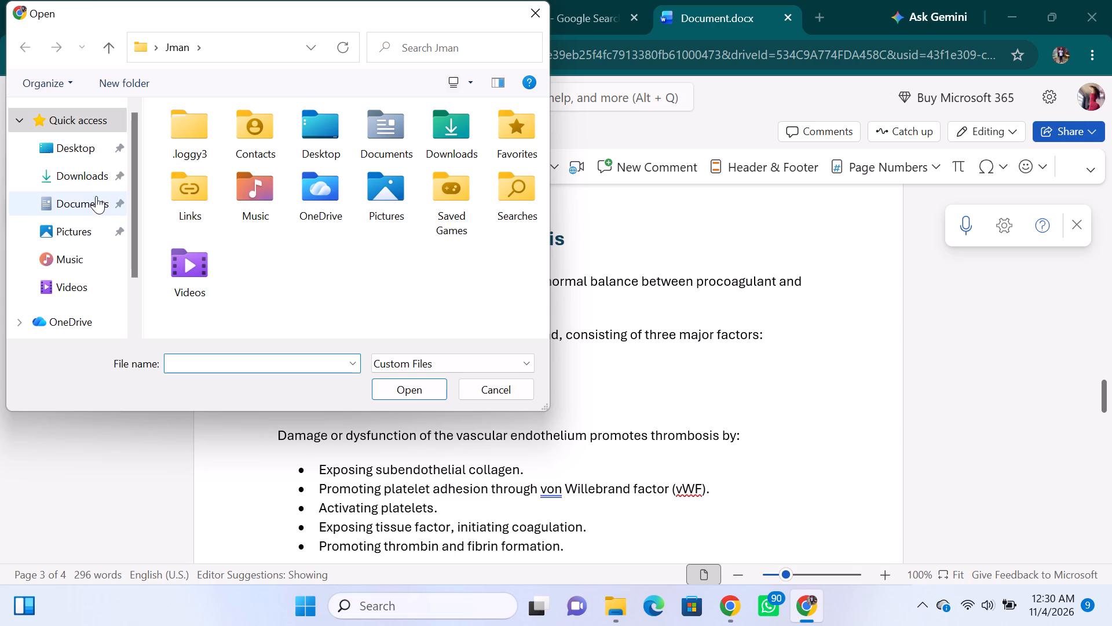
pyautogui.click(92, 179)
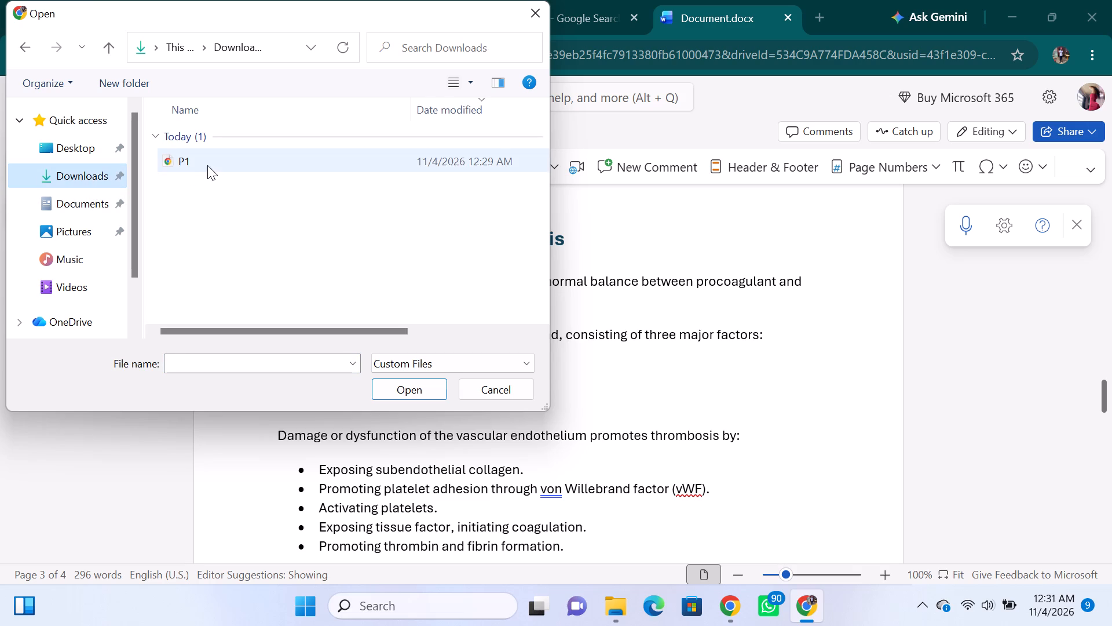
pyautogui.click(208, 165)
pyautogui.click(394, 392)
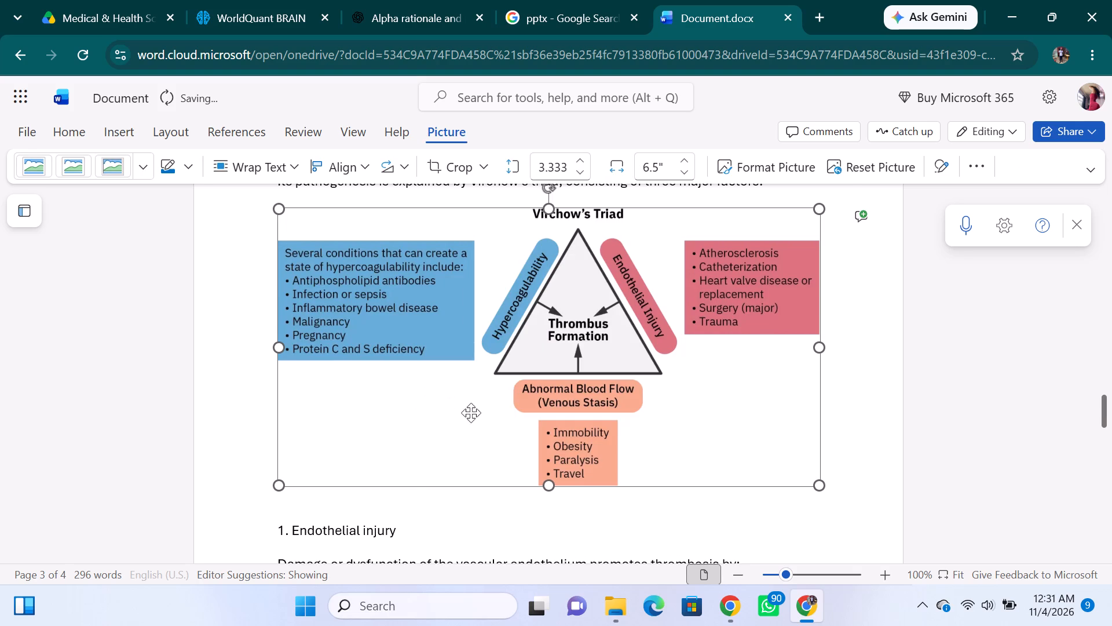
pyautogui.click(856, 381)
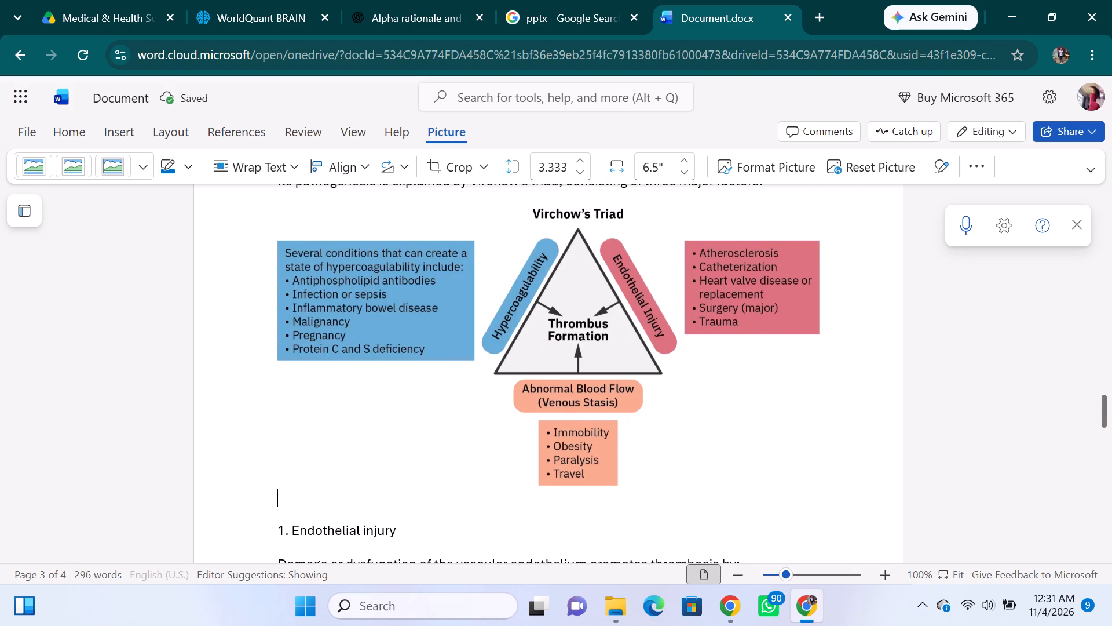
# Review the Word document from the inserted picture through the Hypercoagulability section to the last page.
pyautogui.scroll(1, 696, 386)
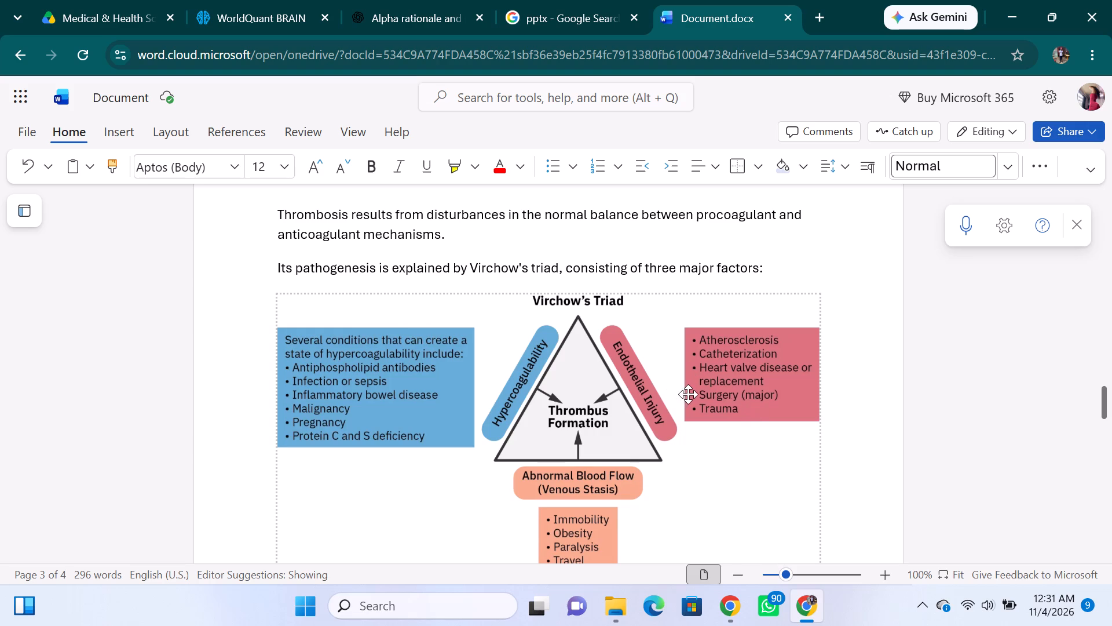
pyautogui.scroll(-2, 703, 394)
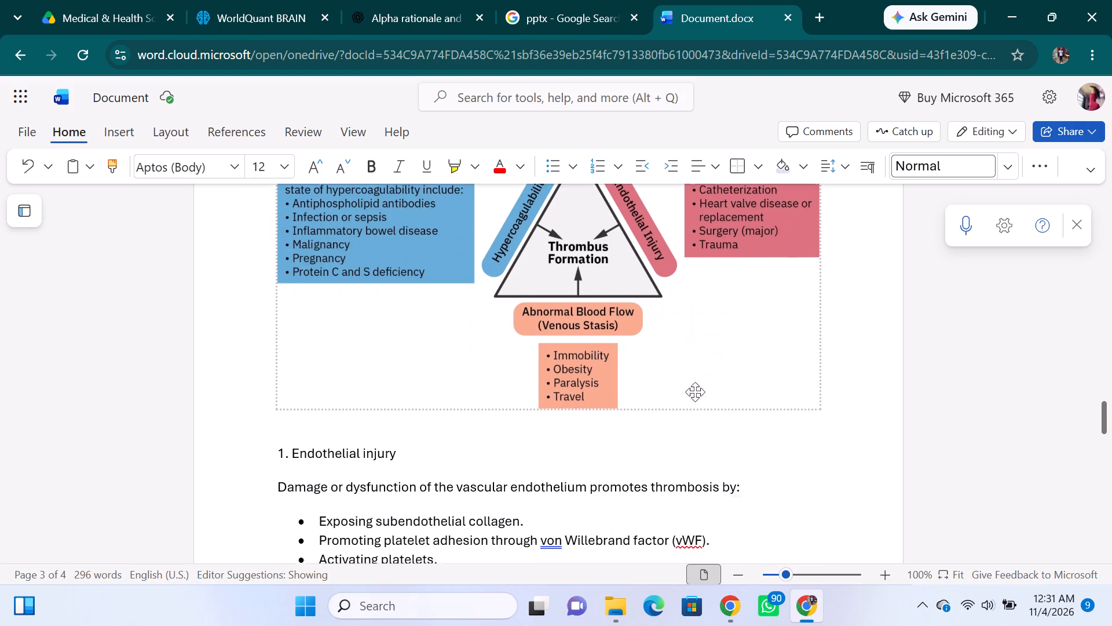
pyautogui.scroll(-1, 689, 387)
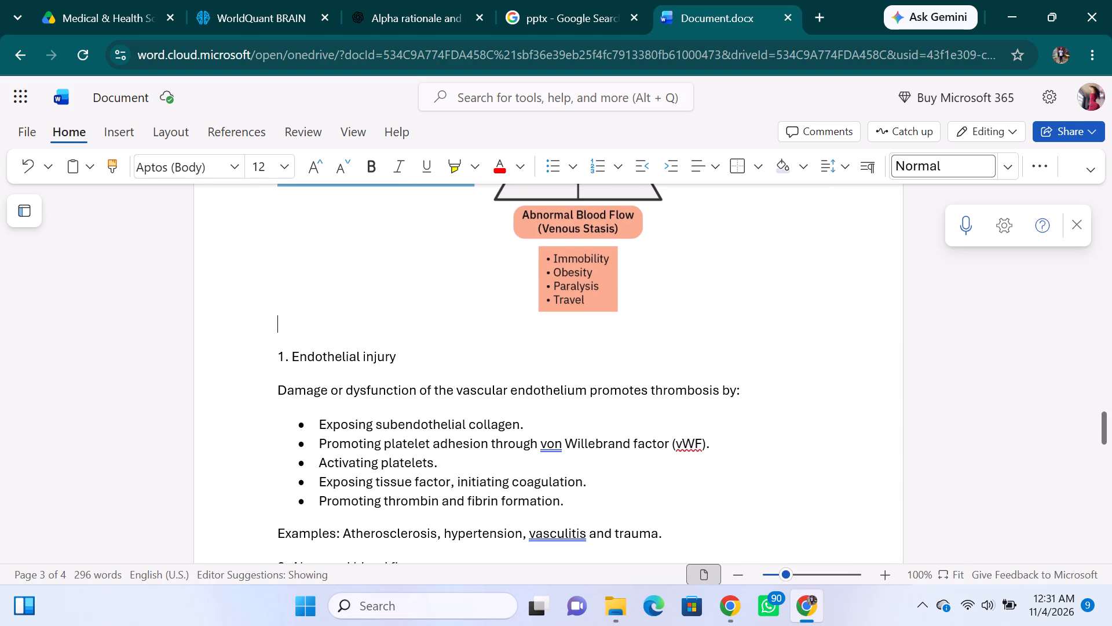
pyautogui.scroll(-4, 620, 409)
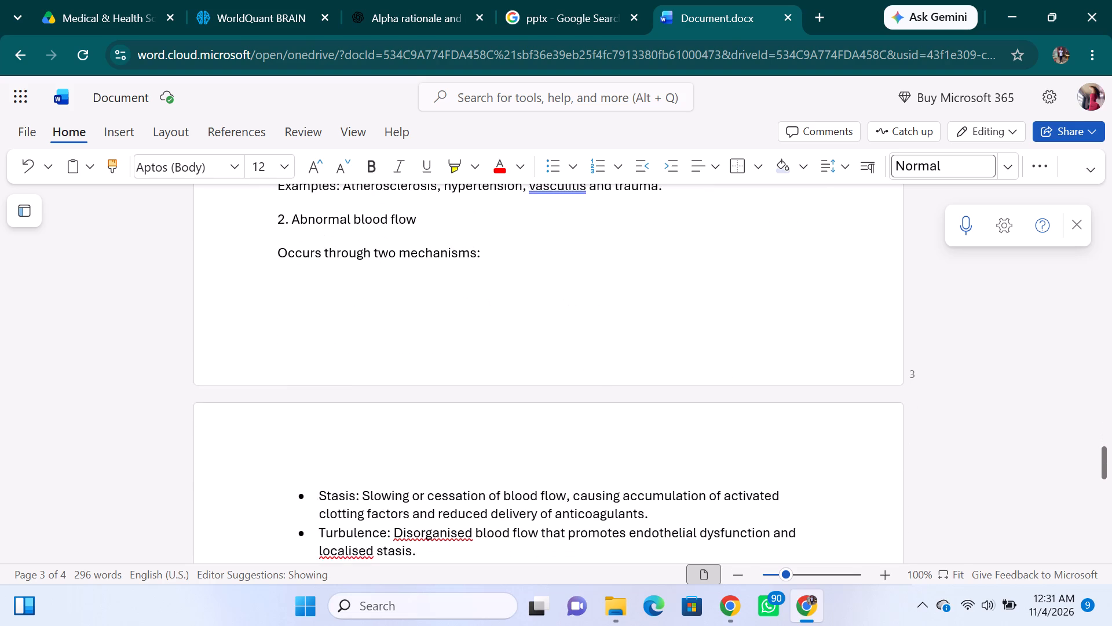
pyautogui.scroll(-5, 620, 409)
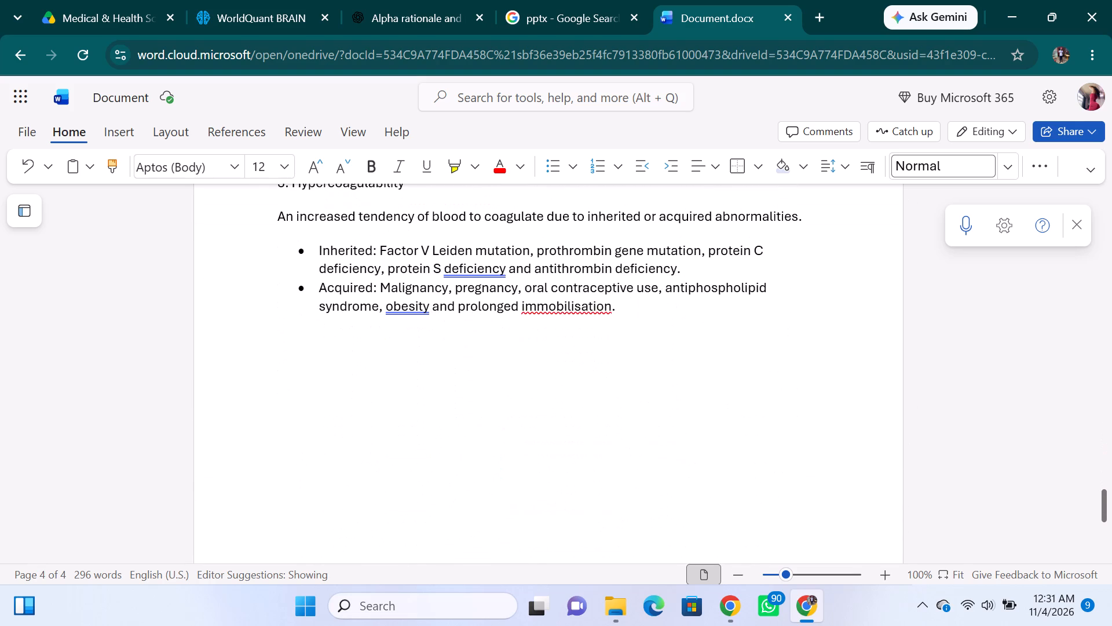
pyautogui.scroll(-2, 620, 409)
pyautogui.scroll(1, 620, 409)
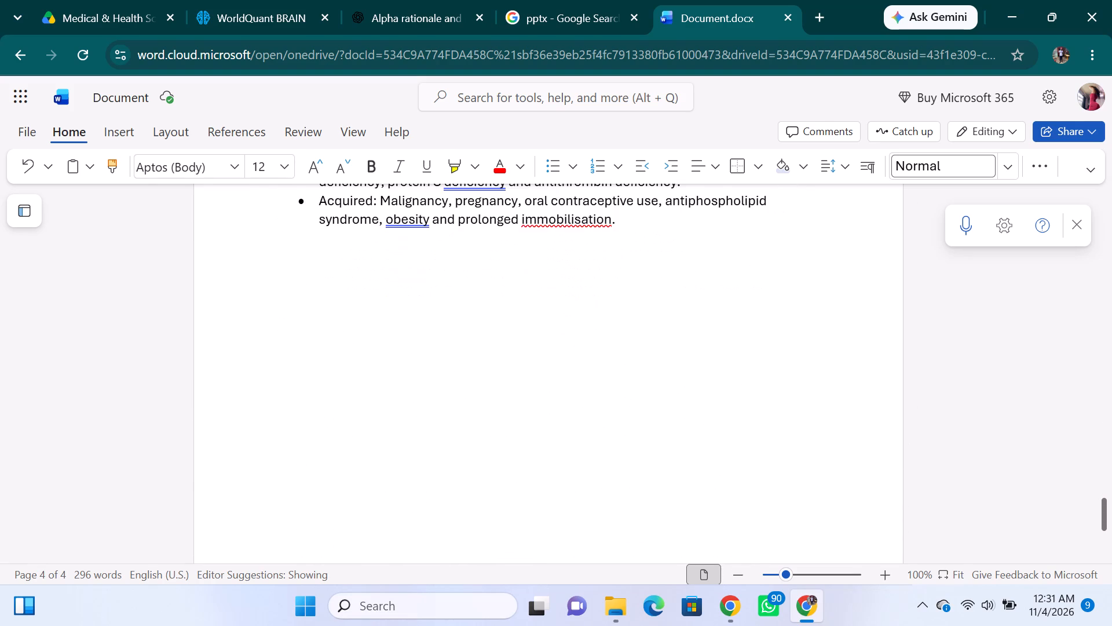
pyautogui.scroll(4, 620, 409)
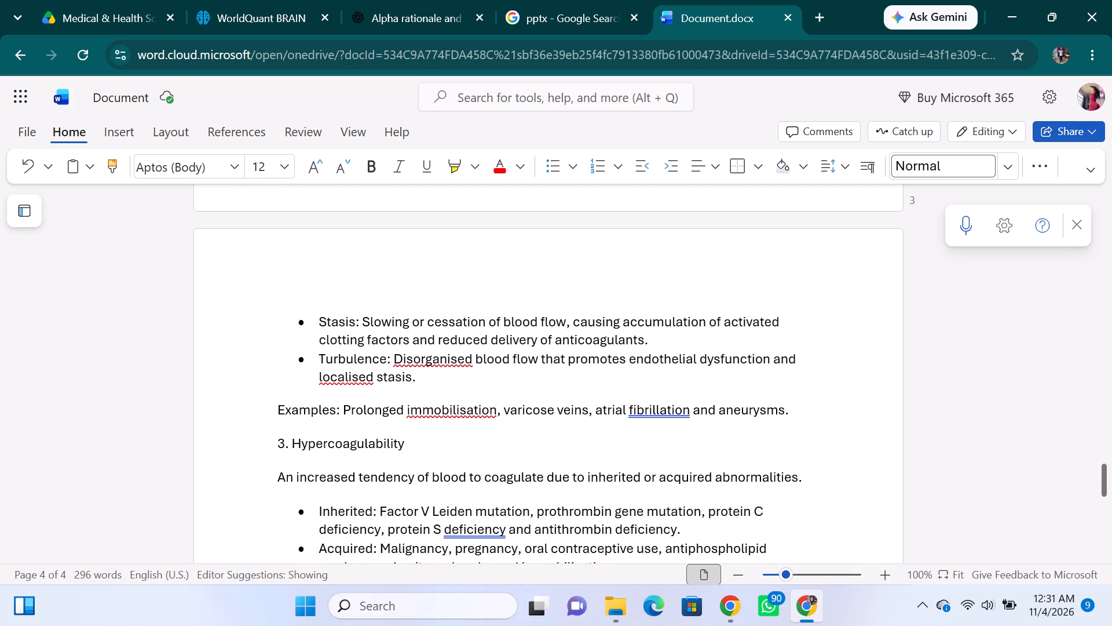
pyautogui.scroll(-10, 469, 425)
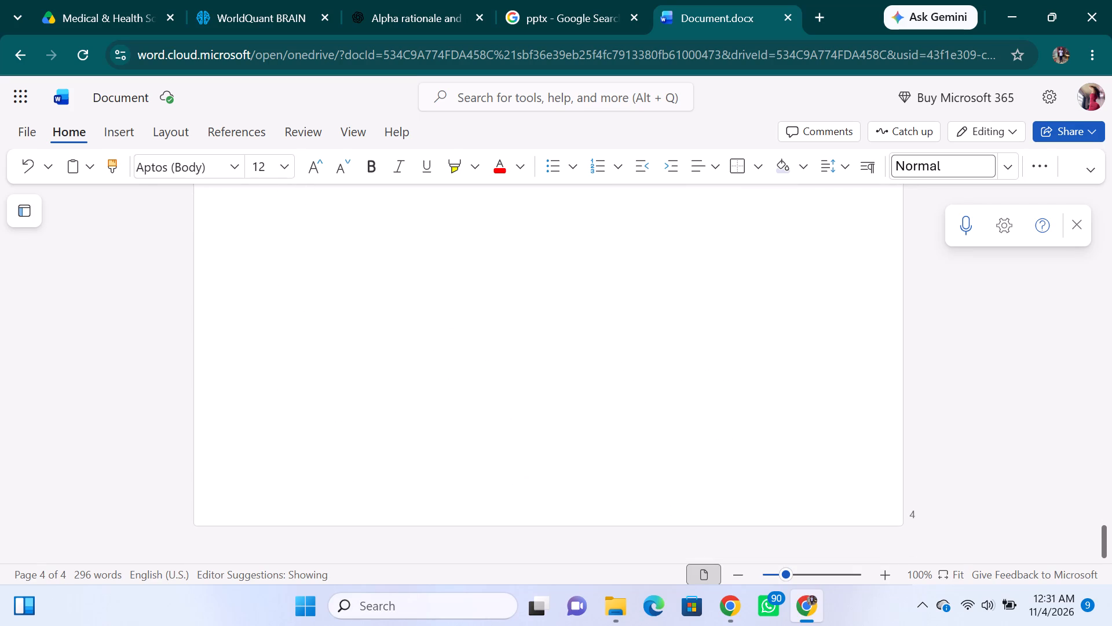
pyautogui.scroll(5, 518, 426)
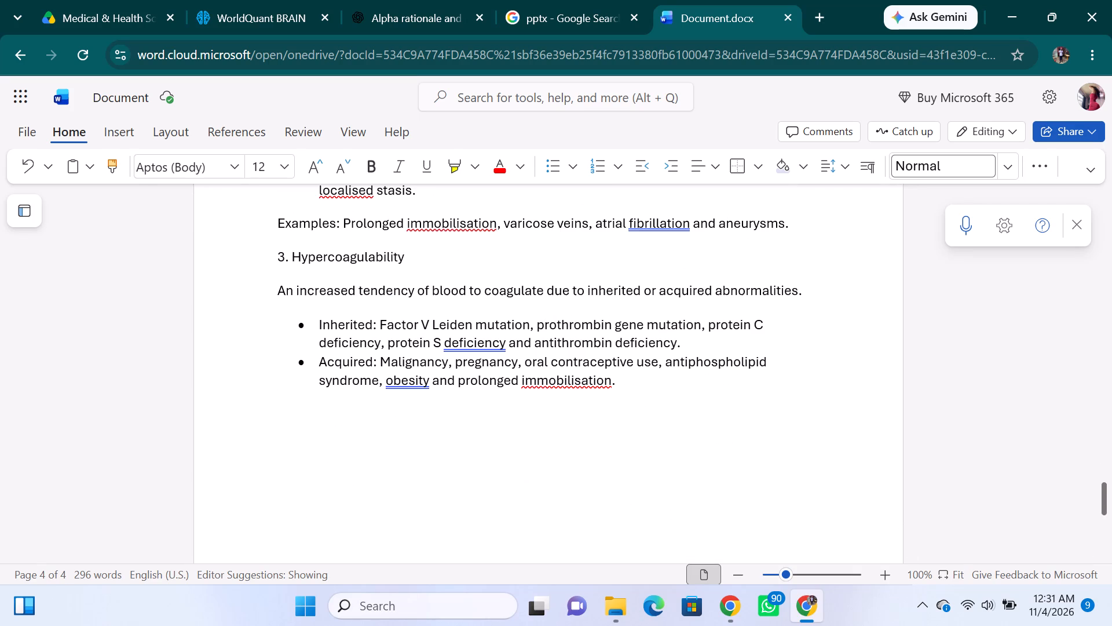
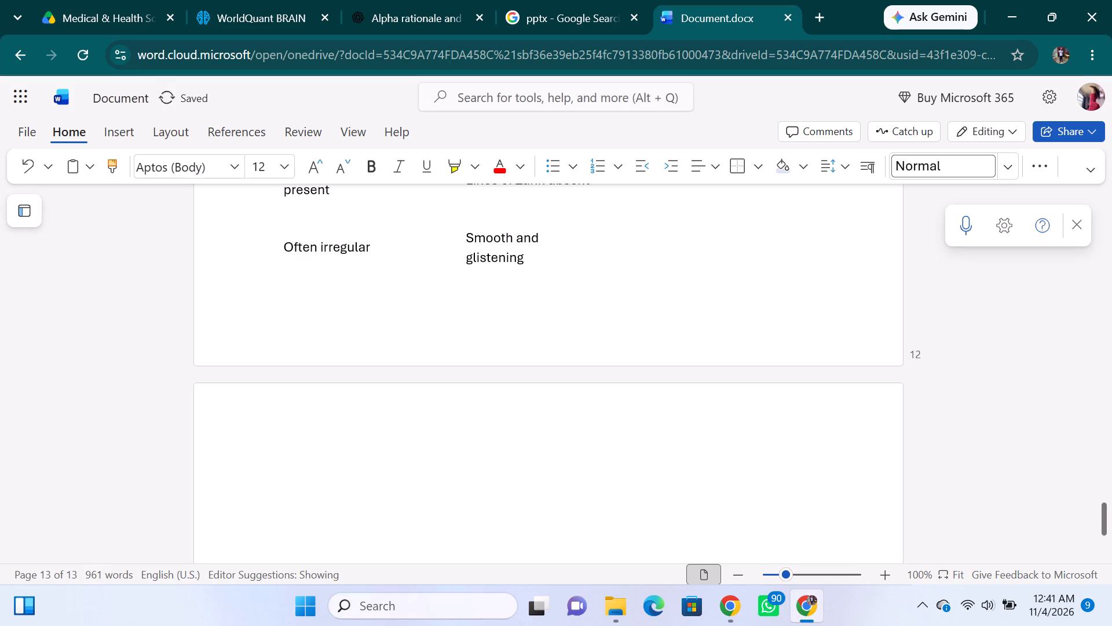
# Review the pasted section f from its heading to the Mural thrombi part, checking where source links stand in for pictures.
pyautogui.scroll(10, 451, 428)
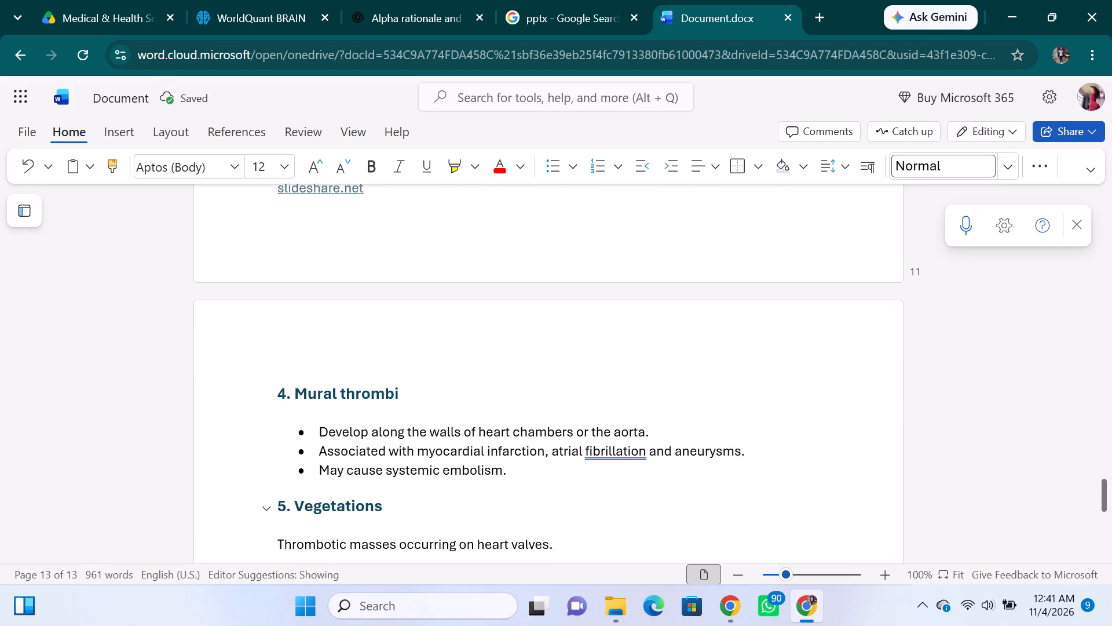
pyautogui.scroll(6, 449, 428)
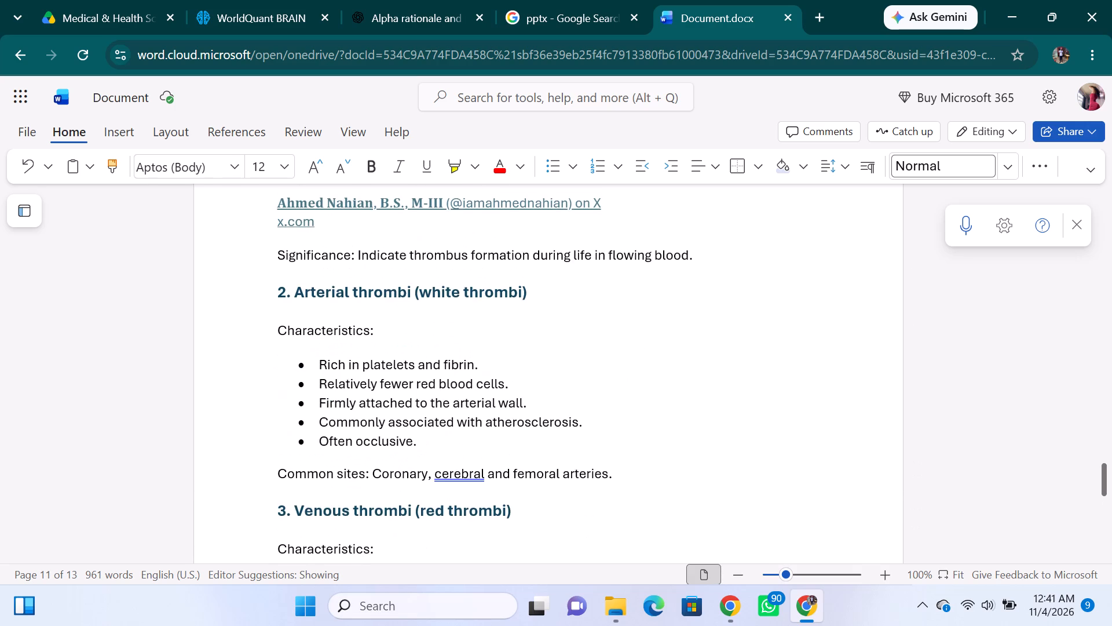
pyautogui.scroll(5, 448, 429)
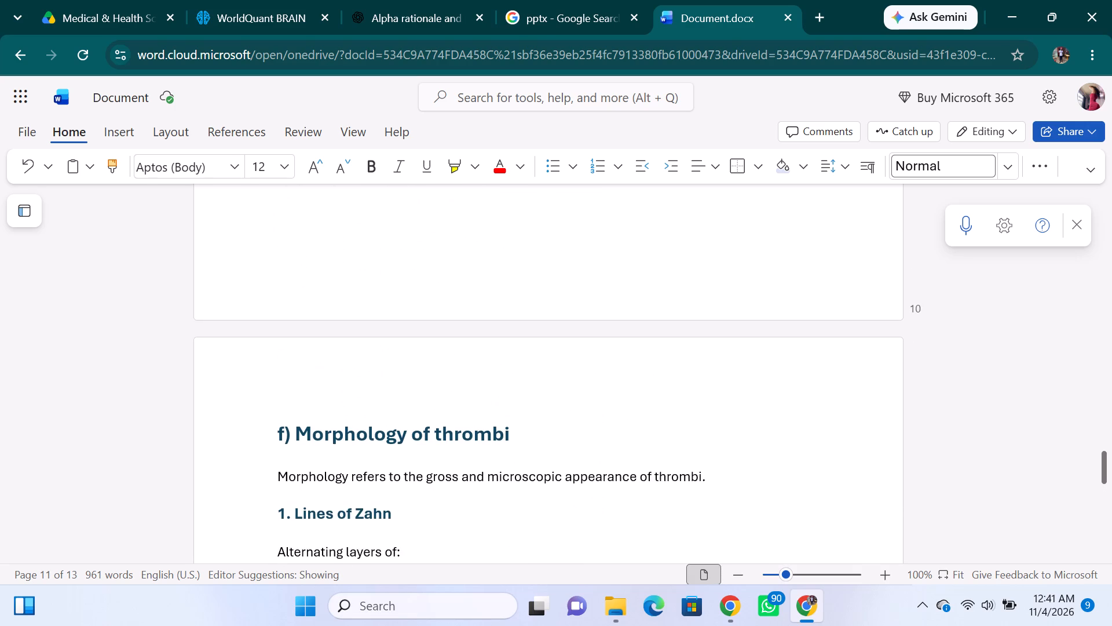
pyautogui.scroll(-1, 381, 441)
pyautogui.scroll(-1, 317, 427)
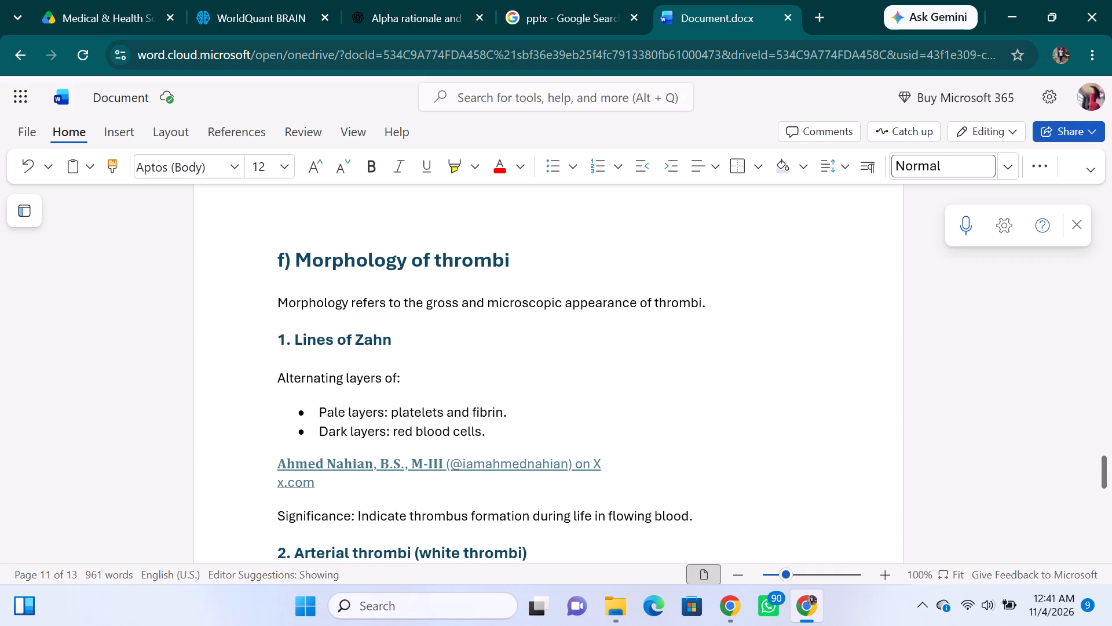
pyautogui.scroll(-1, 375, 401)
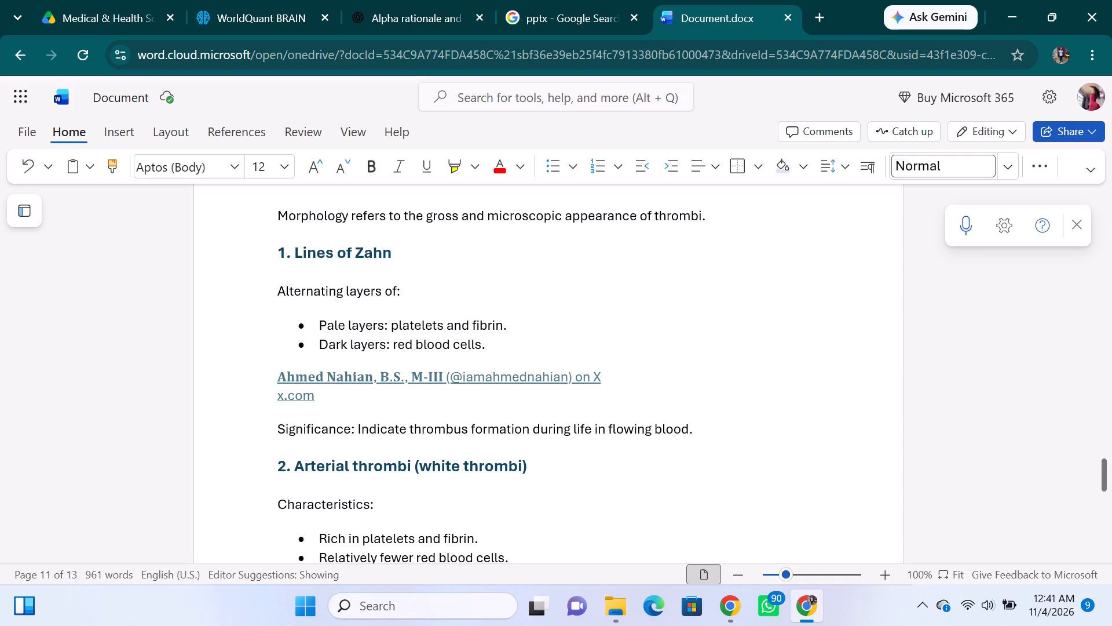
pyautogui.scroll(-1, 270, 381)
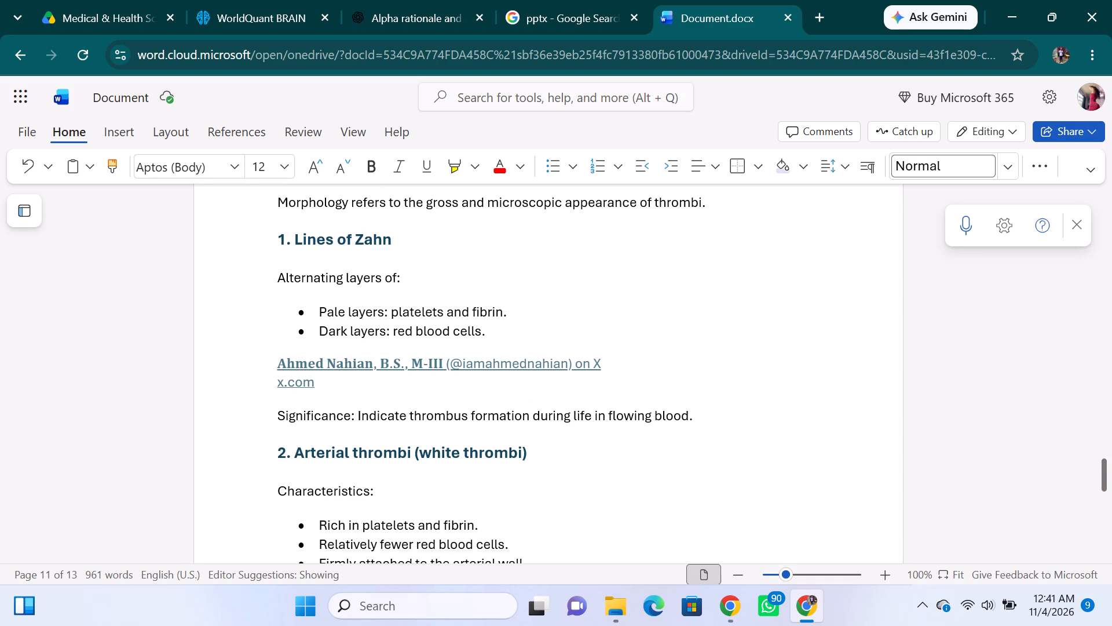
pyautogui.scroll(-6, 271, 381)
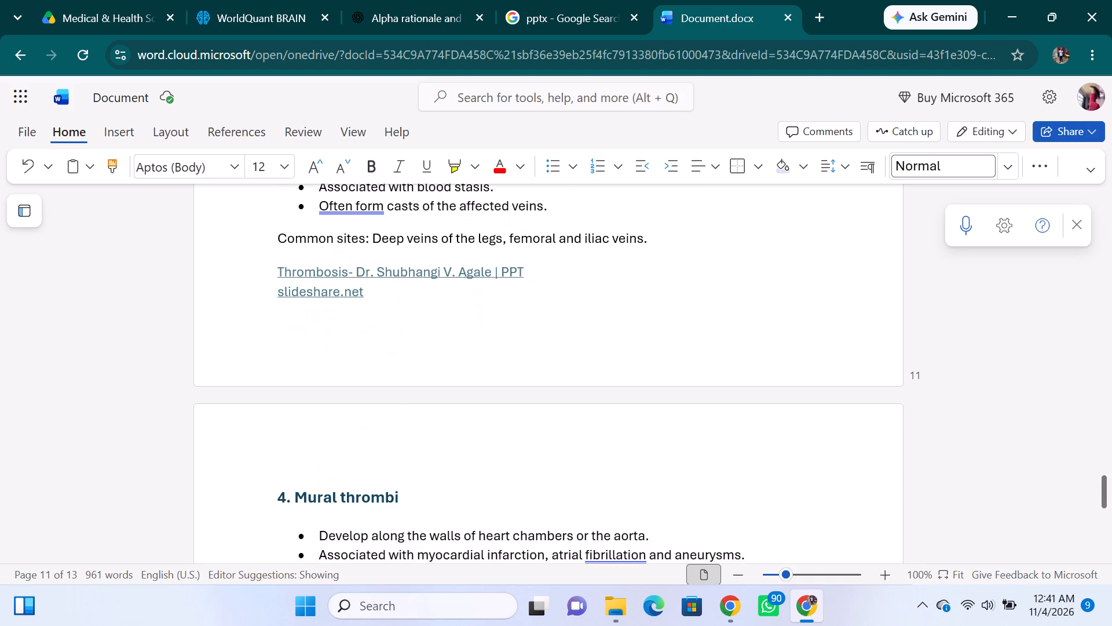
pyautogui.scroll(6, 271, 381)
pyautogui.scroll(-4, 271, 381)
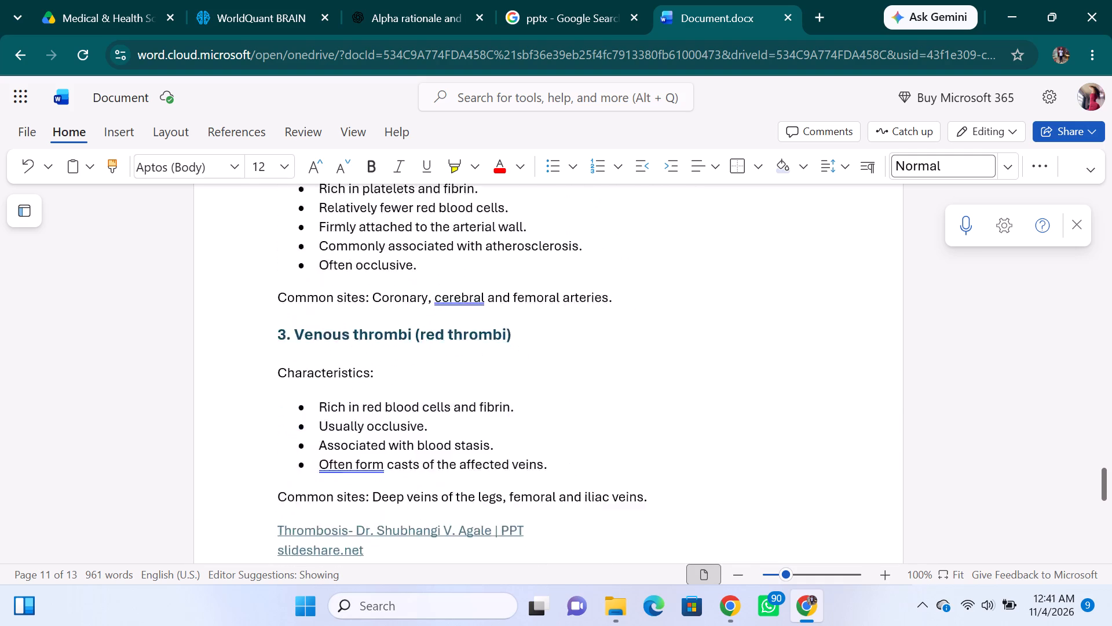
pyautogui.scroll(-4, 271, 381)
pyautogui.scroll(3, 272, 382)
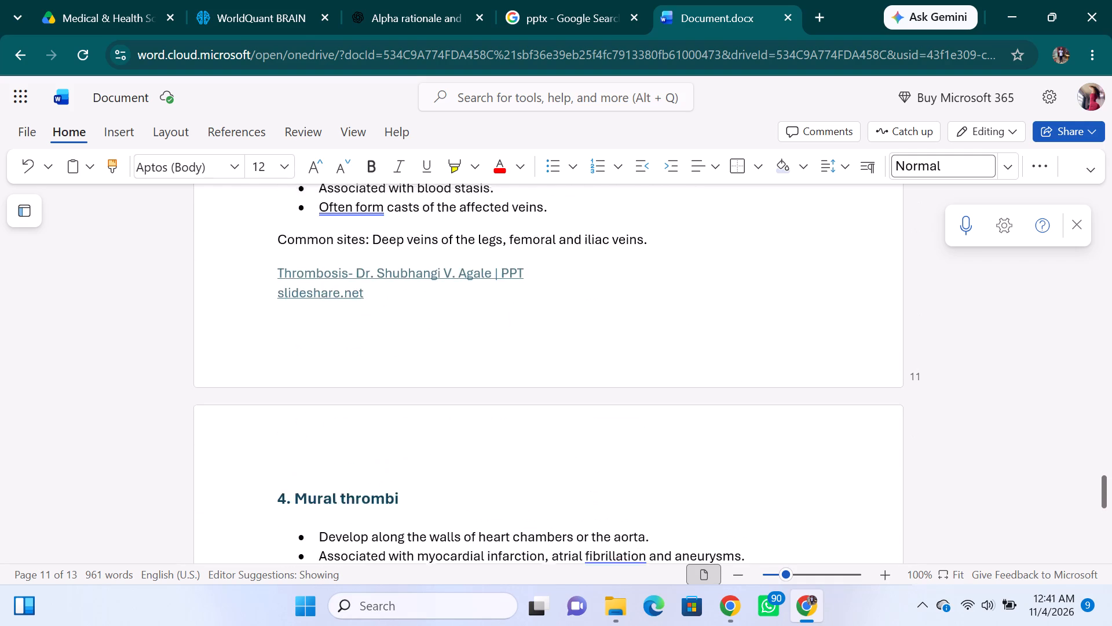
pyautogui.scroll(6, 272, 382)
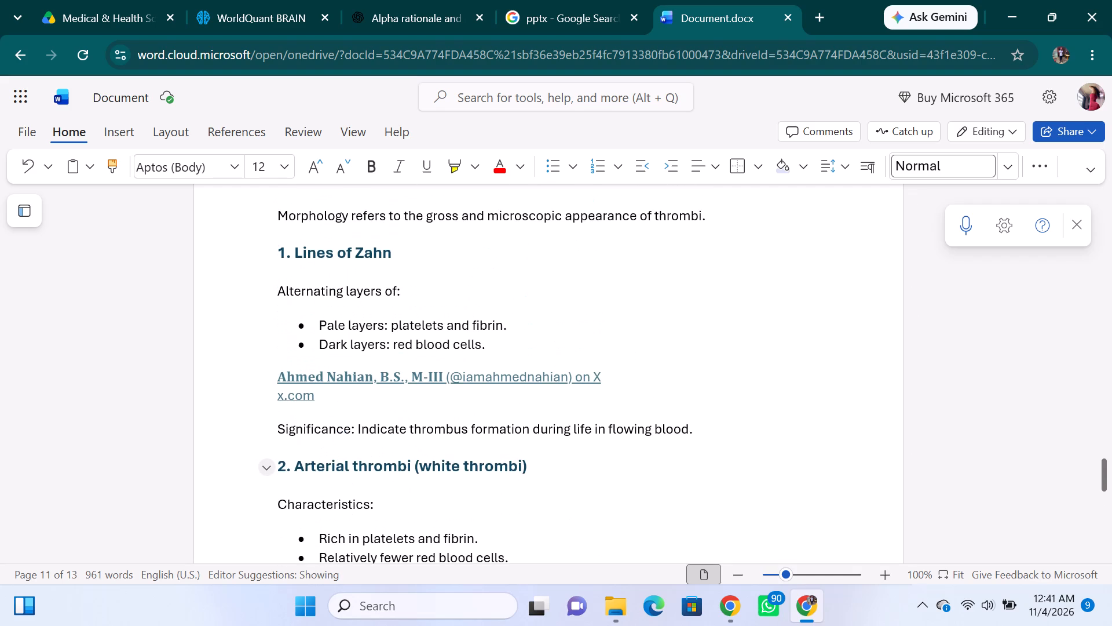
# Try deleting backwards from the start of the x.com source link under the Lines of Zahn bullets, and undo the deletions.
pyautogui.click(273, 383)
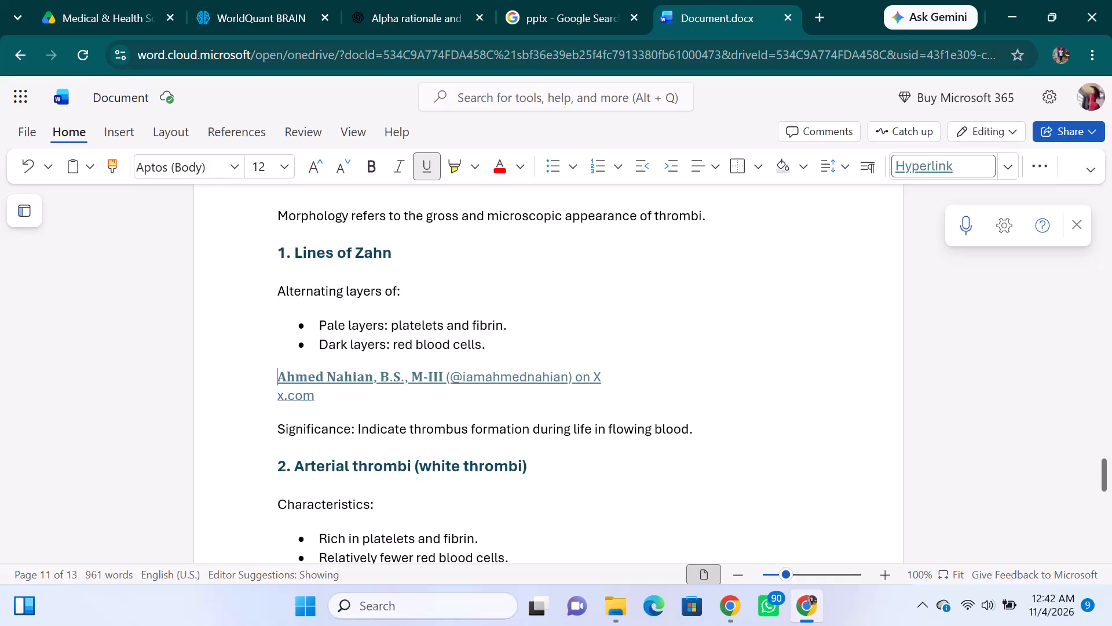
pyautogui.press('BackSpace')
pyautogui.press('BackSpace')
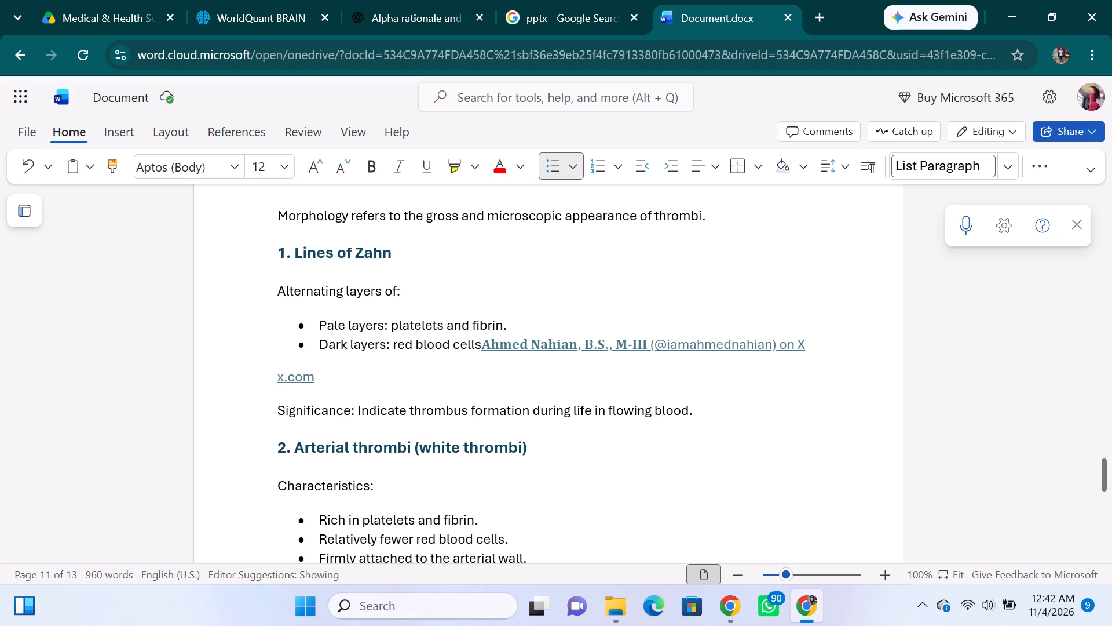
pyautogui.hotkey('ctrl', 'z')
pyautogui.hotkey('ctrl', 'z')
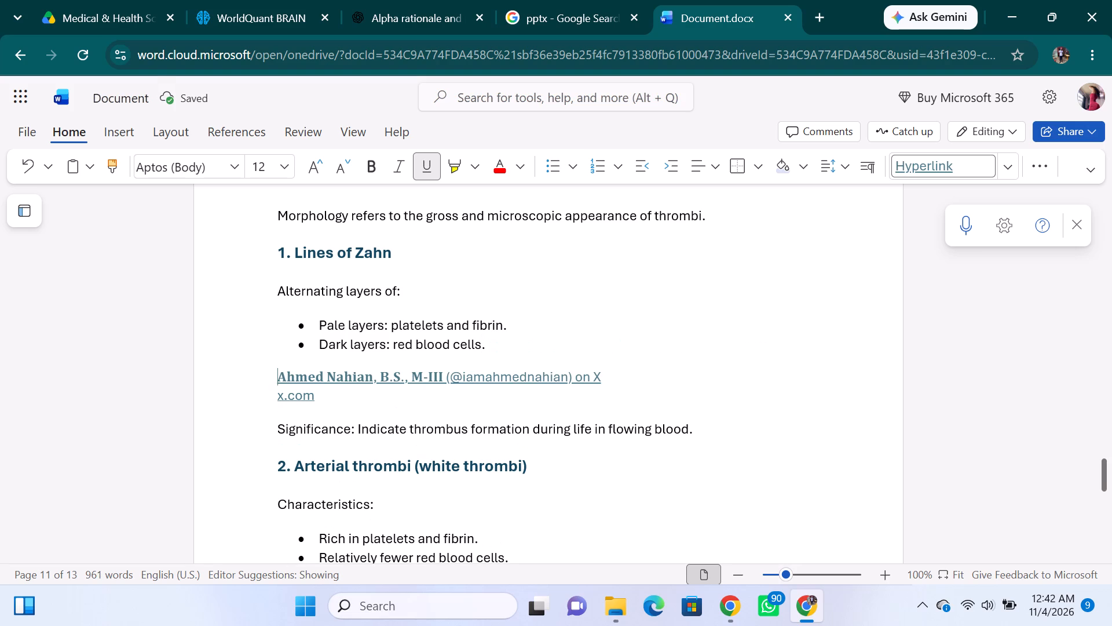
# Delete both lines of the x.com source link under the Lines of Zahn bullets and place the cursor in the emptied space.
pyautogui.press('Delete')
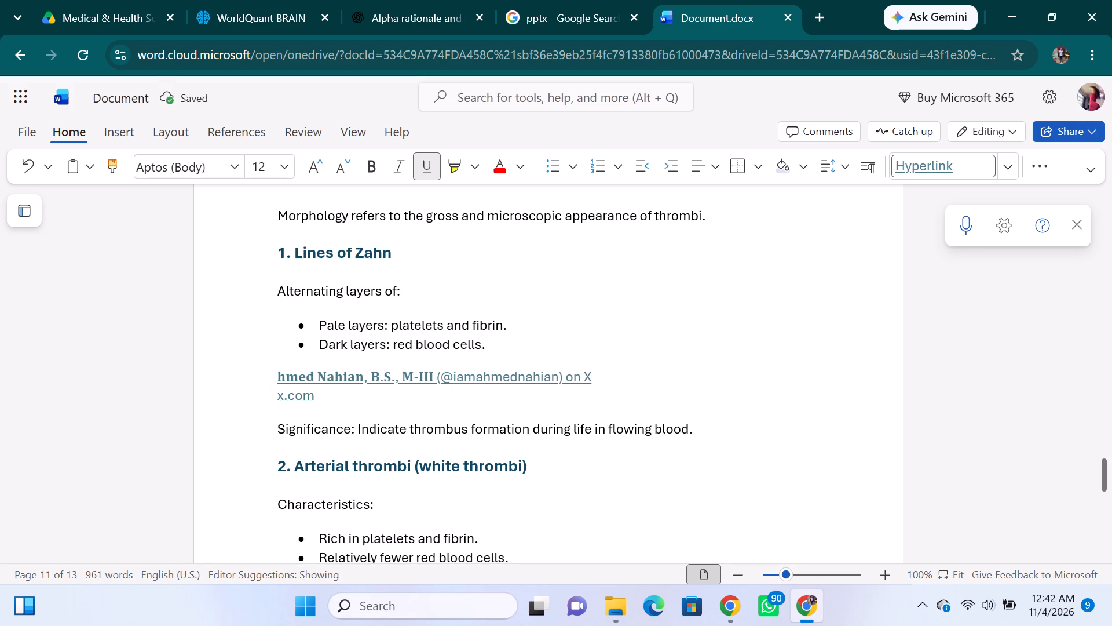
pyautogui.press('Delete')
pyautogui.press('Delete')
pyautogui.press('Delete')
pyautogui.press('Delete')
pyautogui.press('Delete')
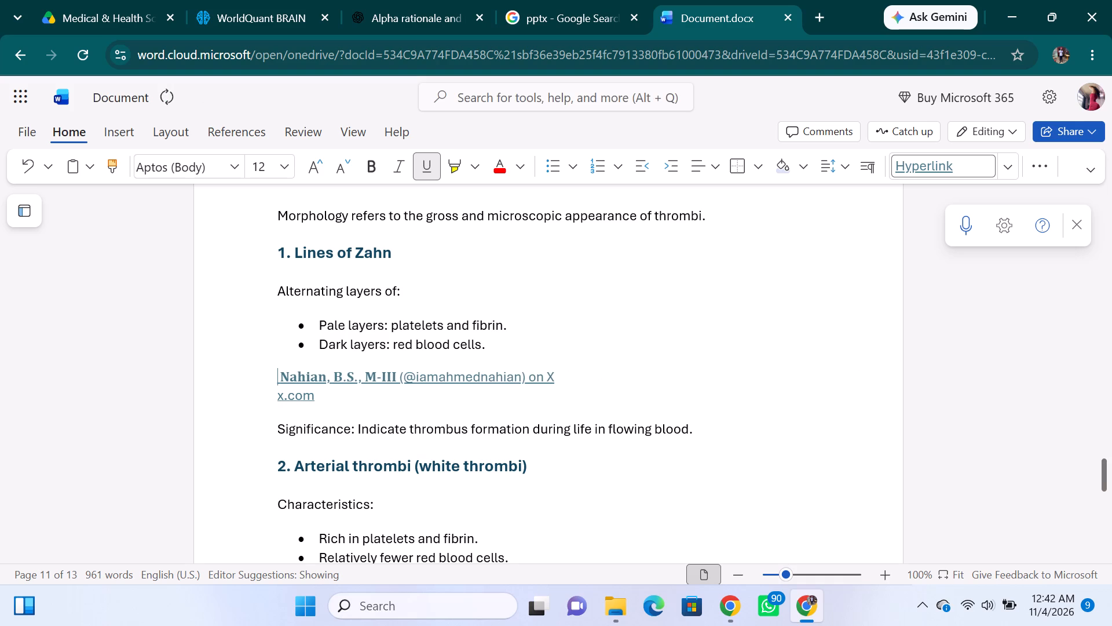
pyautogui.press('Delete')
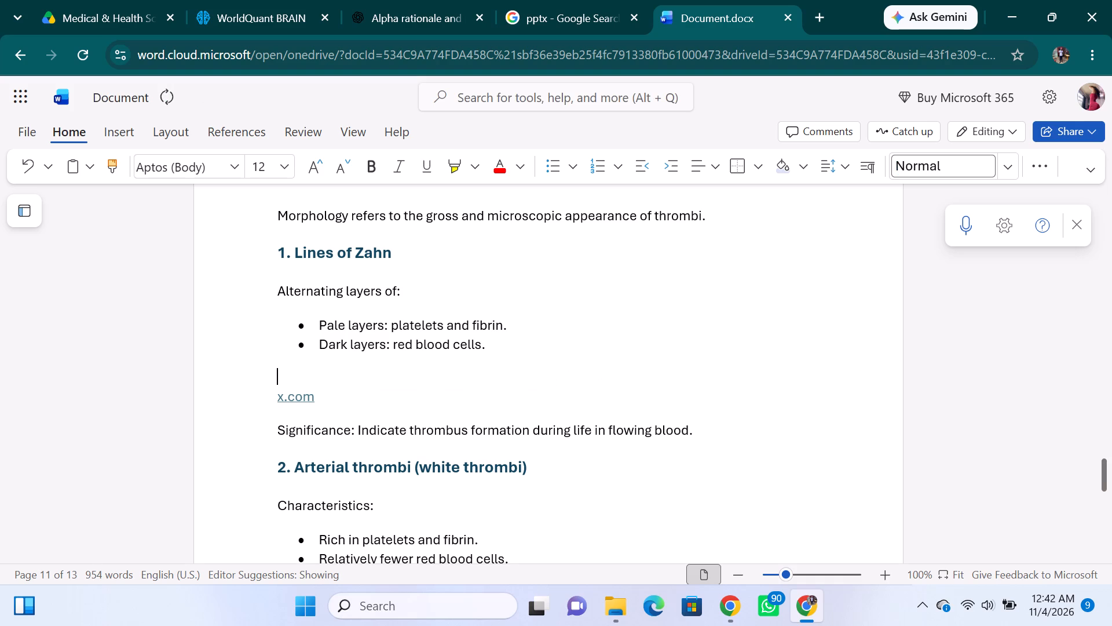
pyautogui.click(274, 396)
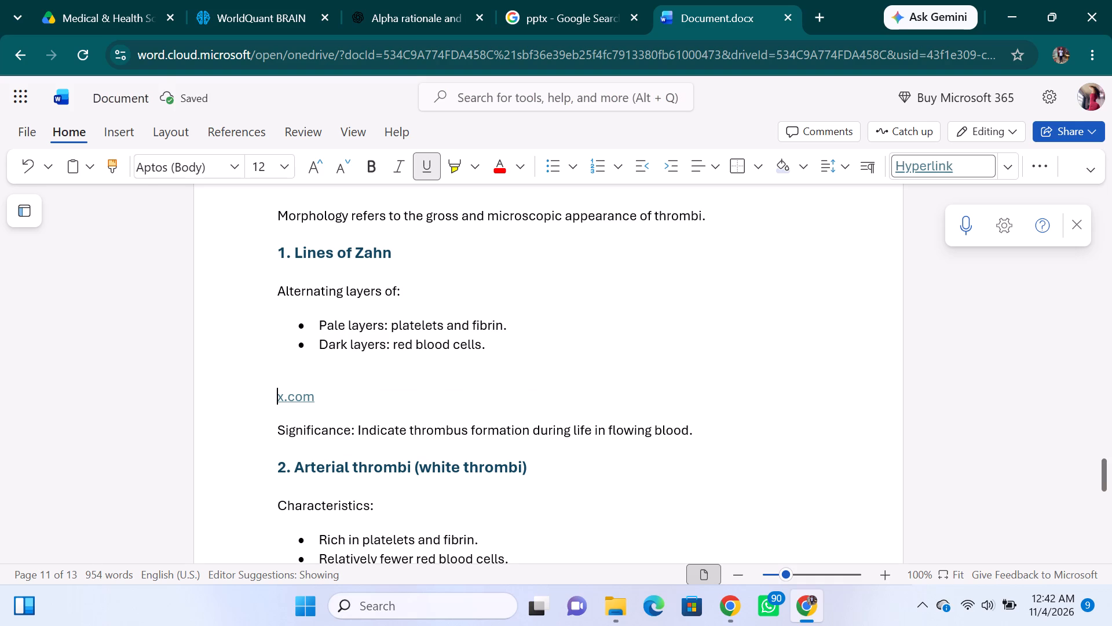
pyautogui.press('Delete')
pyautogui.press('Delete')
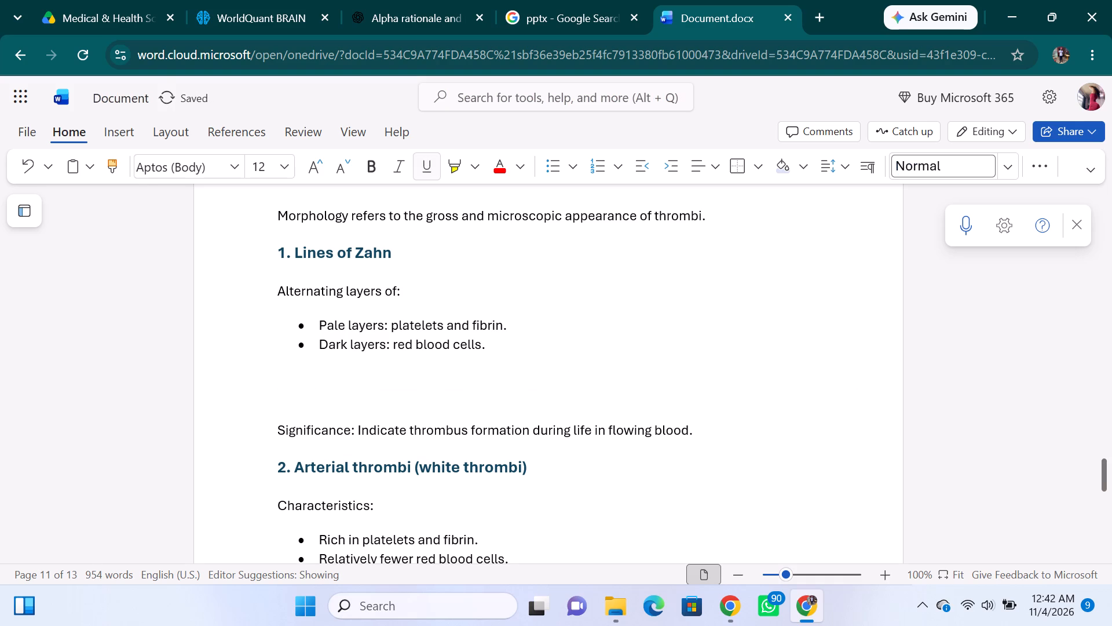
pyautogui.click(278, 383)
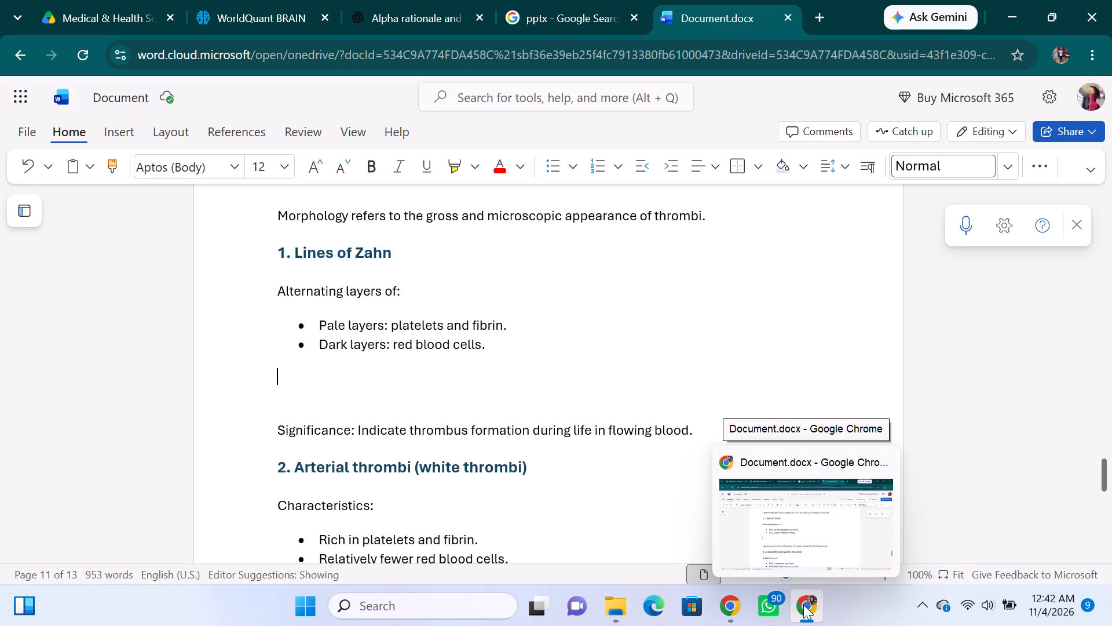
pyautogui.click(730, 609)
pyautogui.scroll(2, 594, 405)
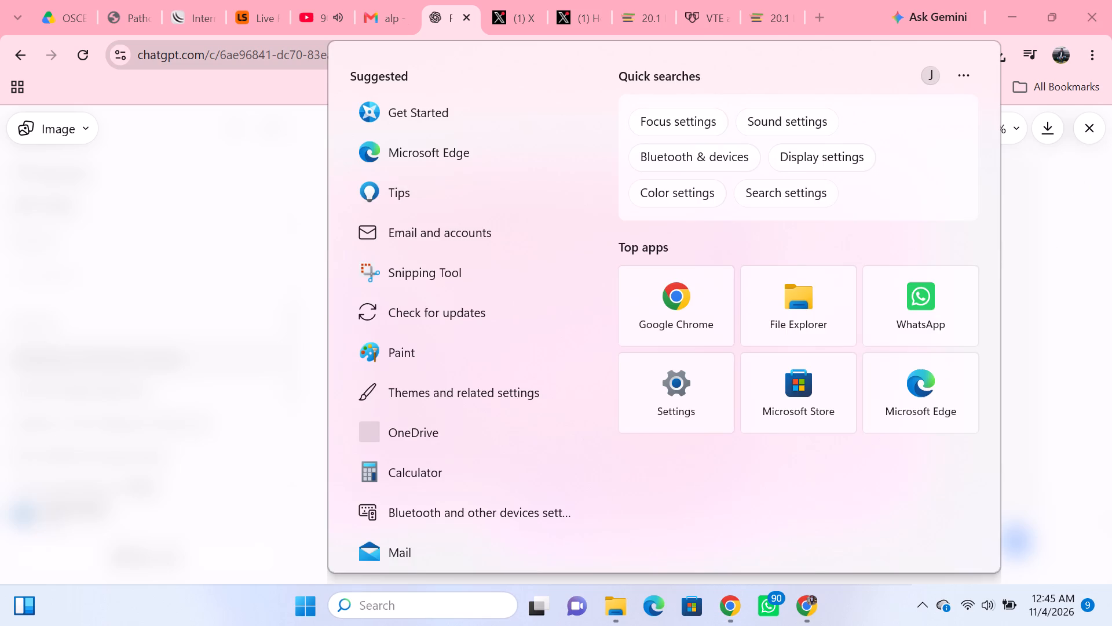
pyautogui.press('s')
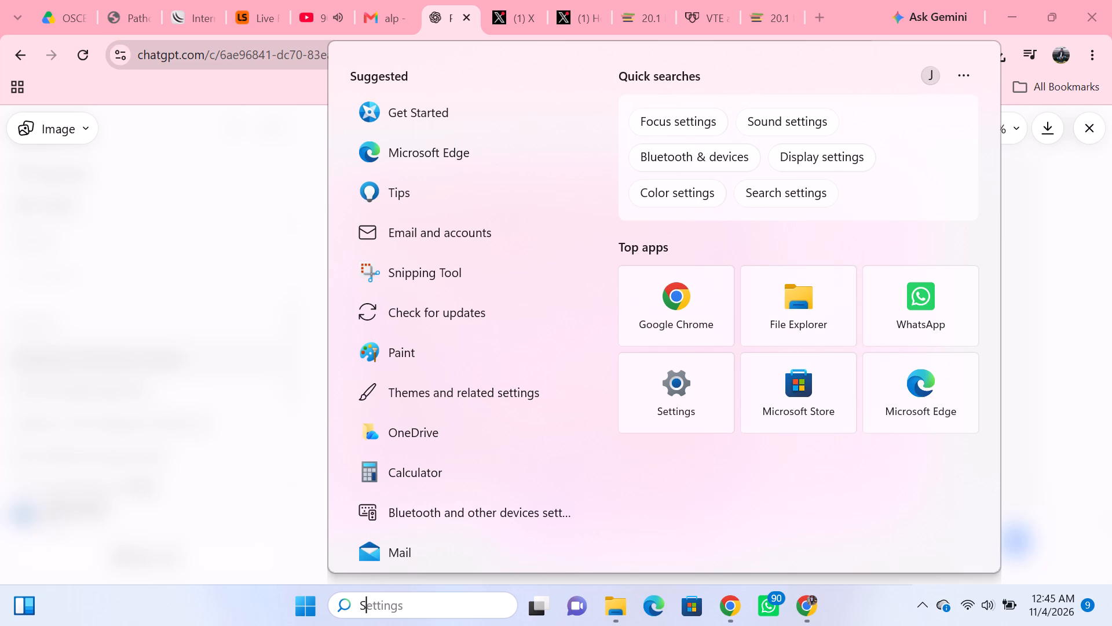
pyautogui.write('NI')
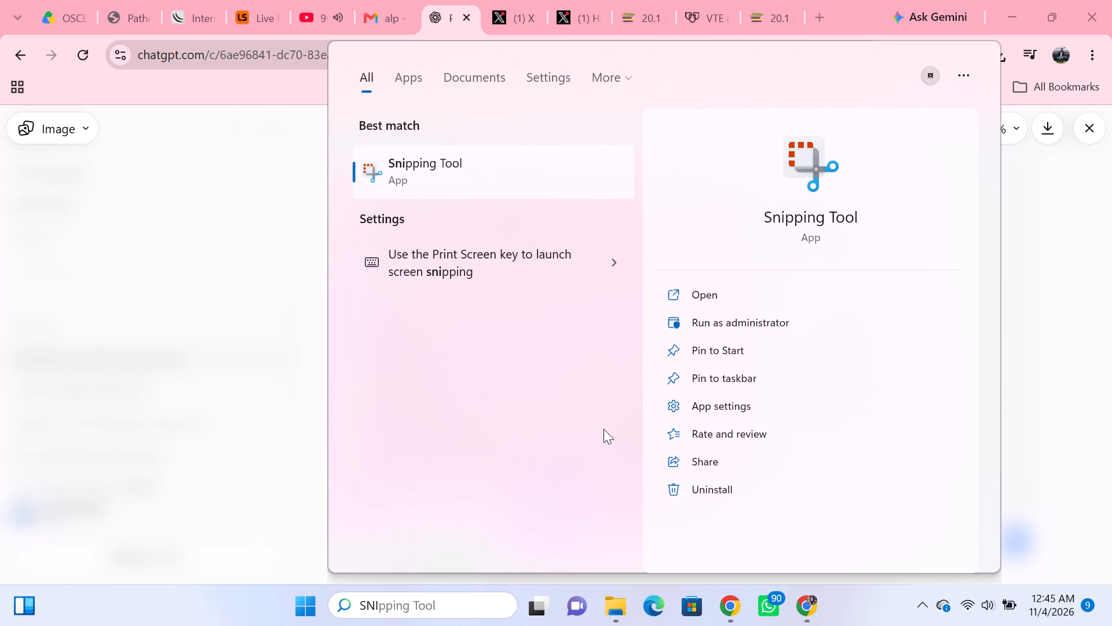
pyautogui.click(707, 297)
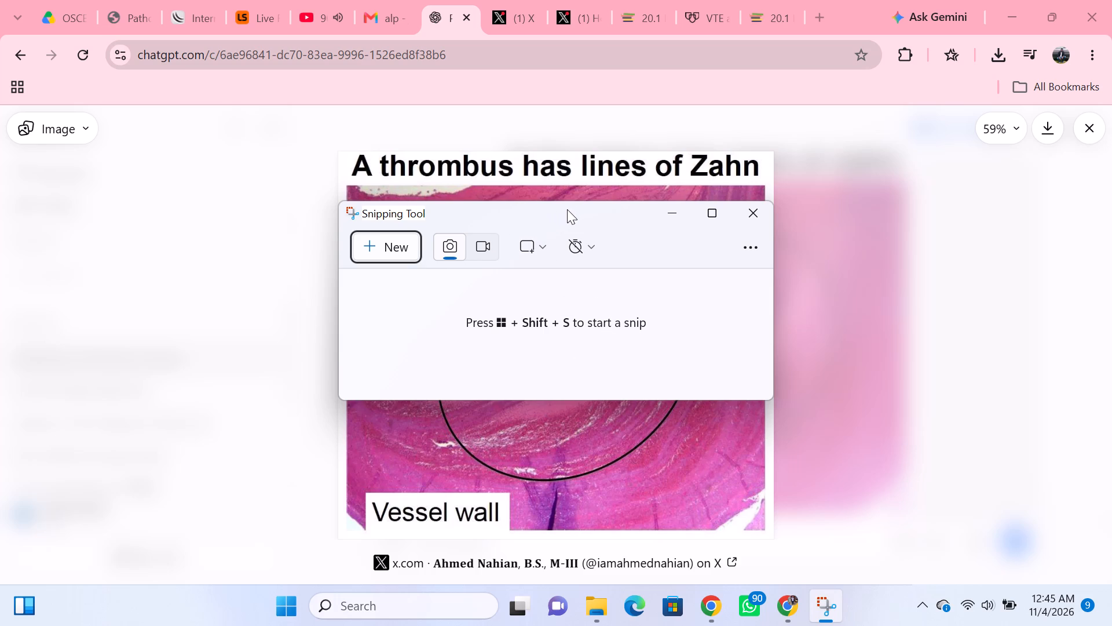
pyautogui.moveTo(561, 214); pyautogui.dragTo(973, 0)
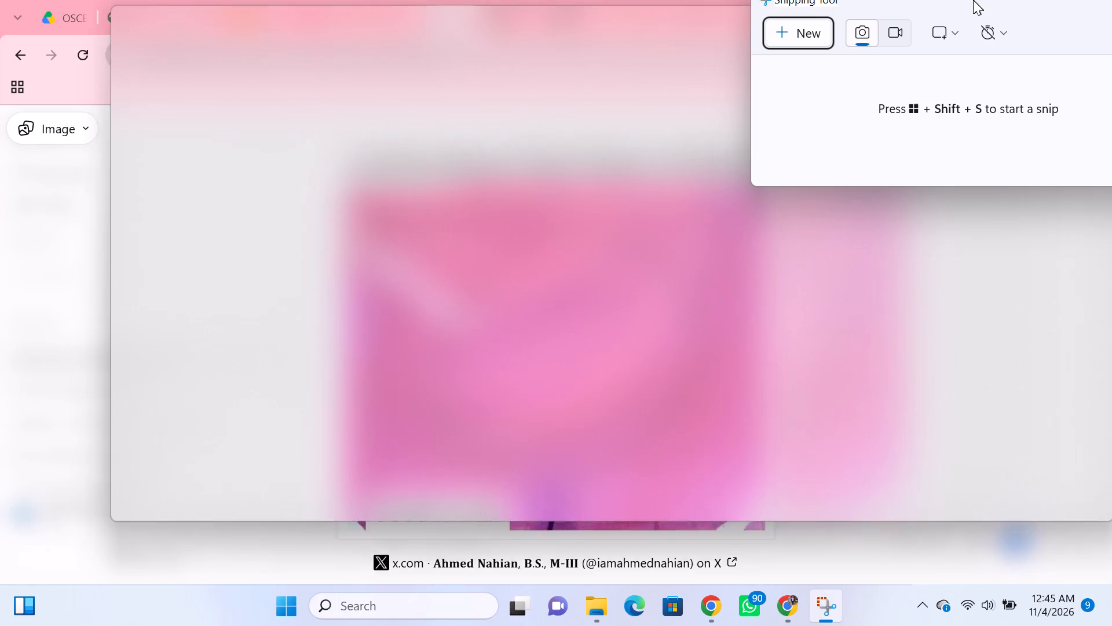
pyautogui.moveTo(973, 0); pyautogui.dragTo(953, 2)
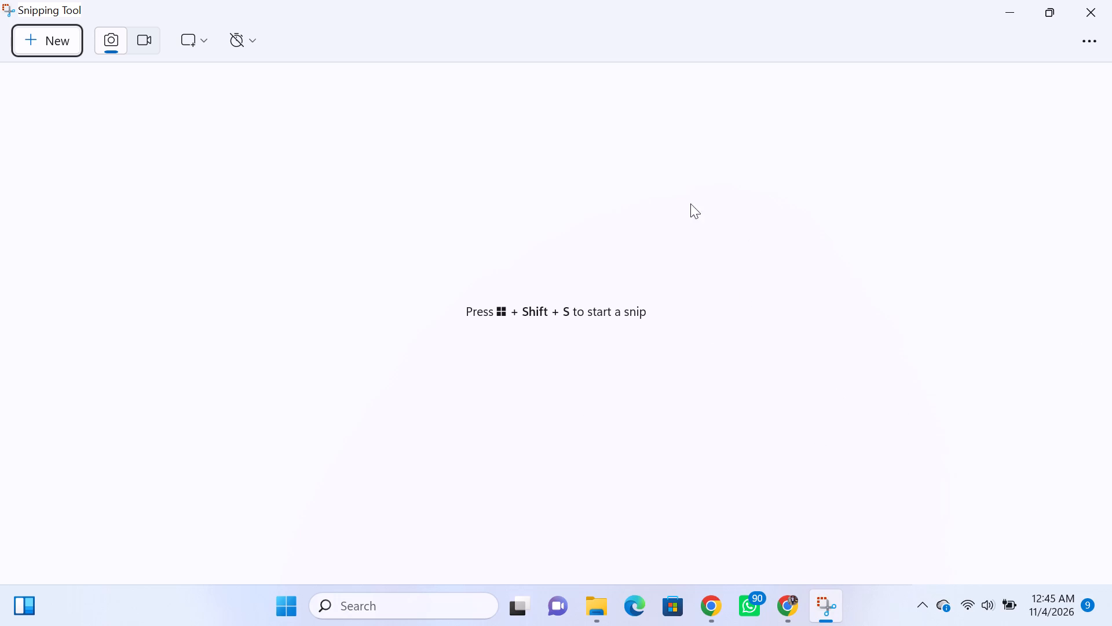
pyautogui.click(1011, 14)
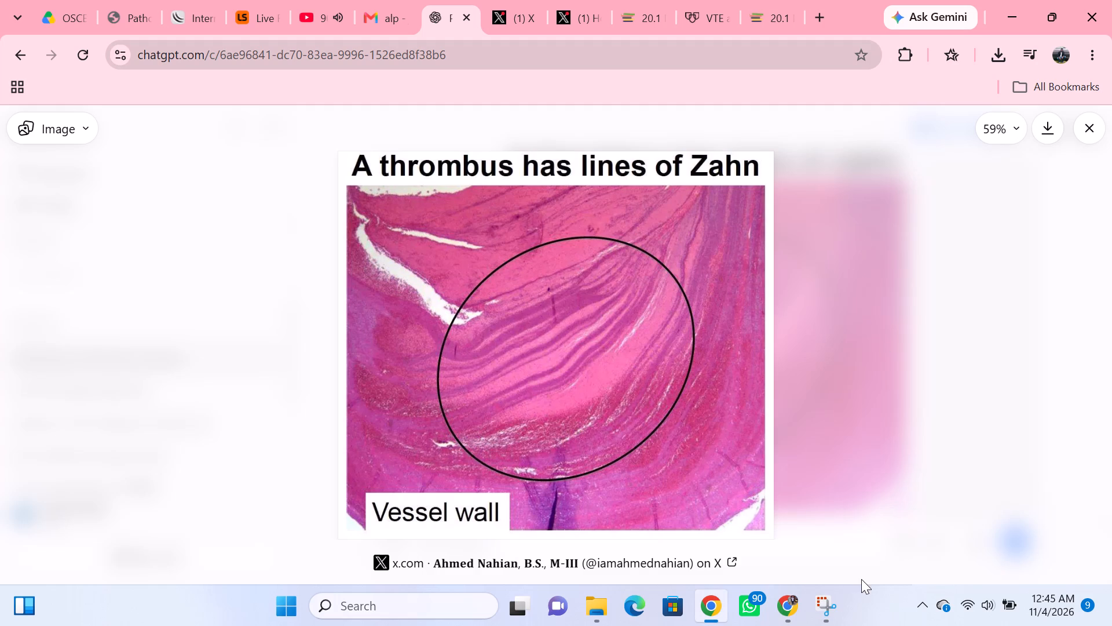
pyautogui.click(821, 600)
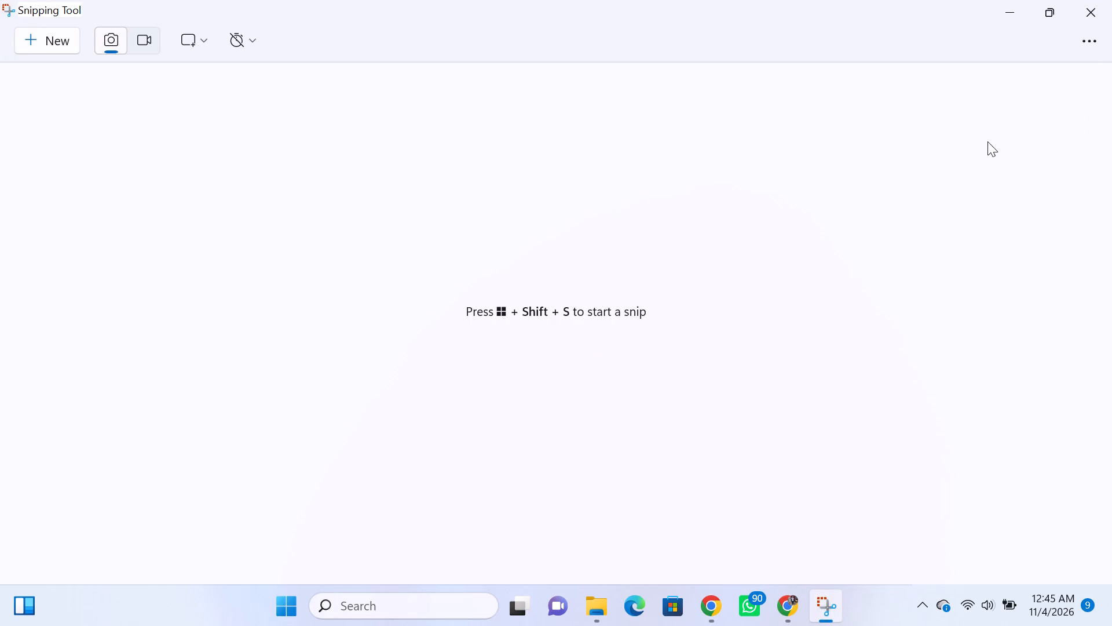
pyautogui.click(1045, 9)
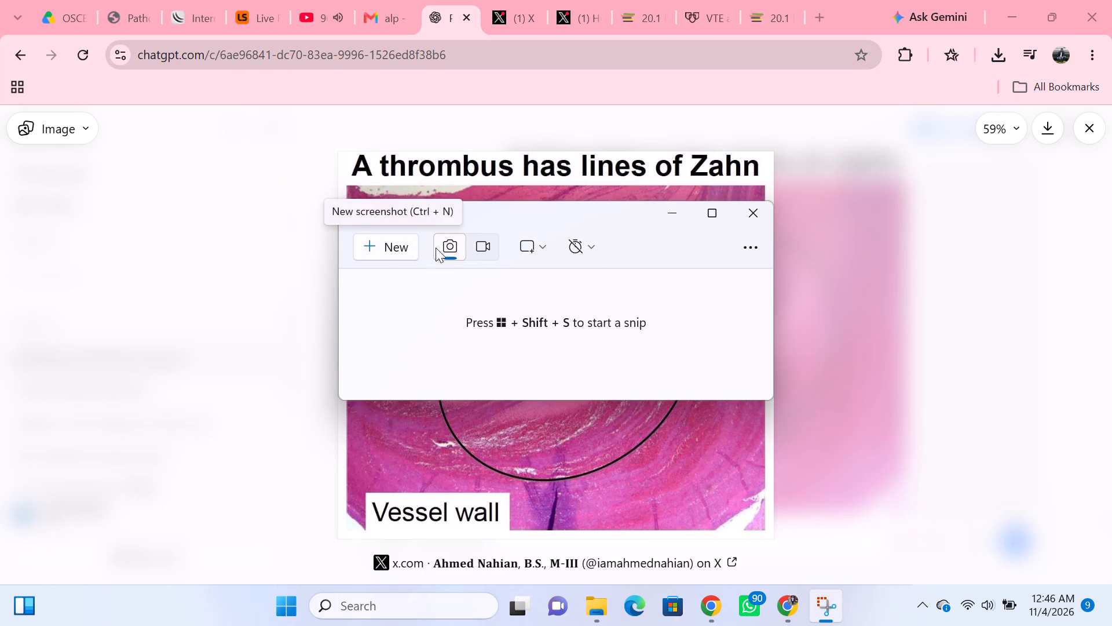
# Capture a rectangular snip of the whole Lines of Zahn picture, from its title to the Vessel wall label.
pyautogui.click(408, 250)
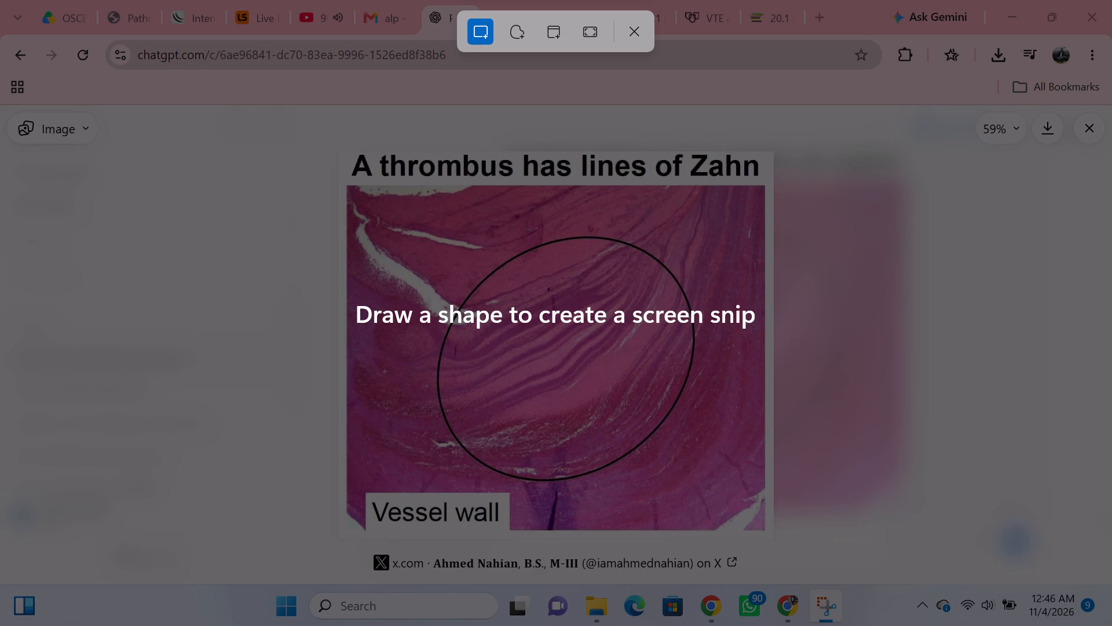
pyautogui.moveTo(327, 137); pyautogui.dragTo(335, 139)
pyautogui.moveTo(335, 139); pyautogui.dragTo(598, 290)
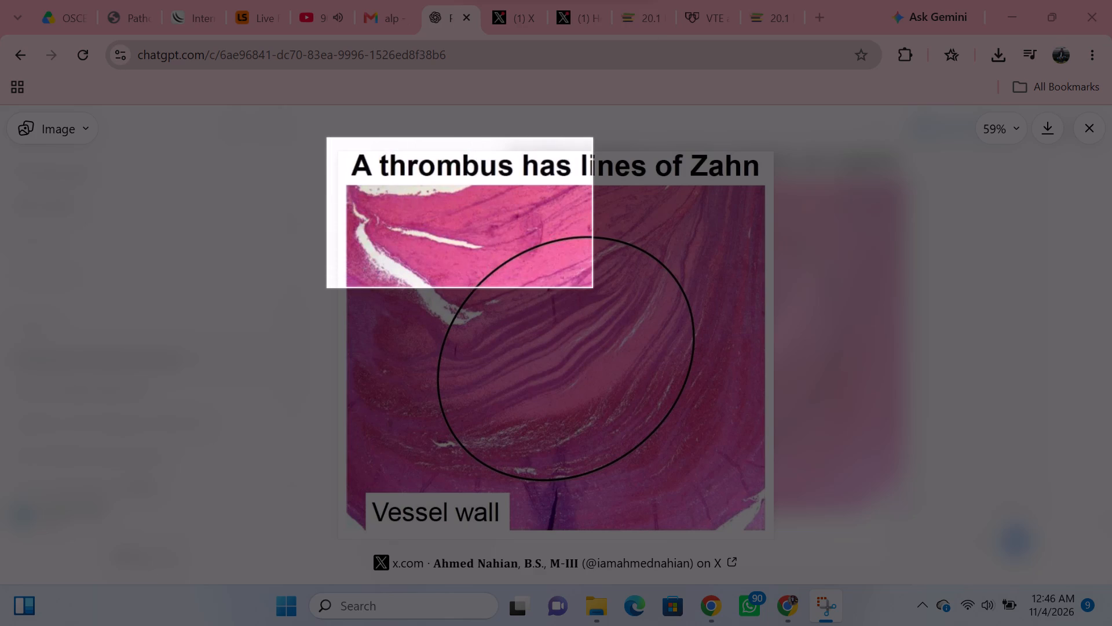
pyautogui.moveTo(598, 290); pyautogui.dragTo(759, 391)
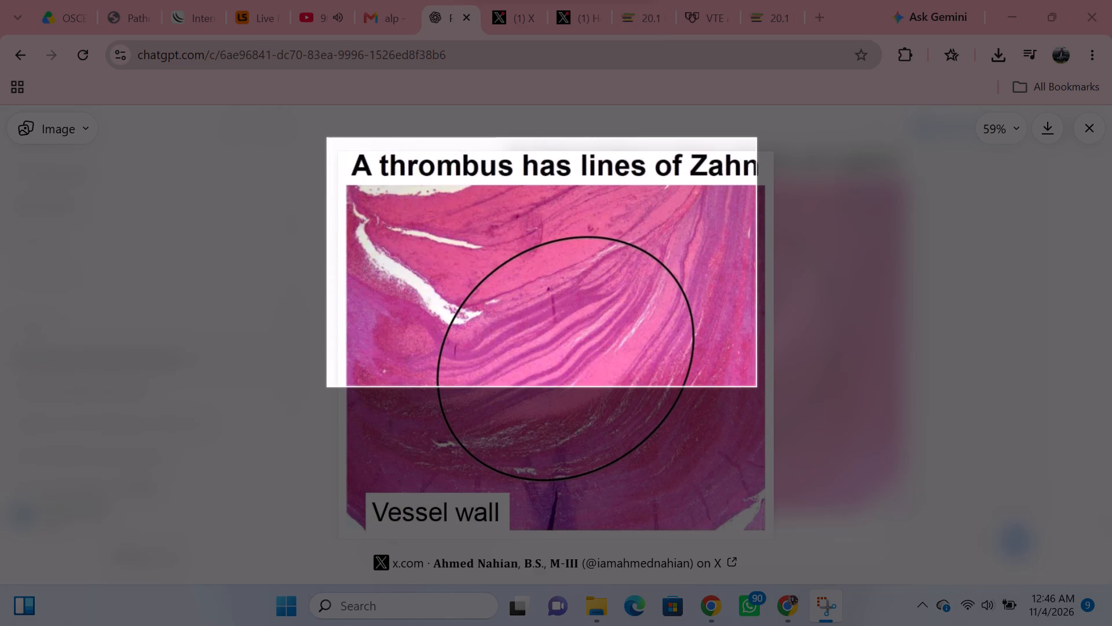
pyautogui.moveTo(759, 391); pyautogui.dragTo(798, 530)
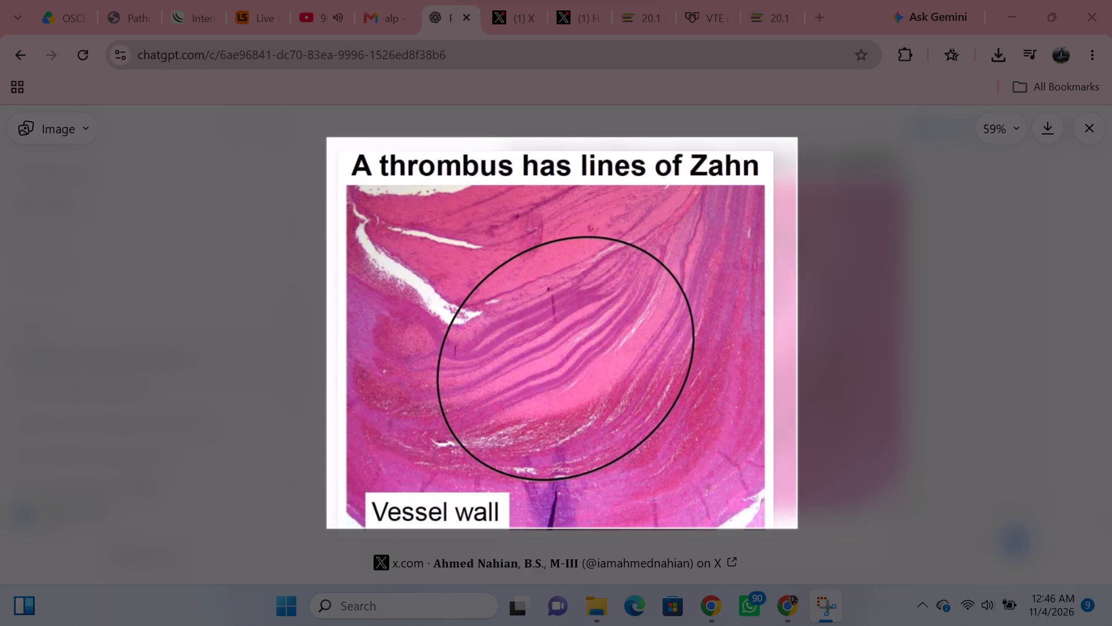
pyautogui.moveTo(798, 530); pyautogui.dragTo(800, 541)
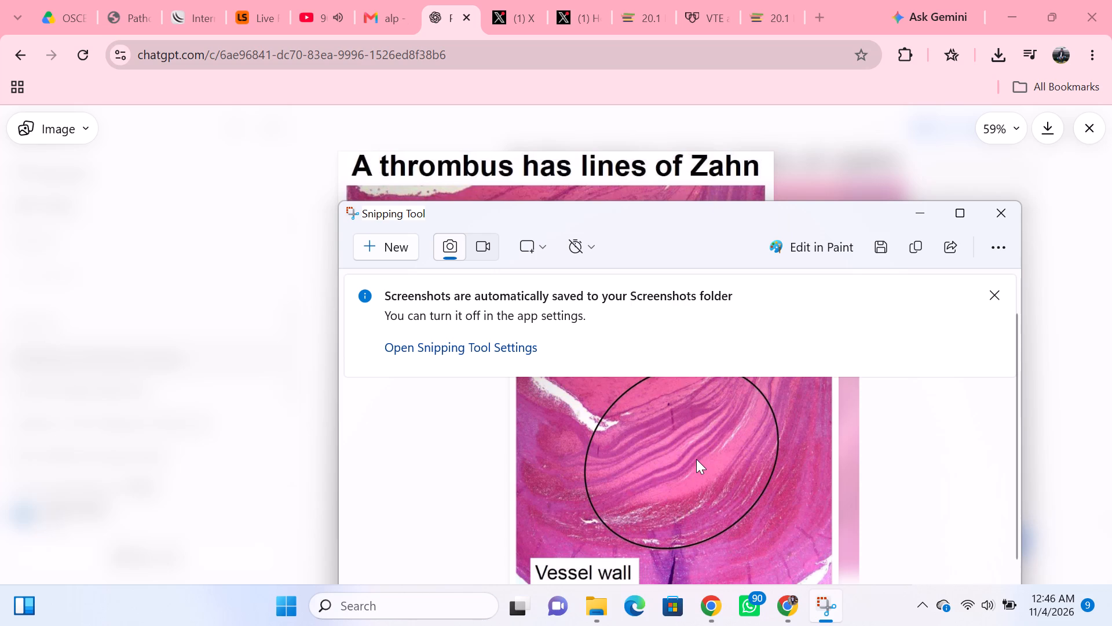
# Save the snip as a PNG named P4 in the Screenshots folder and minimise the Snipping Tool.
pyautogui.scroll(-1, 727, 465)
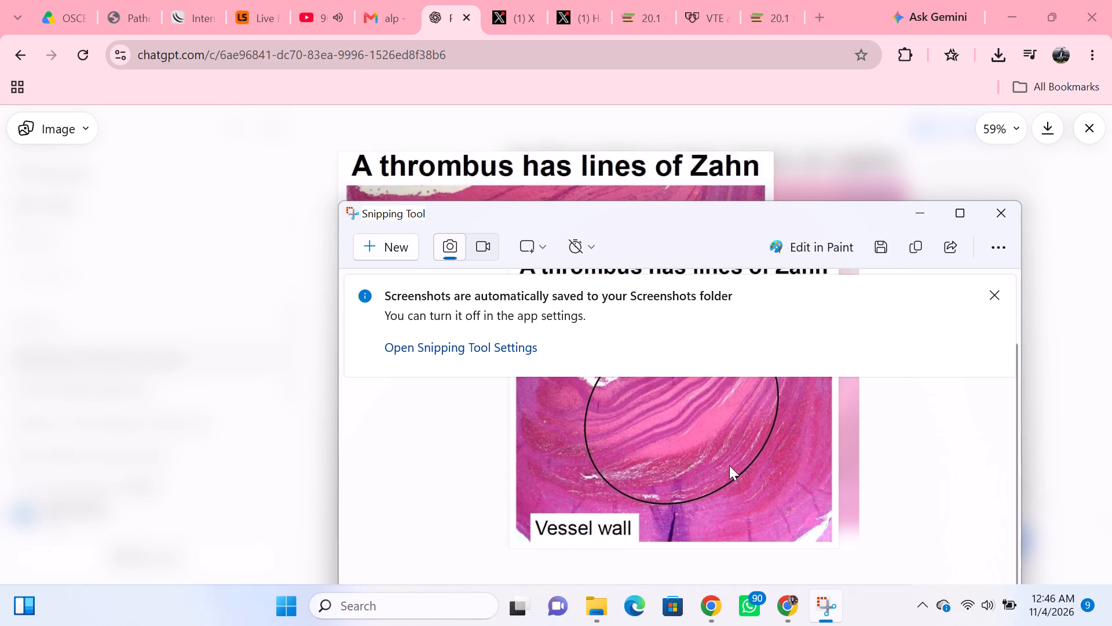
pyautogui.scroll(-3, 723, 467)
pyautogui.scroll(5, 723, 467)
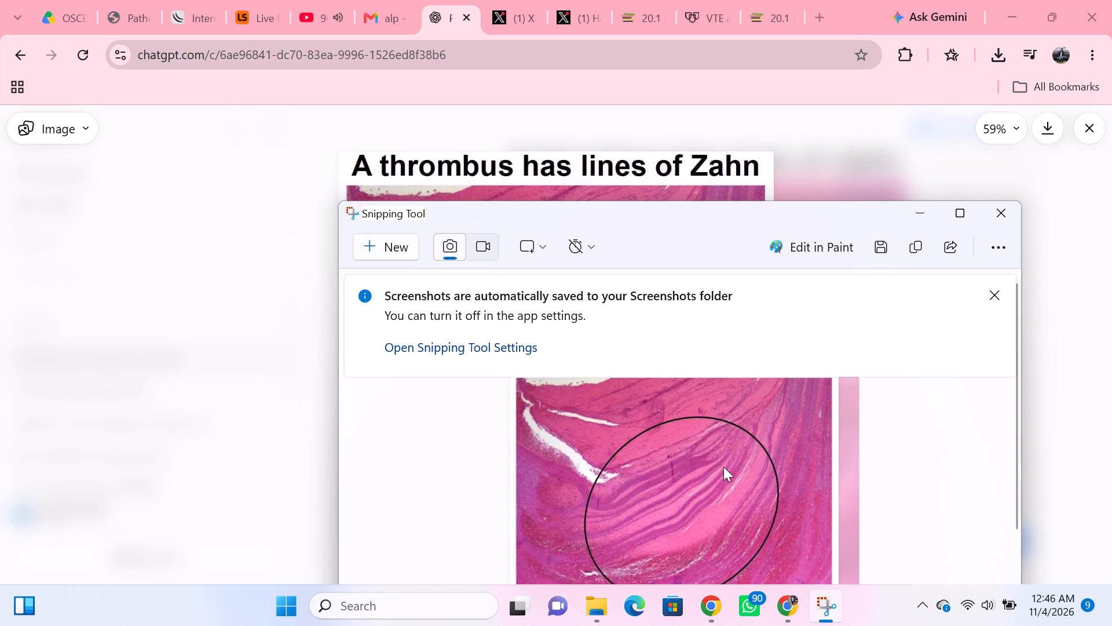
pyautogui.click(962, 214)
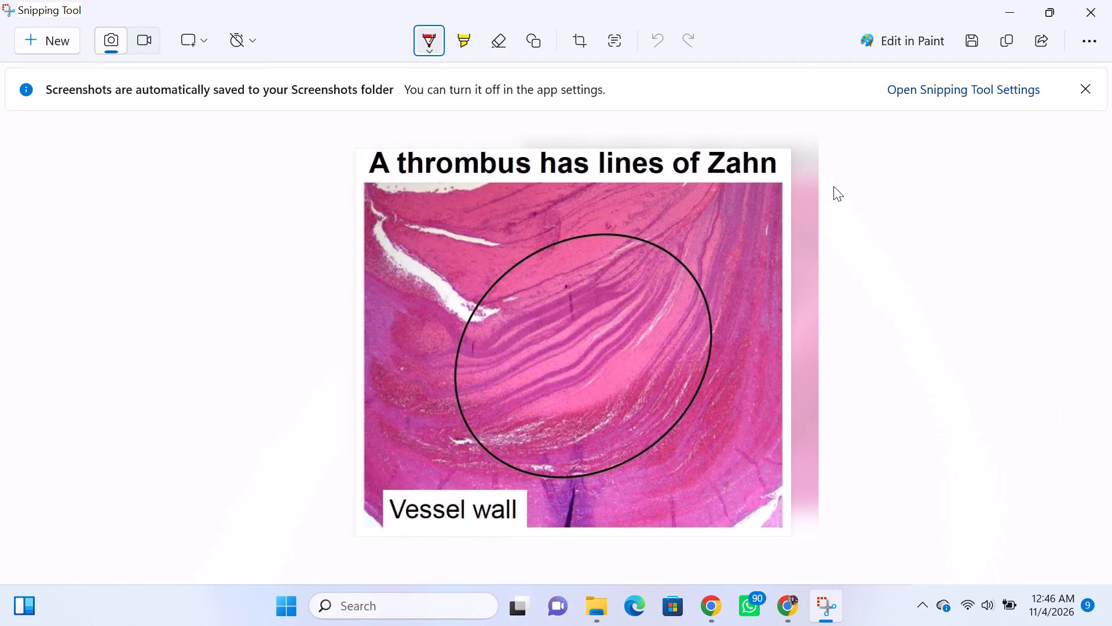
pyautogui.click(968, 43)
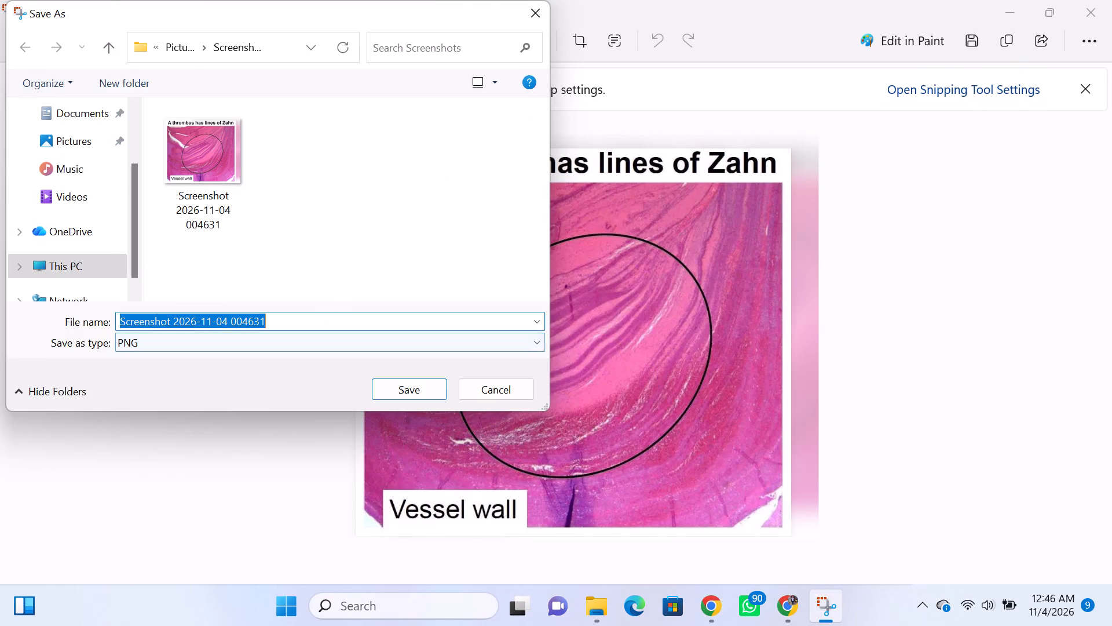
pyautogui.press('Delete')
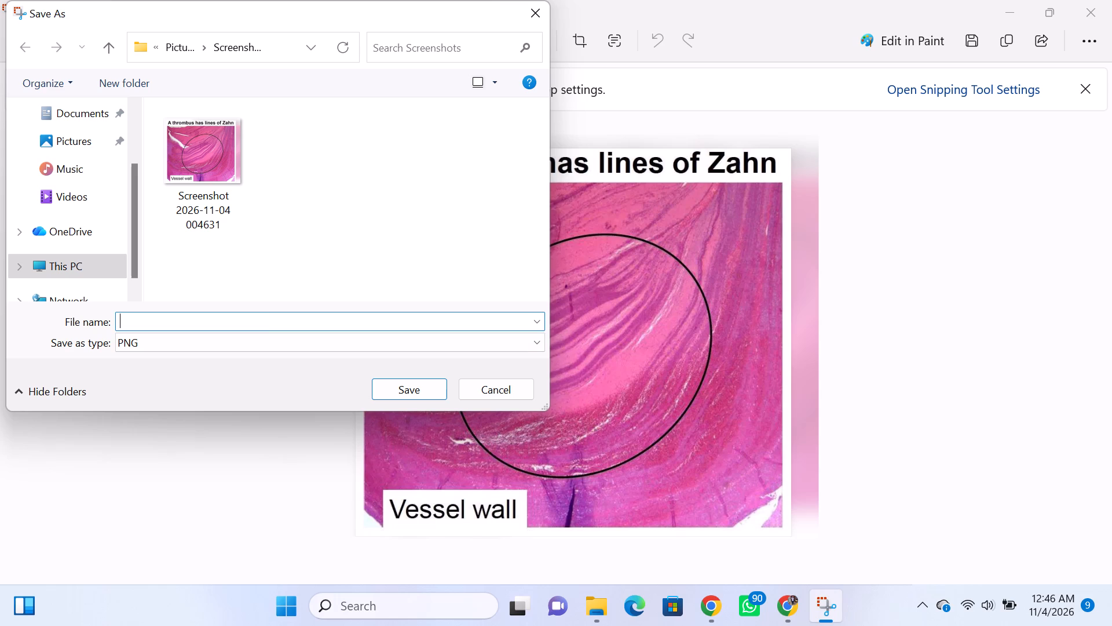
pyautogui.press('p')
pyautogui.press('4')
pyautogui.click(411, 390)
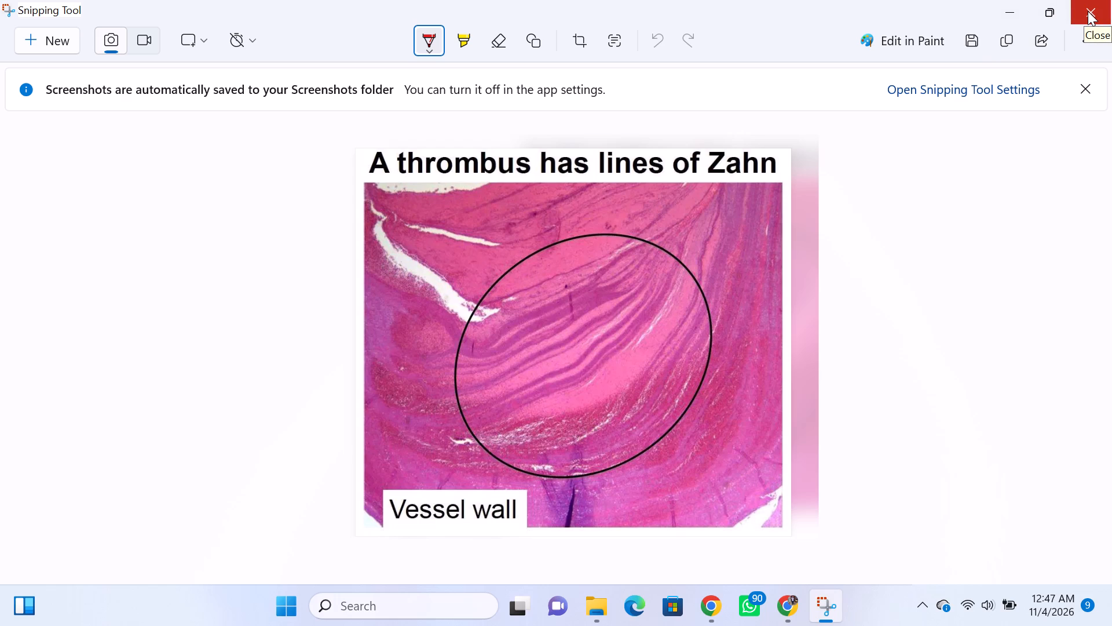
pyautogui.click(1029, 18)
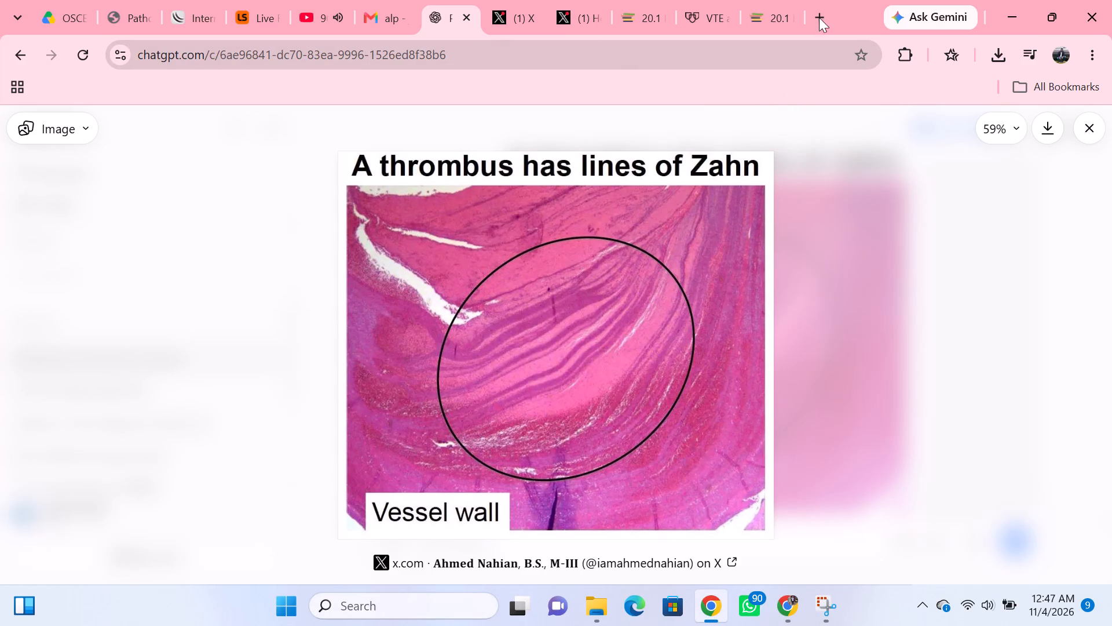
# Switch to the Word document and insert picture P4 from the Screenshots folder in the space under the Lines of Zahn bullets.
pyautogui.click(785, 607)
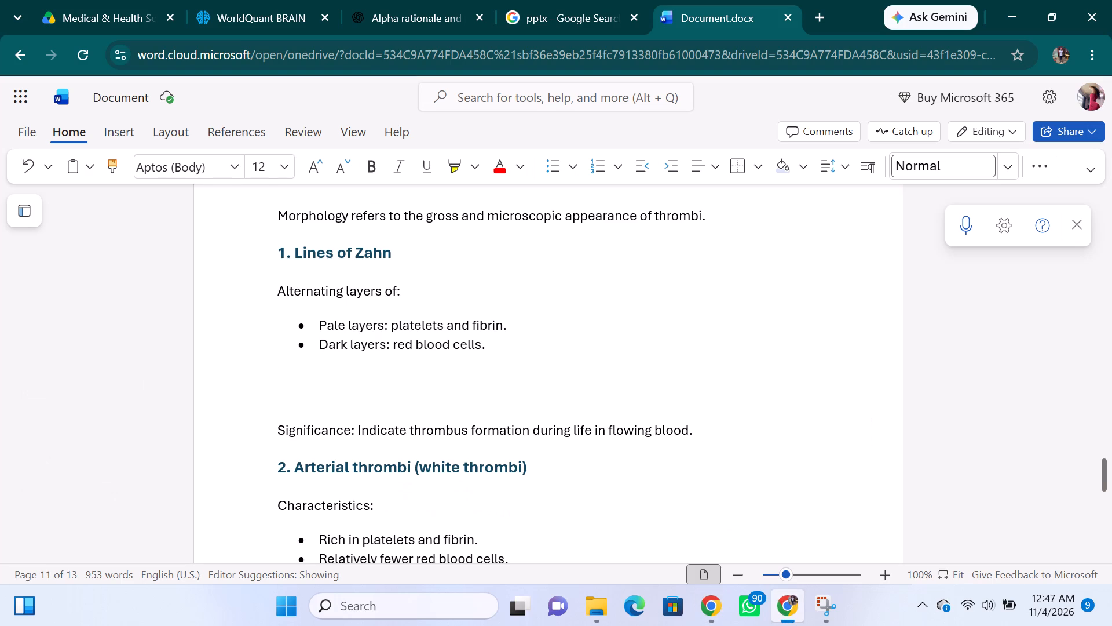
pyautogui.click(124, 129)
pyautogui.click(239, 167)
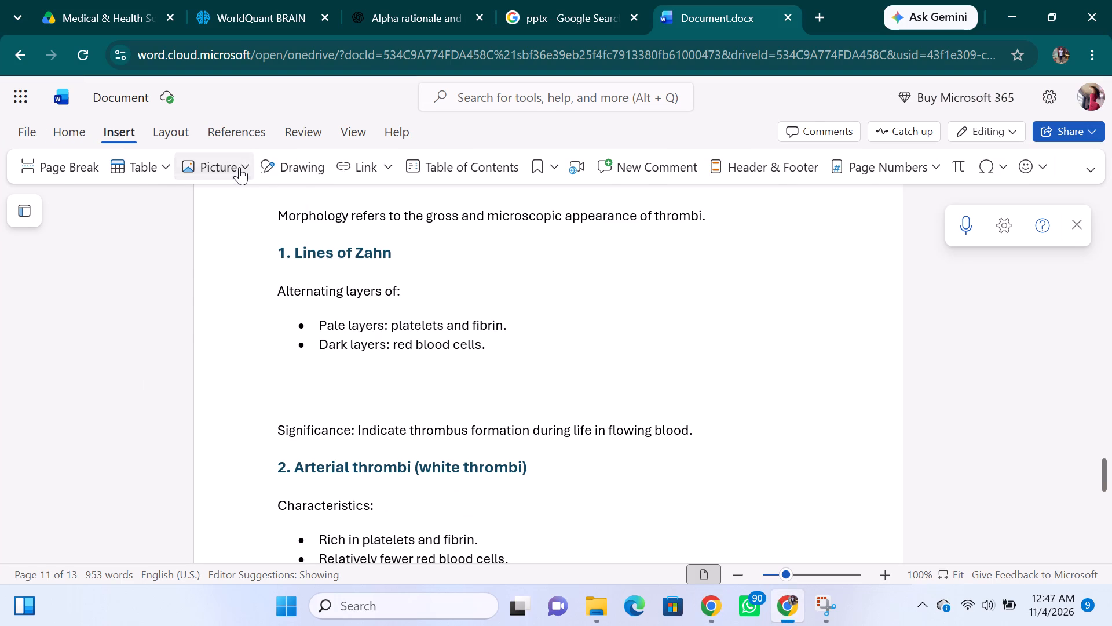
pyautogui.click(233, 228)
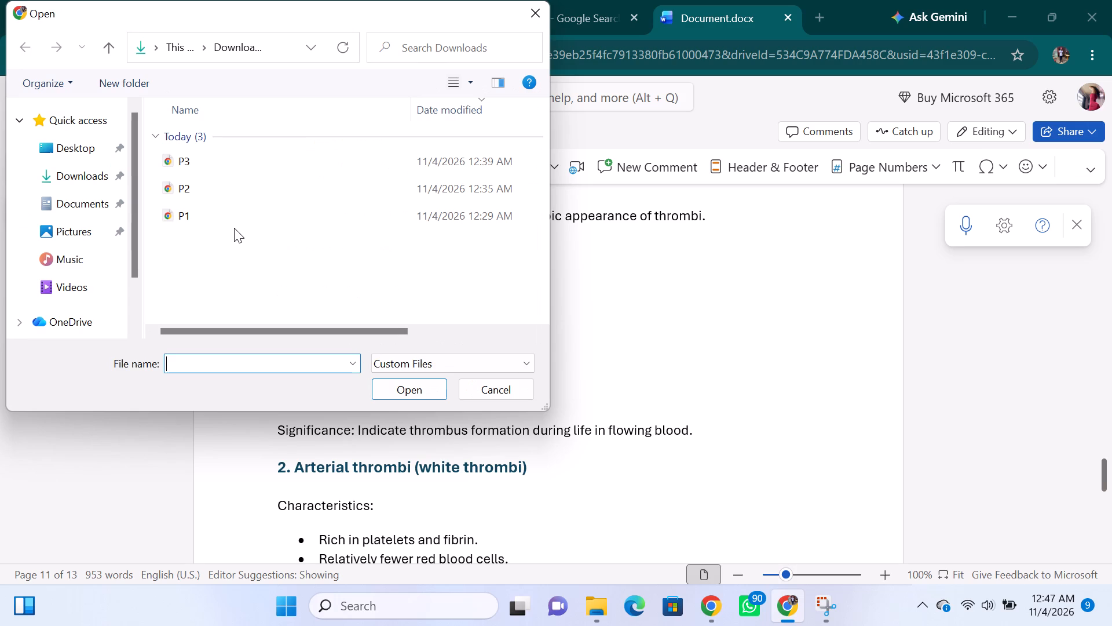
pyautogui.click(78, 226)
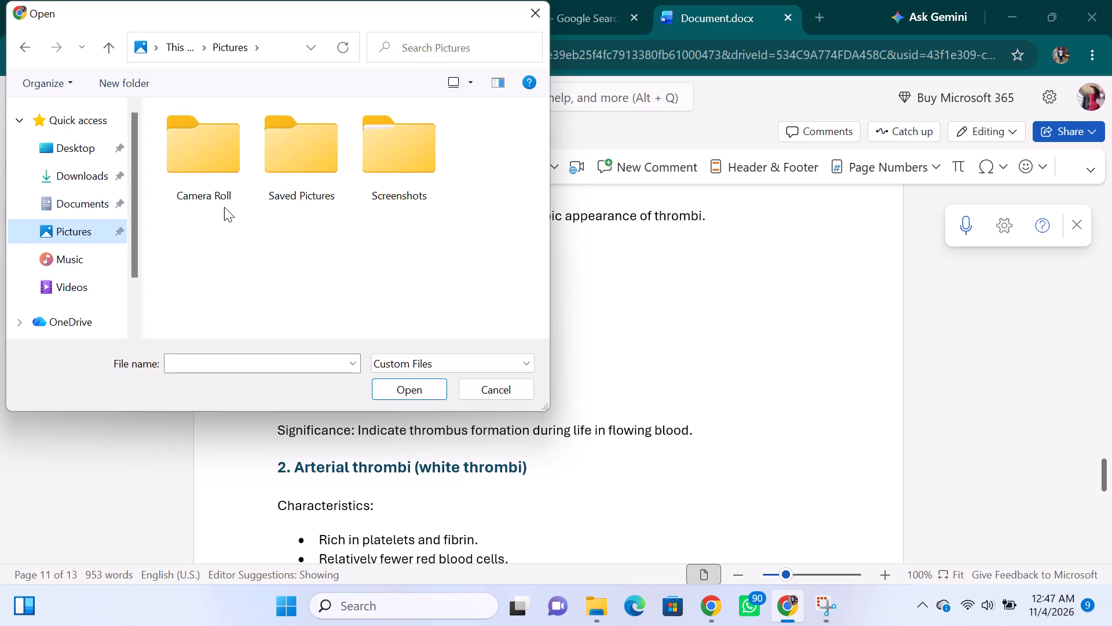
pyautogui.doubleClick(392, 175)
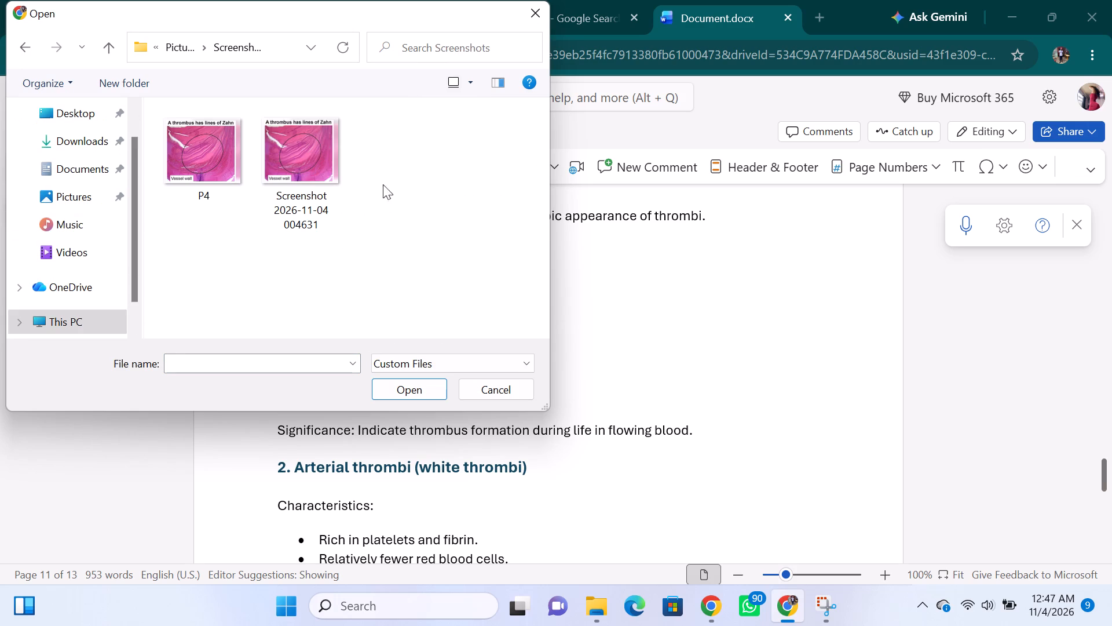
pyautogui.click(197, 179)
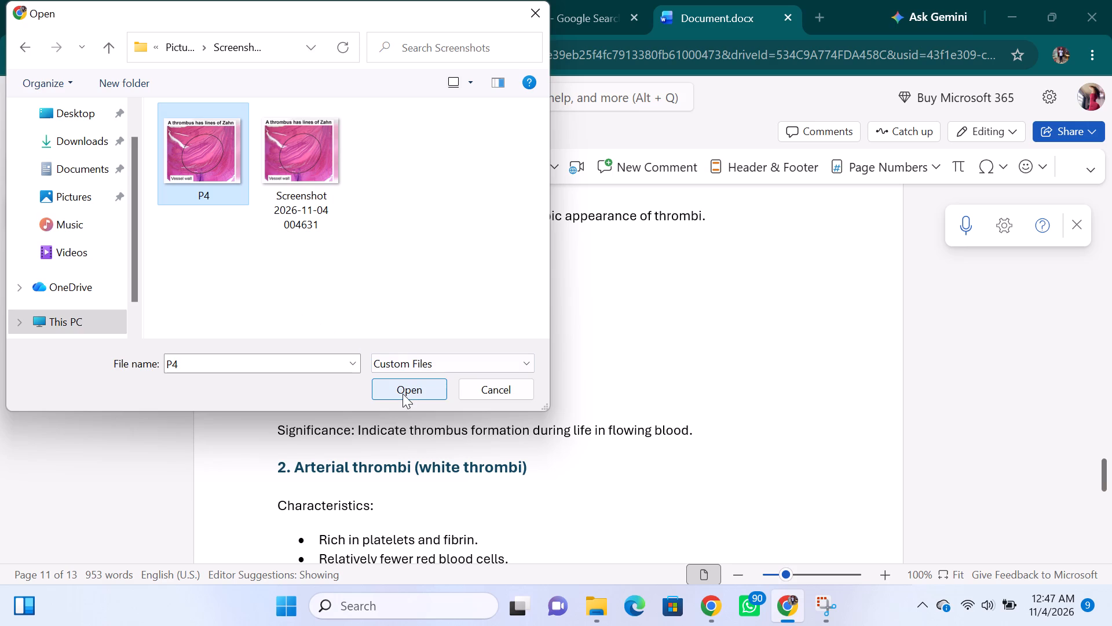
pyautogui.click(403, 392)
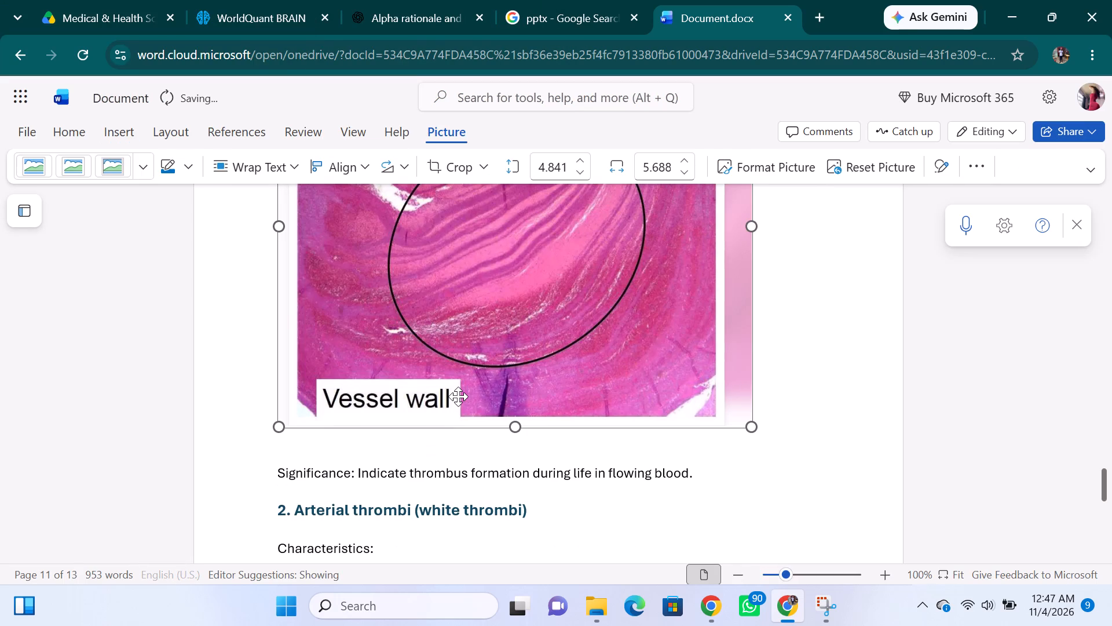
pyautogui.click(828, 383)
# Delete the two-line slideshare.net source link below the common sites of venous thrombi, leaving an empty line above Mural thrombi.
pyautogui.scroll(2, 692, 421)
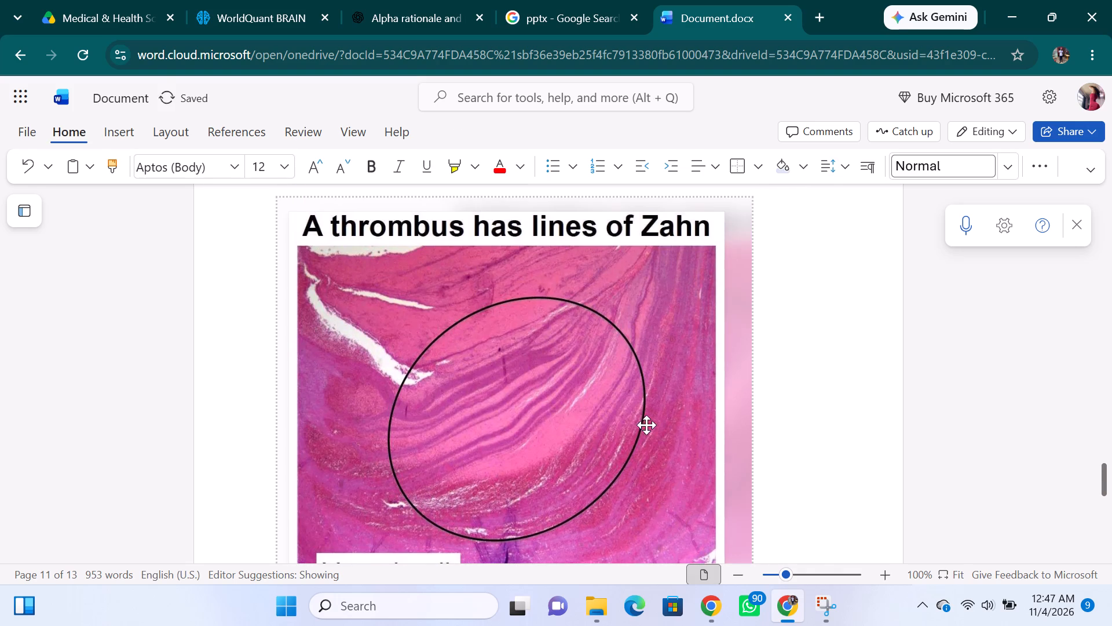
pyautogui.scroll(-1, 622, 396)
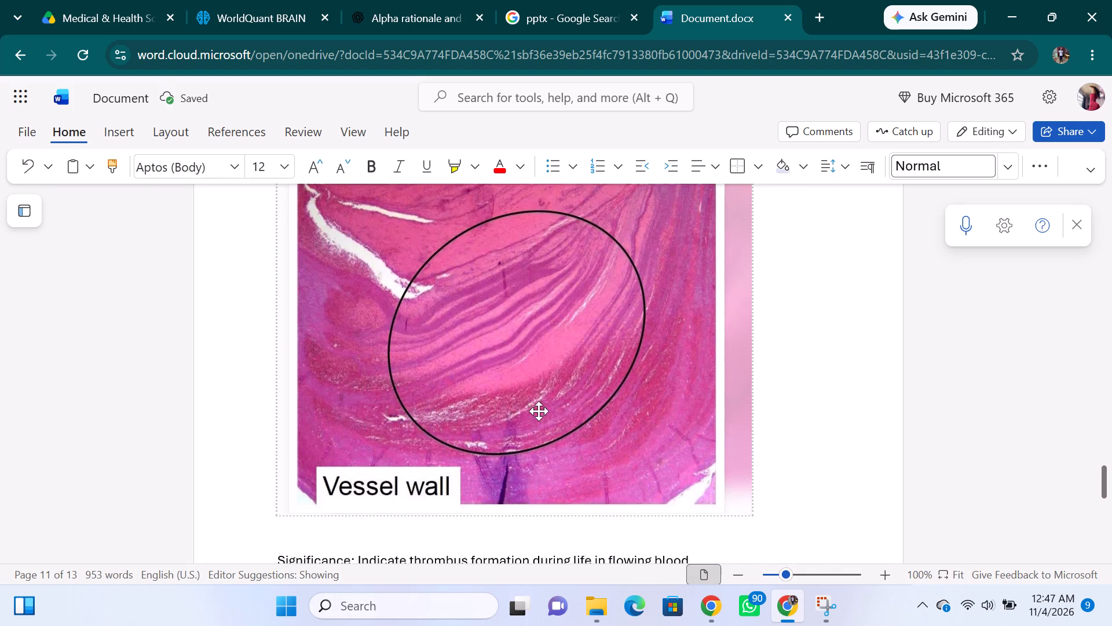
pyautogui.scroll(-1, 532, 411)
pyautogui.scroll(-2, 575, 388)
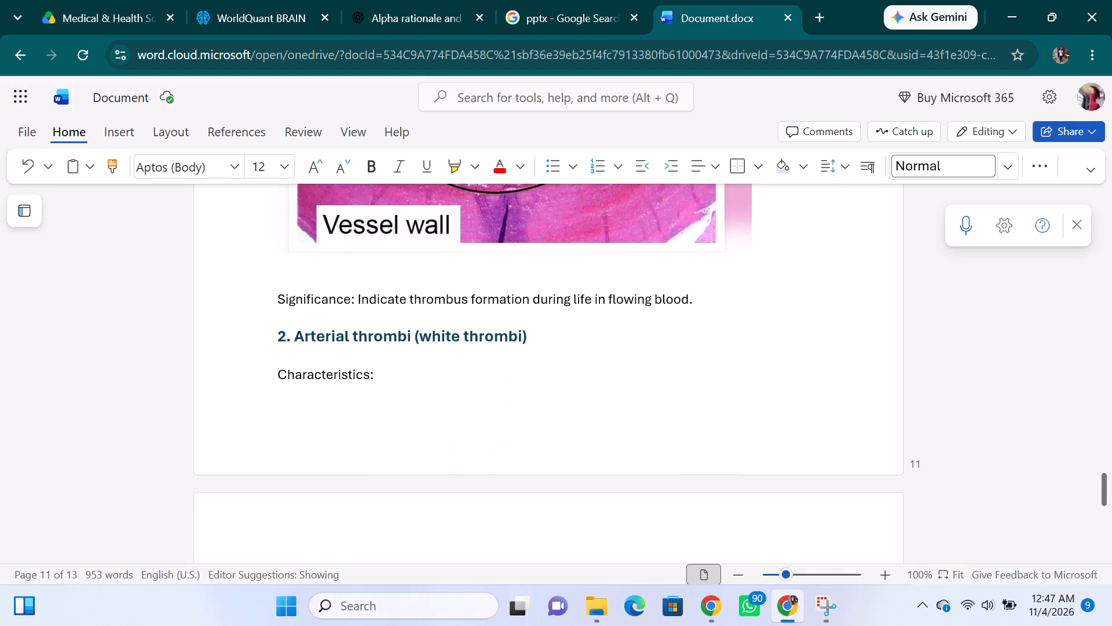
pyautogui.scroll(-6, 504, 400)
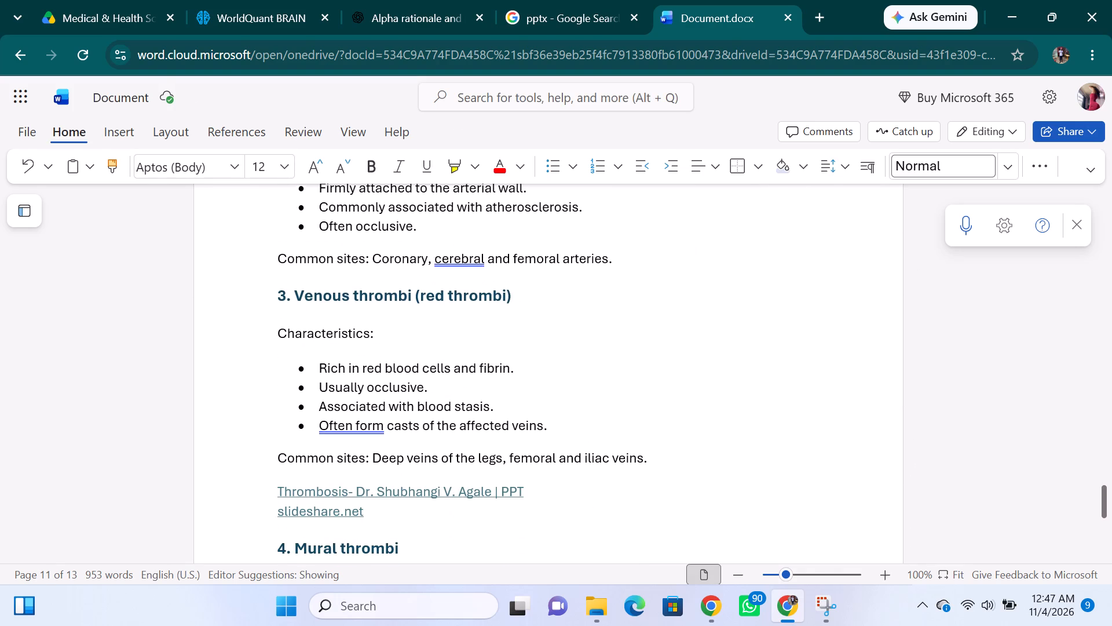
pyautogui.scroll(-1, 416, 392)
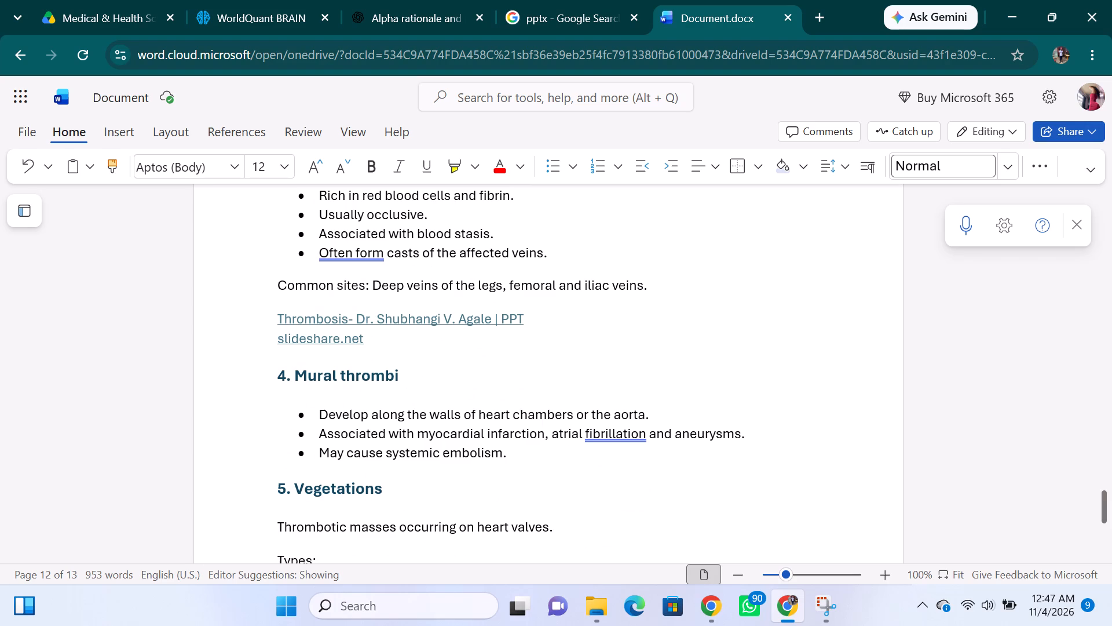
pyautogui.scroll(-1, 415, 361)
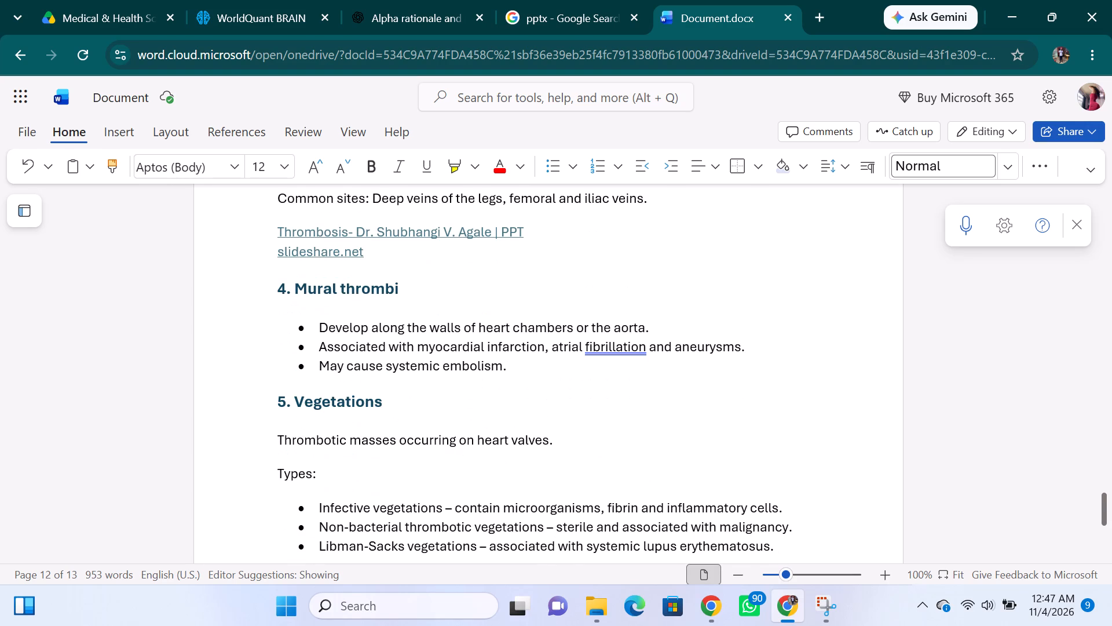
pyautogui.click(272, 236)
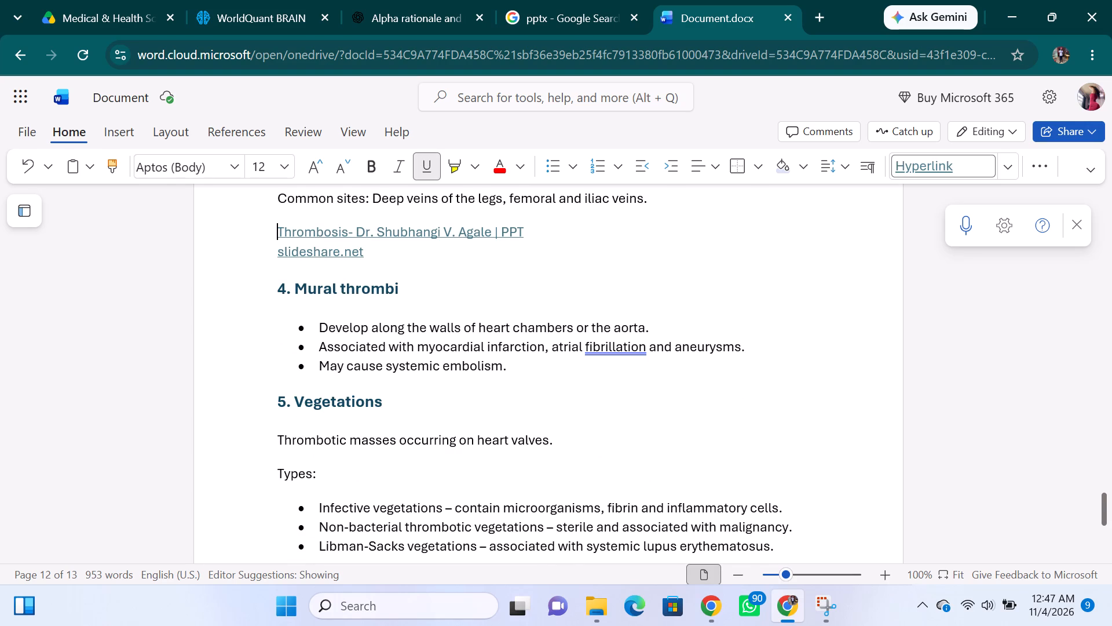
pyautogui.press('Delete')
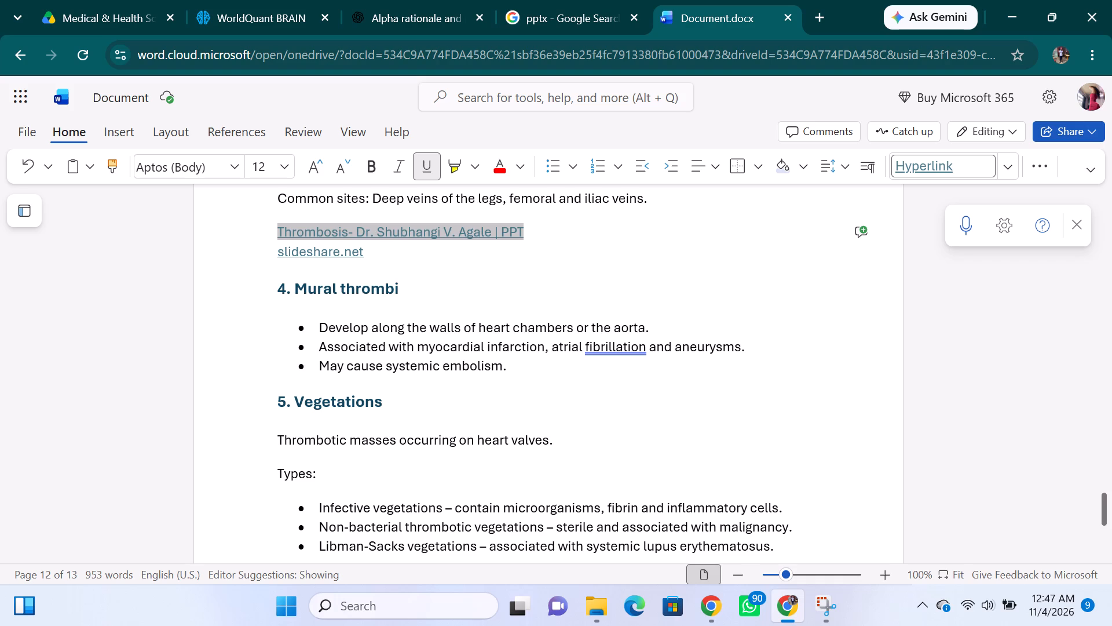
pyautogui.press('Delete')
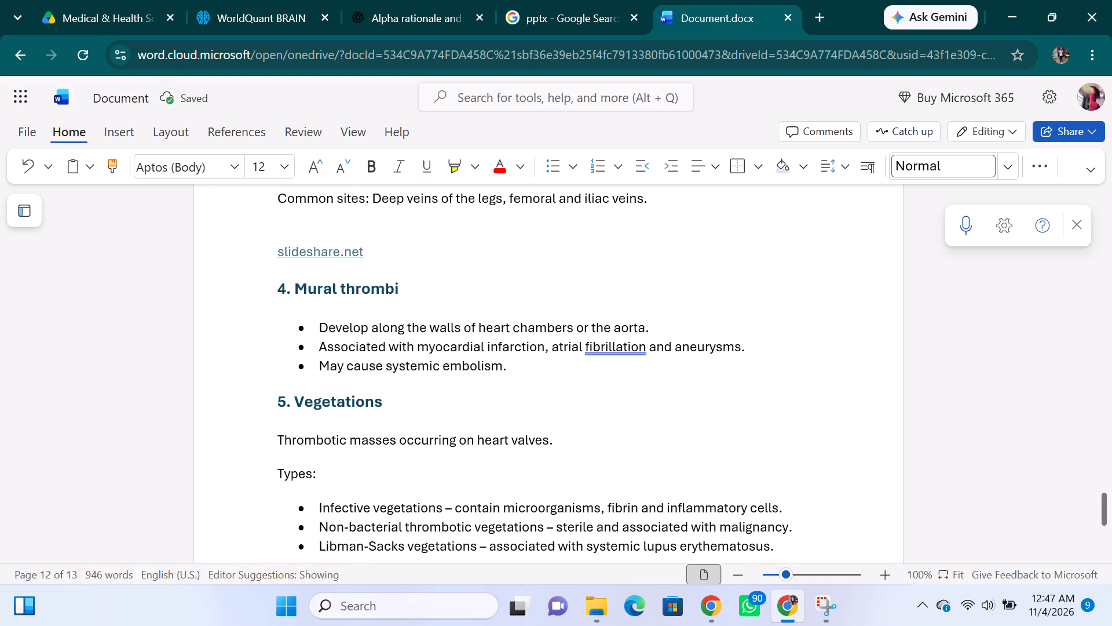
pyautogui.press('Delete')
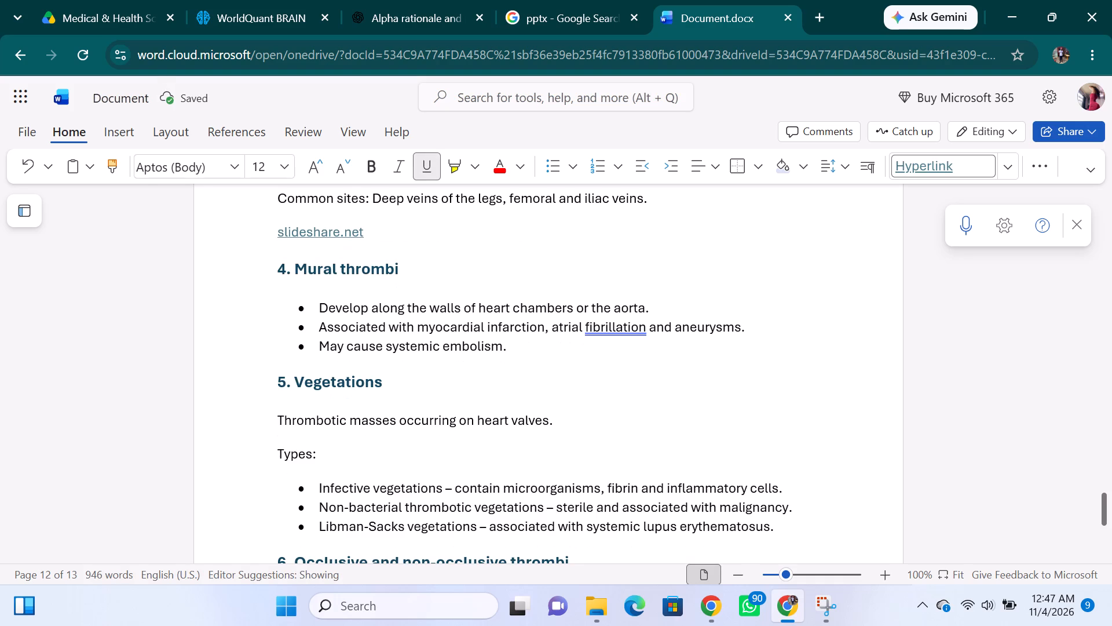
pyautogui.press('Delete')
pyautogui.press('Delete')
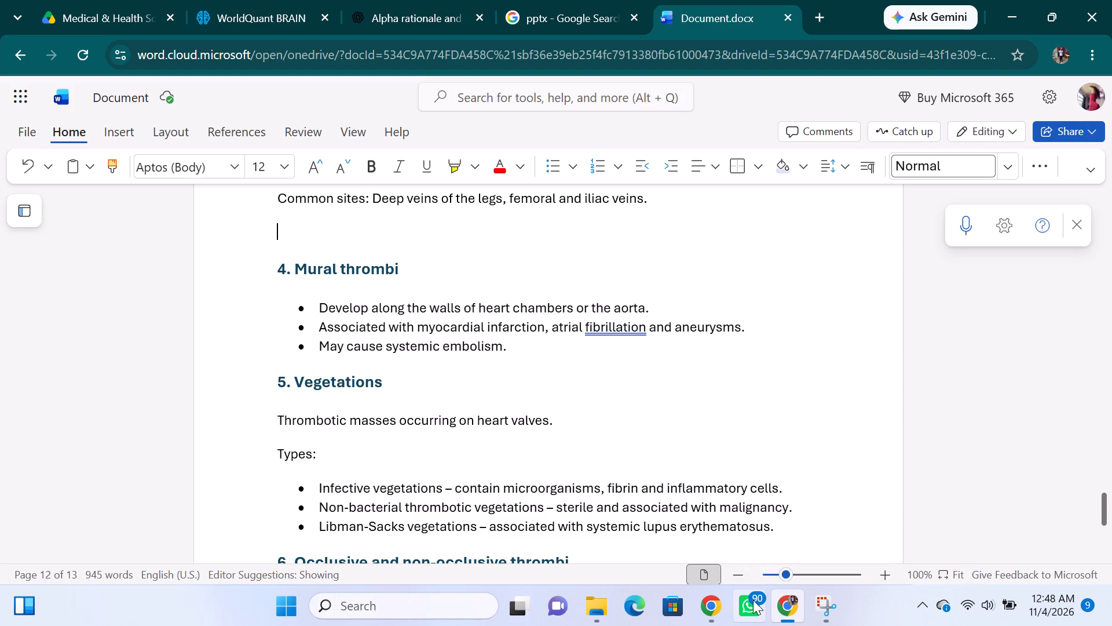
# Switch to the ChatGPT thrombosis answer, close the enlarged Lines of Zahn picture, and open the slideshare.net source of the Arterial vs Venous Thrombus slide.
pyautogui.click(708, 606)
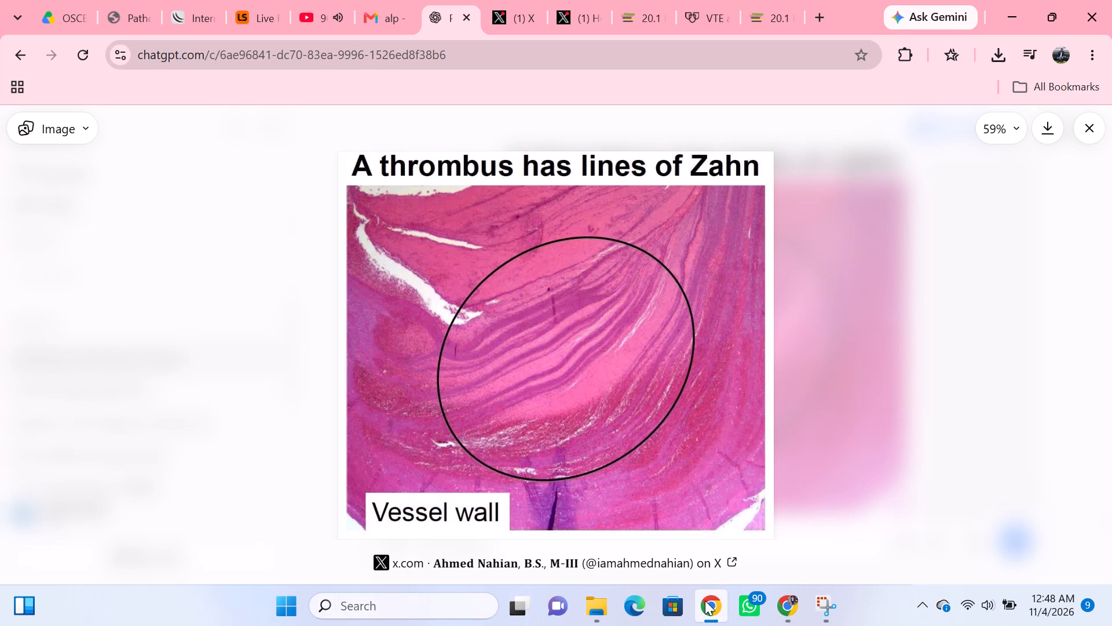
pyautogui.scroll(-1, 520, 396)
pyautogui.click(1091, 127)
pyautogui.scroll(-4, 656, 333)
pyautogui.scroll(-1, 553, 350)
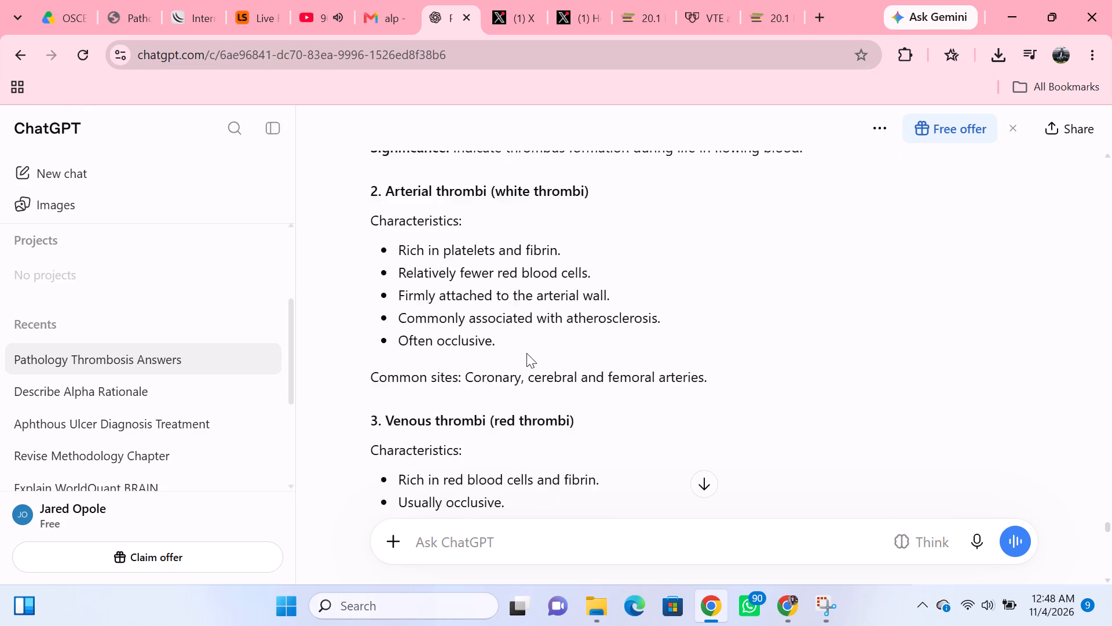
pyautogui.scroll(-4, 524, 353)
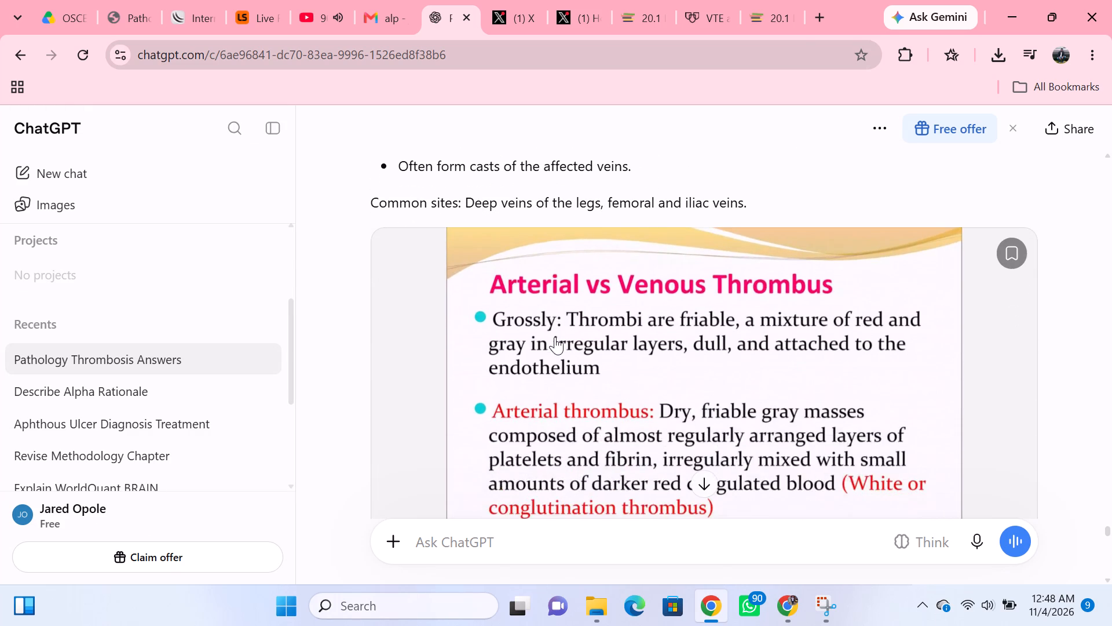
pyautogui.scroll(-1, 595, 325)
pyautogui.scroll(-1, 672, 334)
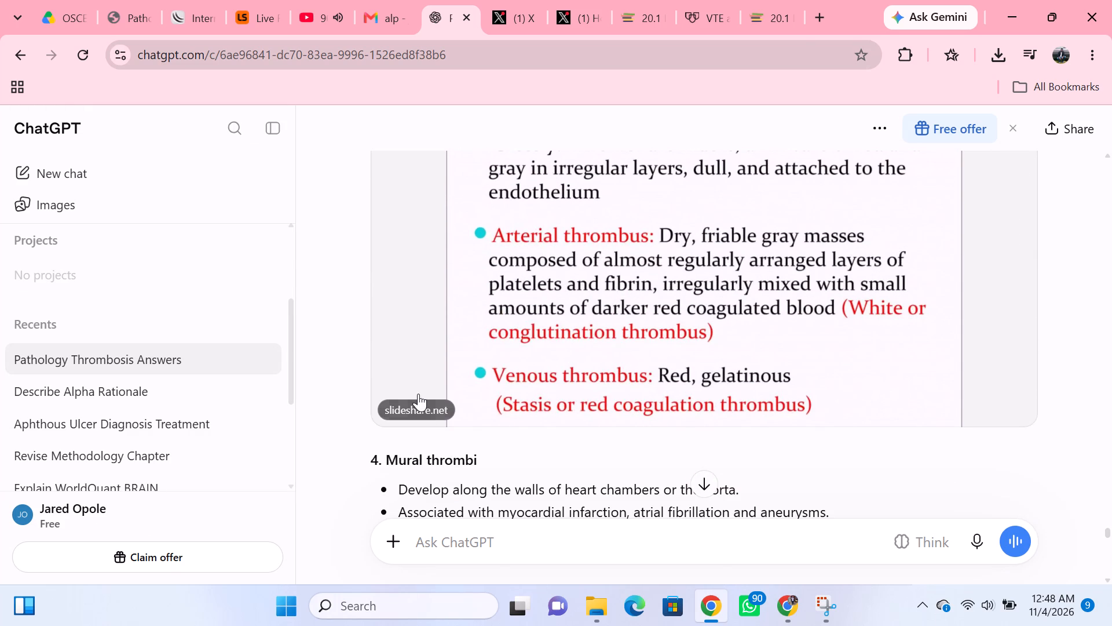
pyautogui.click(431, 409)
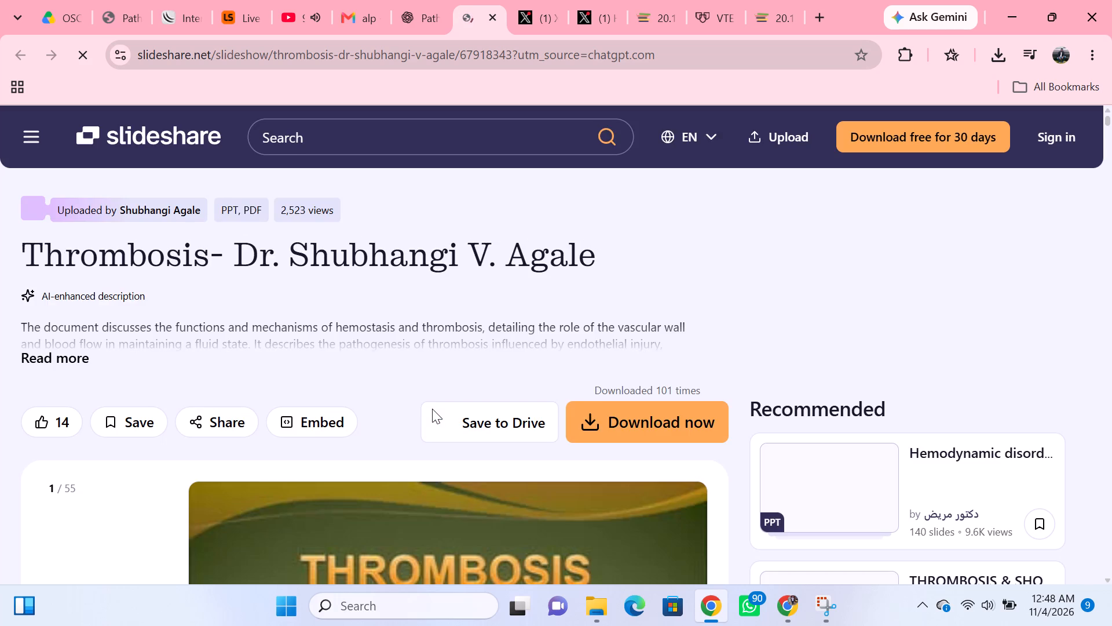
# Look through the Thrombosis slideshow on Slideshare, from the title slide past the Functions of Normal Hemostasis and Endothelium slides.
pyautogui.scroll(-2, 433, 409)
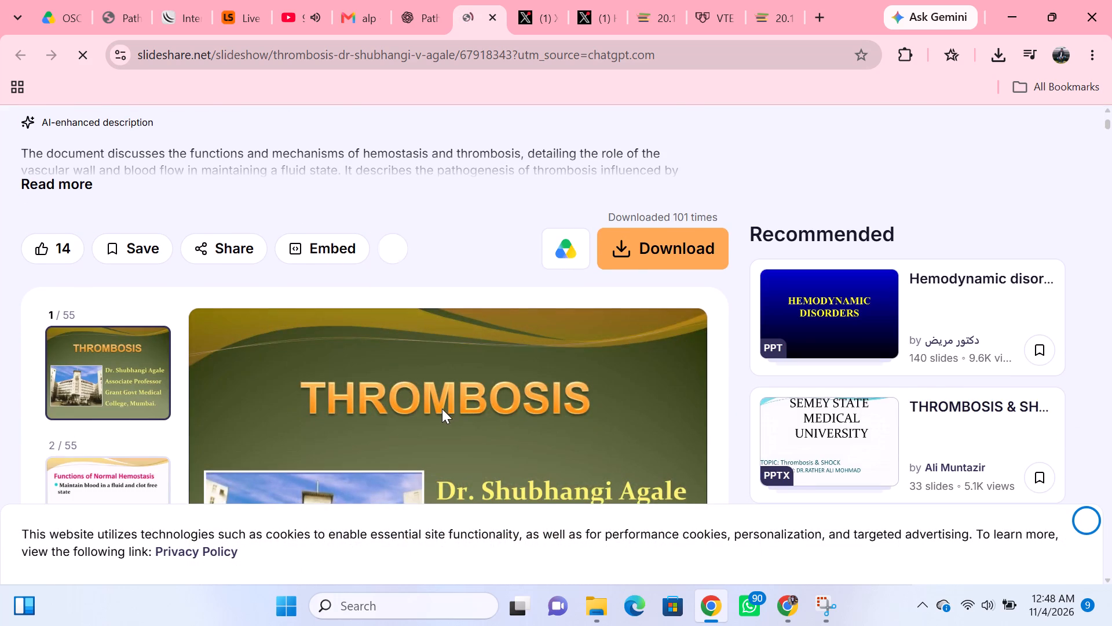
pyautogui.scroll(-2, 442, 409)
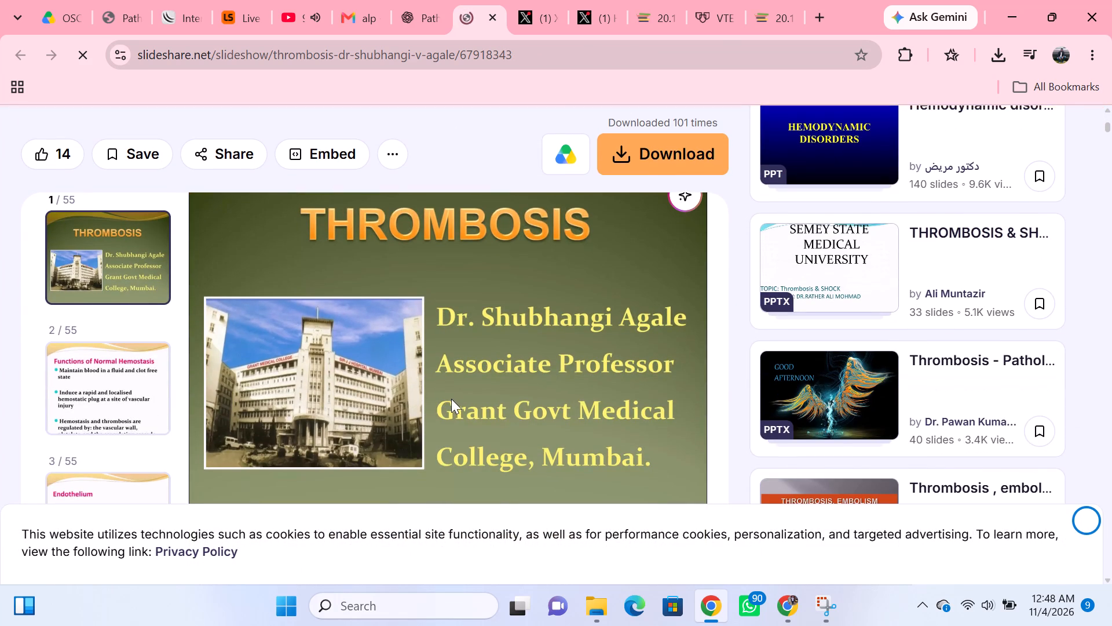
pyautogui.scroll(-1, 378, 376)
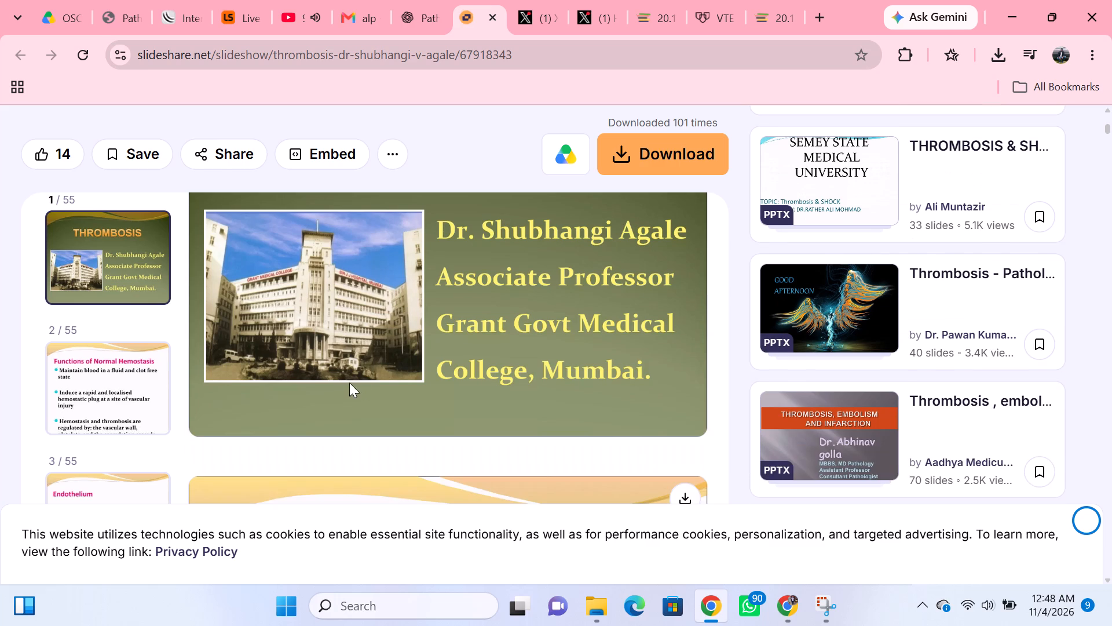
pyautogui.scroll(-4, 382, 381)
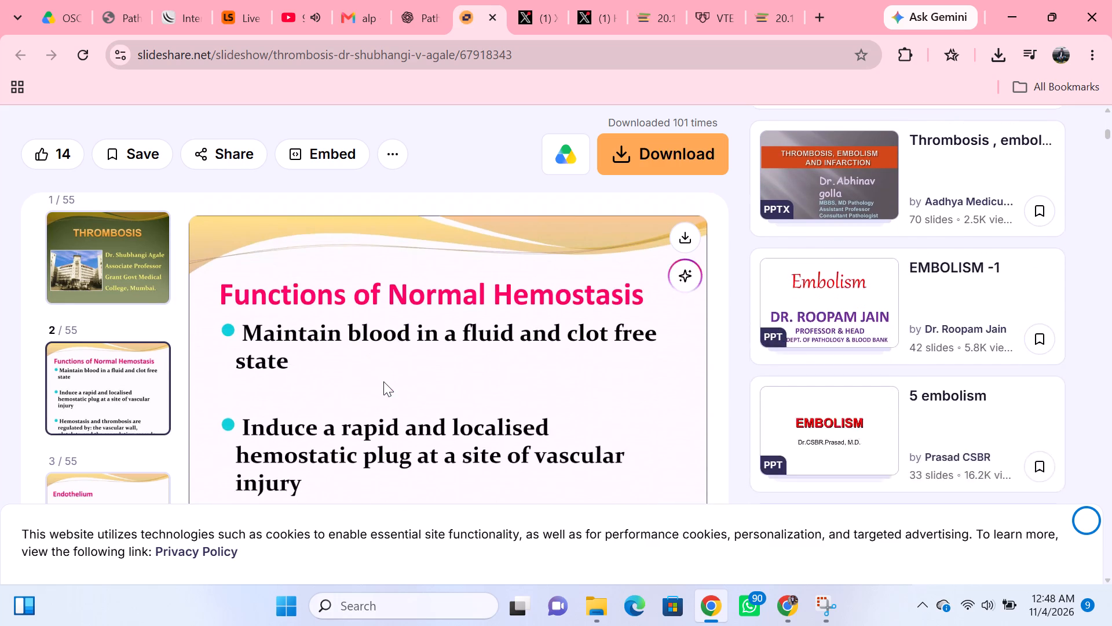
pyautogui.scroll(-2, 386, 381)
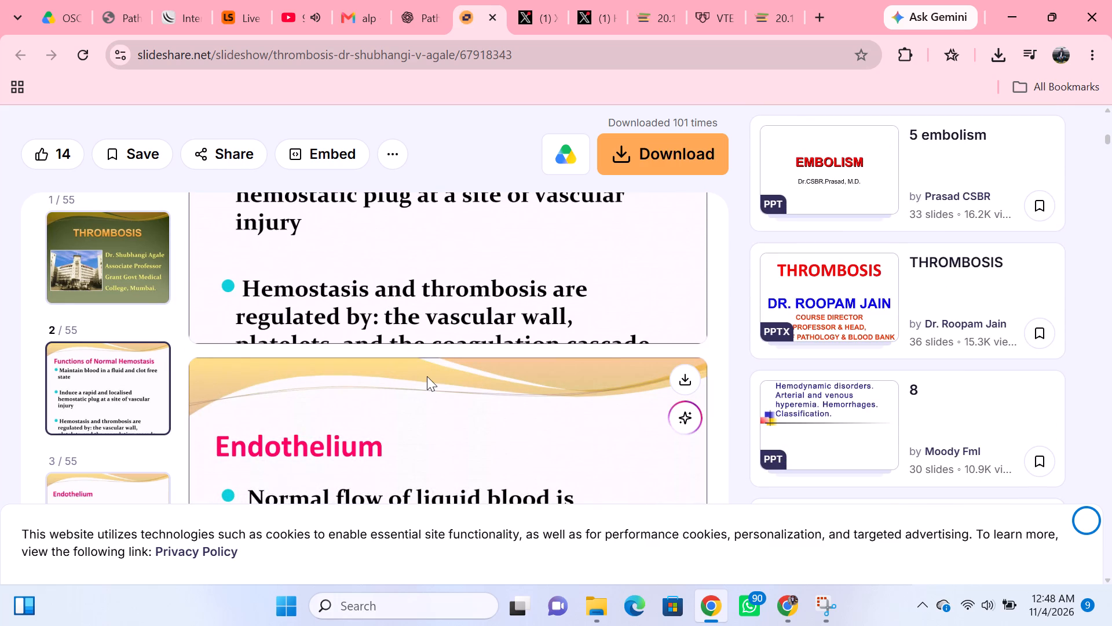
pyautogui.scroll(-2, 432, 372)
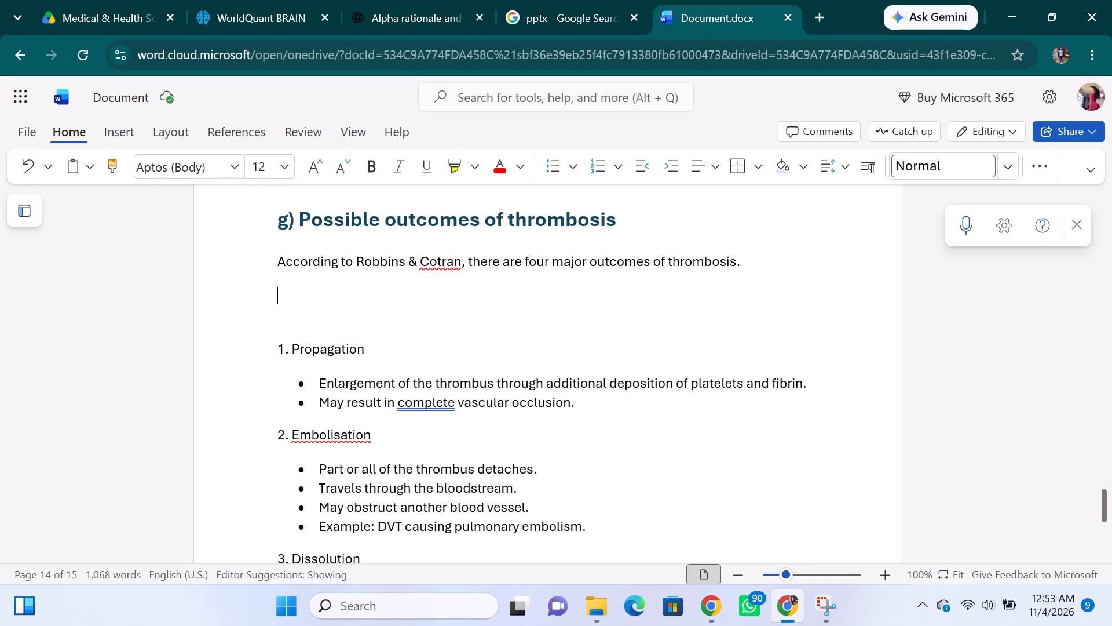
pyautogui.click(273, 339)
pyautogui.press('BackSpace')
# Paste section h on the blank page following section g.
pyautogui.scroll(-5, 383, 379)
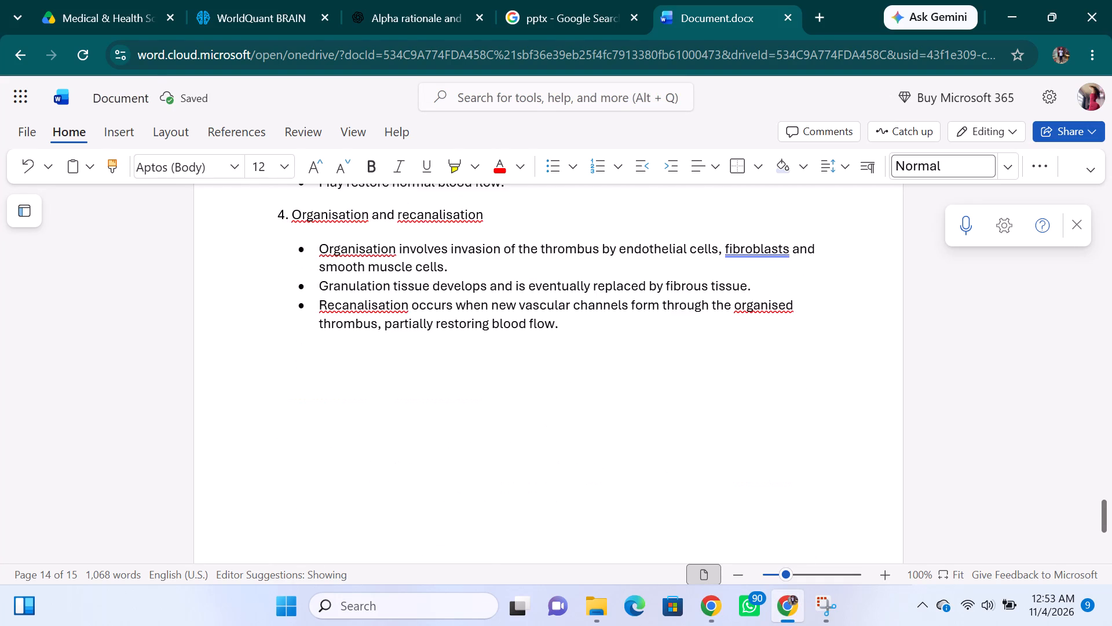
pyautogui.scroll(-2, 371, 373)
pyautogui.scroll(-1, 348, 423)
pyautogui.click(305, 394)
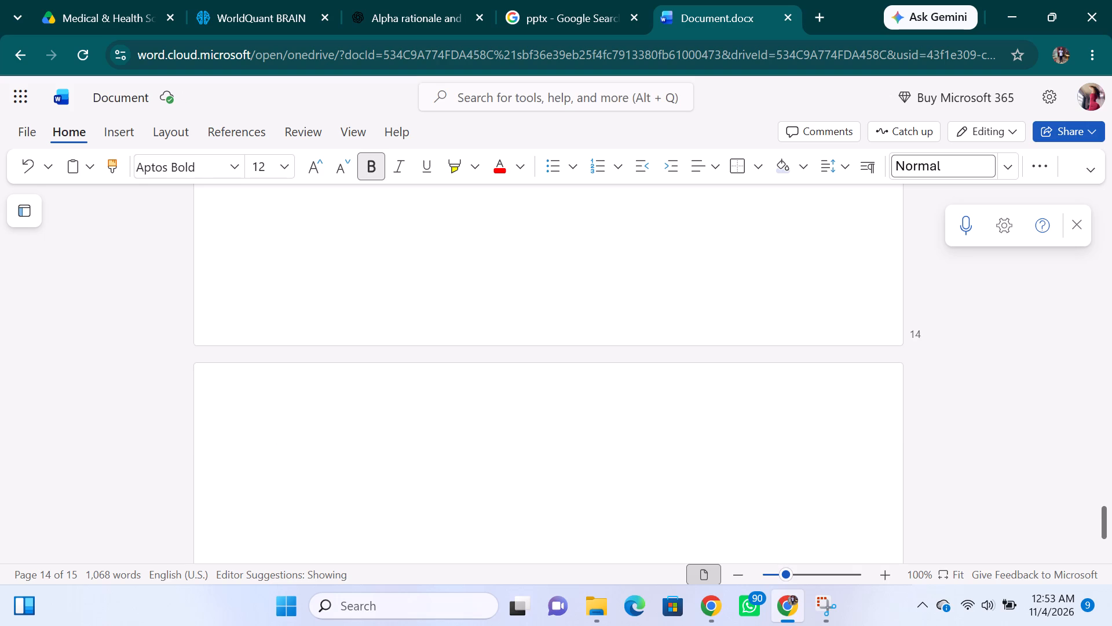
pyautogui.hotkey('ctrl', 'v')
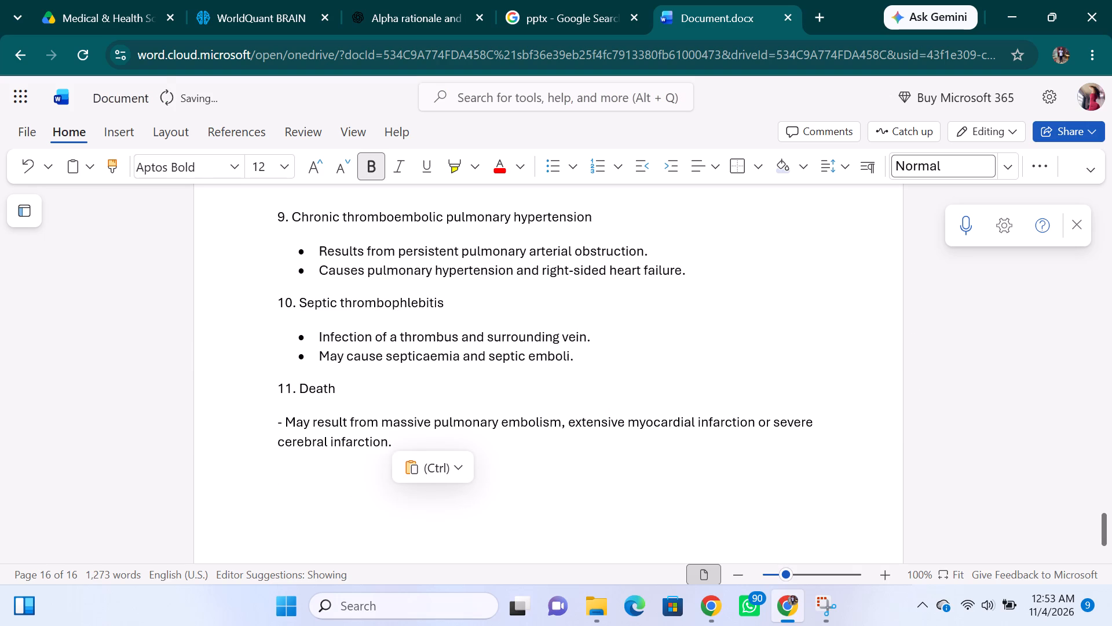
# Review the pasted section h from its heading to the end of 11. Death.
pyautogui.scroll(-2, 546, 400)
pyautogui.scroll(6, 547, 401)
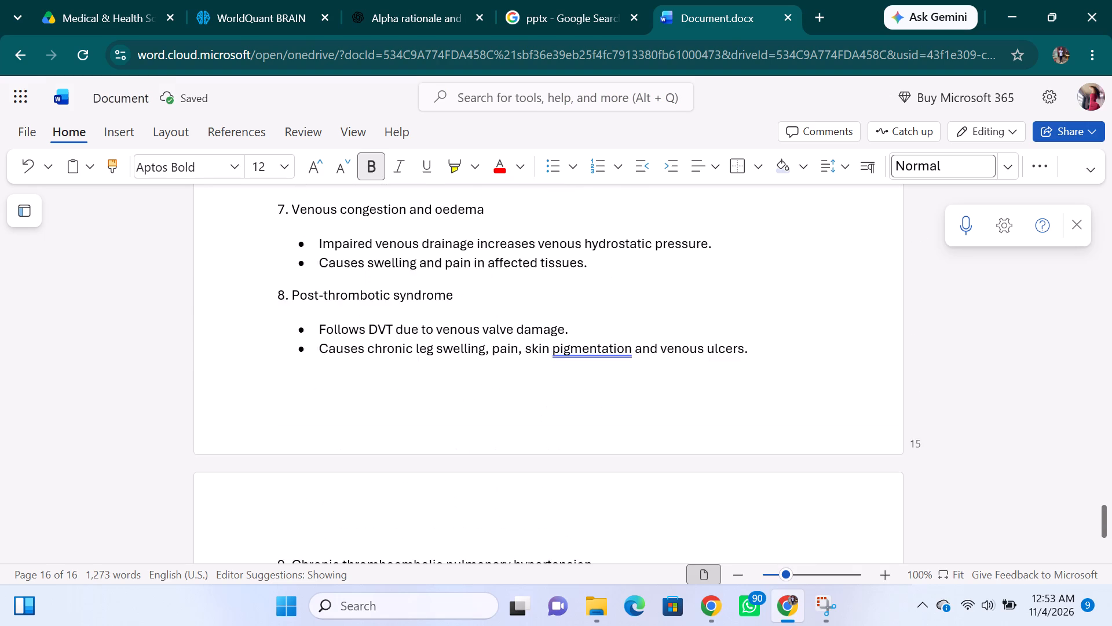
pyautogui.scroll(9, 548, 400)
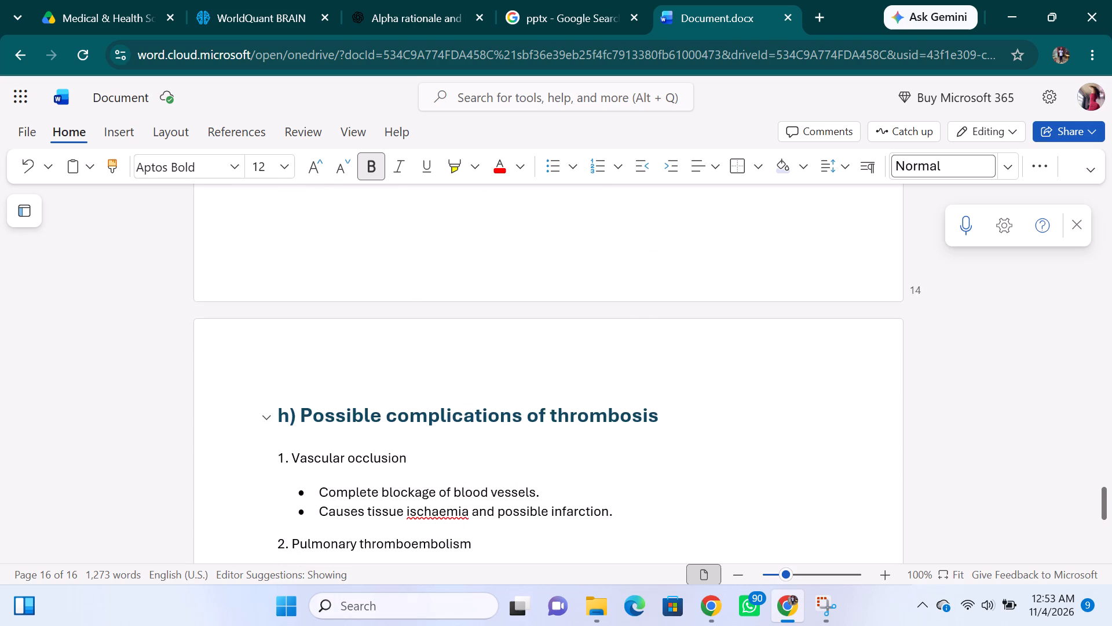
pyautogui.scroll(-6, 547, 430)
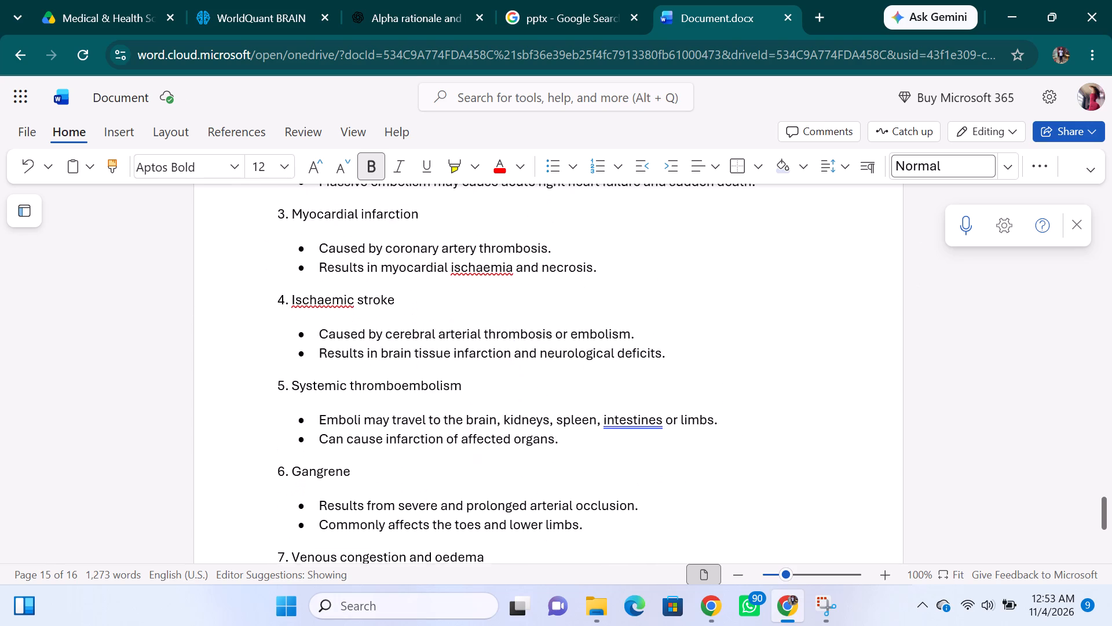
pyautogui.scroll(-1, 556, 427)
pyautogui.scroll(-5, 497, 441)
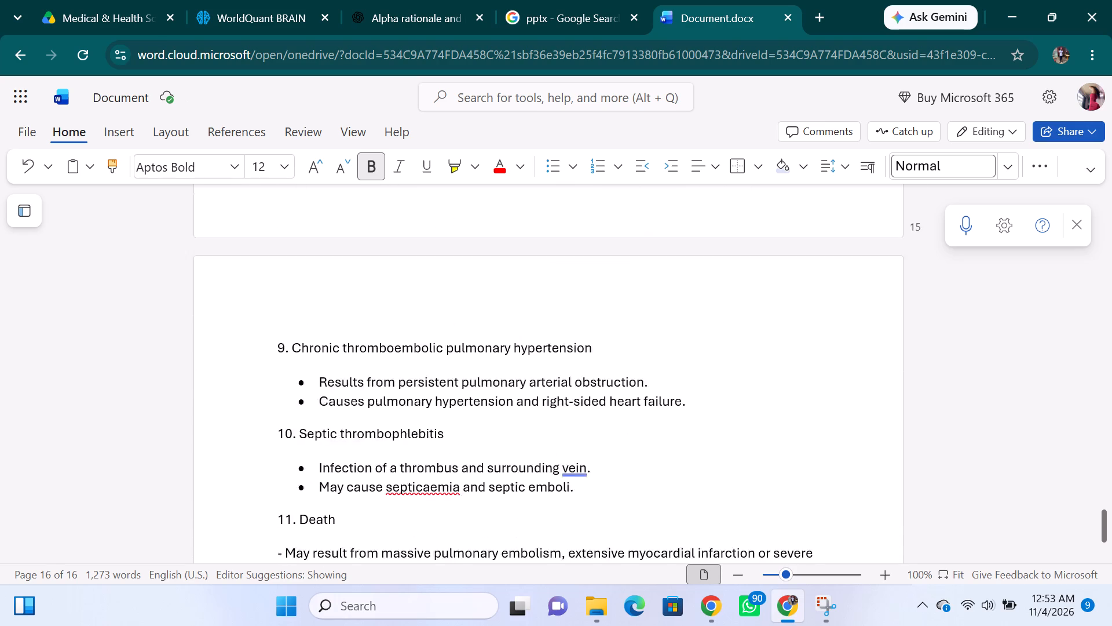
pyautogui.scroll(-2, 515, 434)
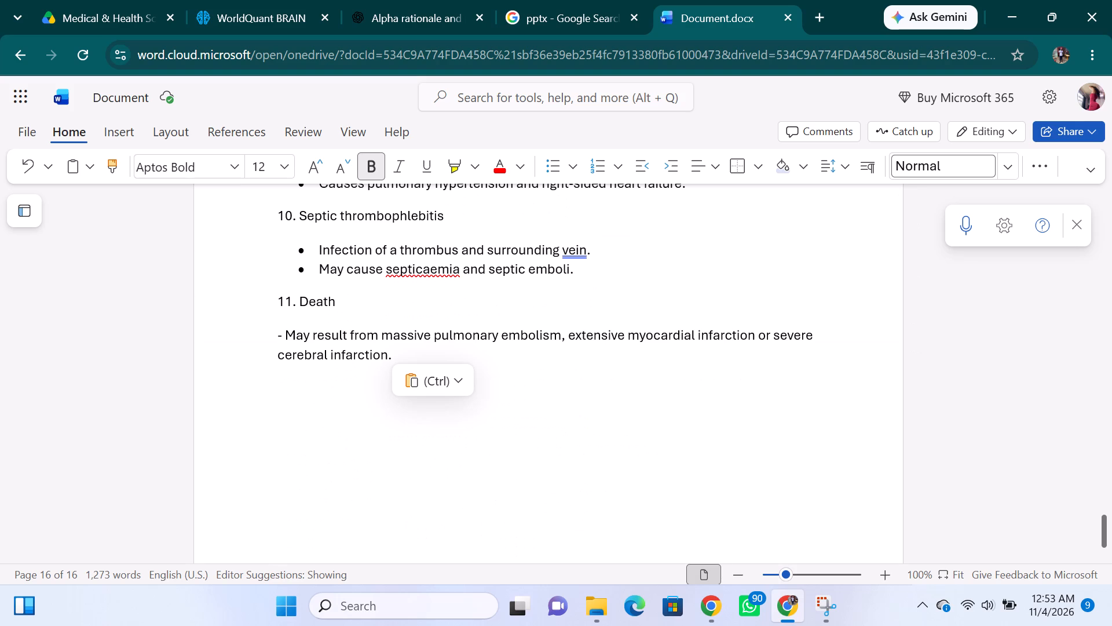
pyautogui.scroll(-1, 512, 427)
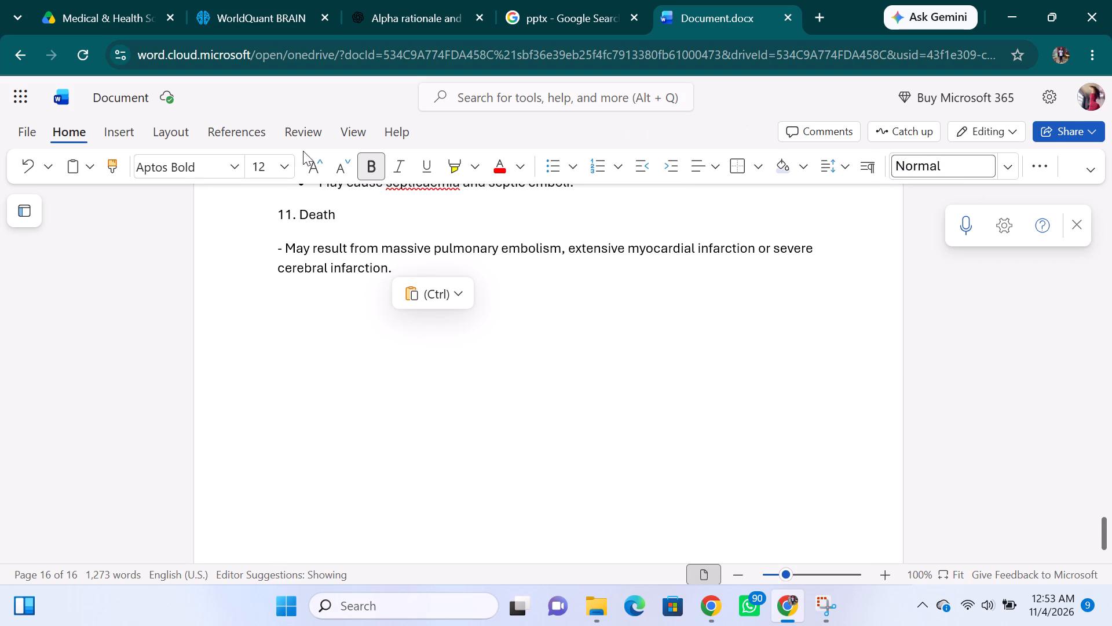
# Download a copy of the Word document to this device.
pyautogui.click(21, 133)
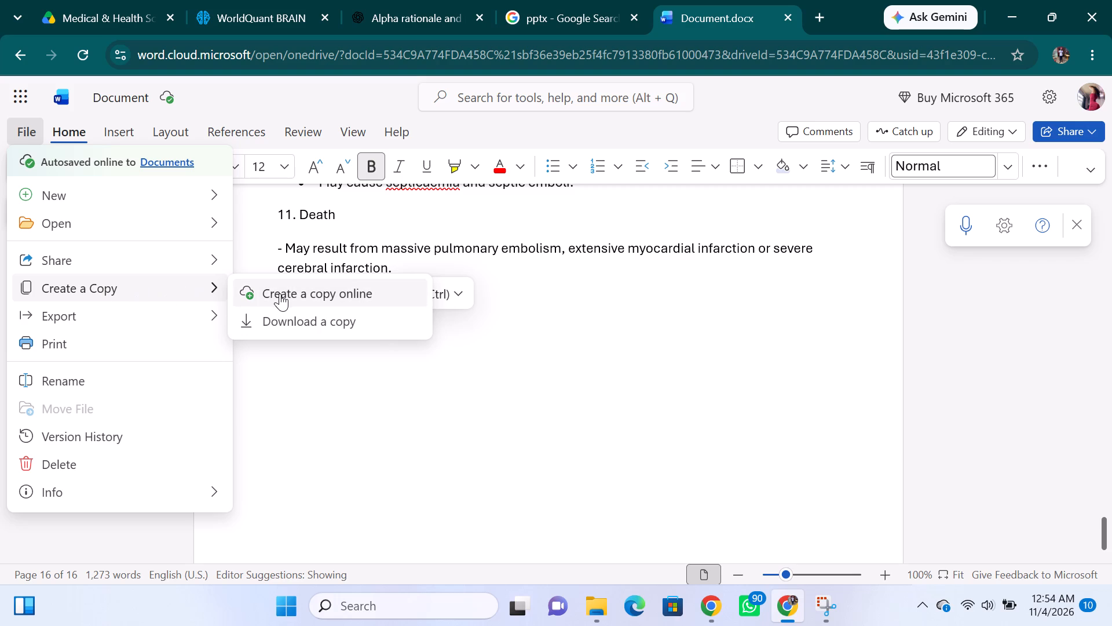
pyautogui.click(286, 322)
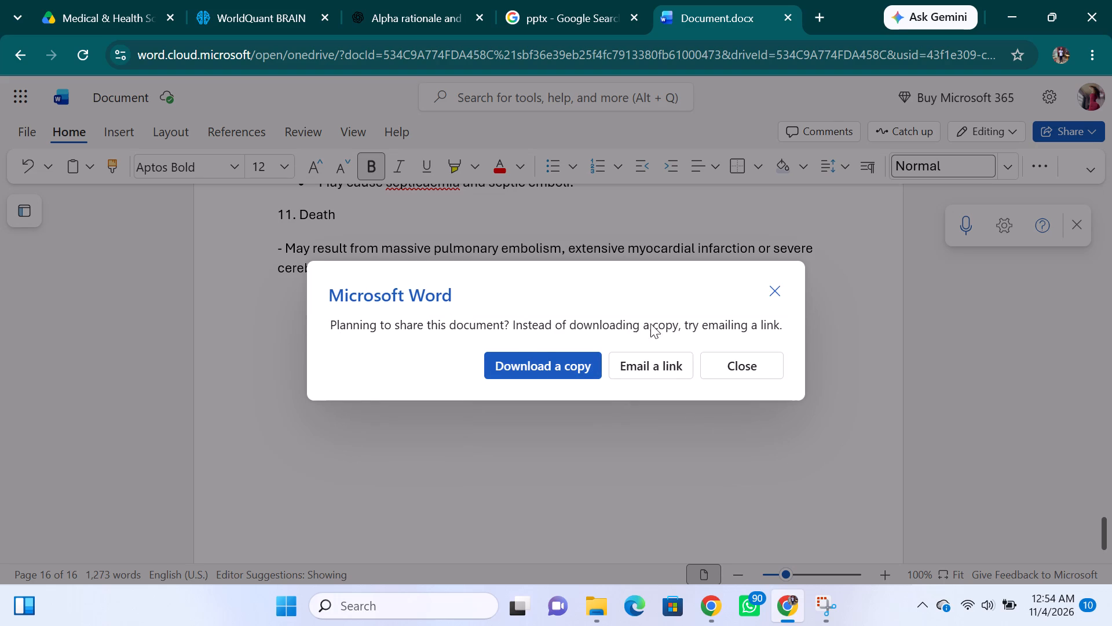
pyautogui.click(559, 372)
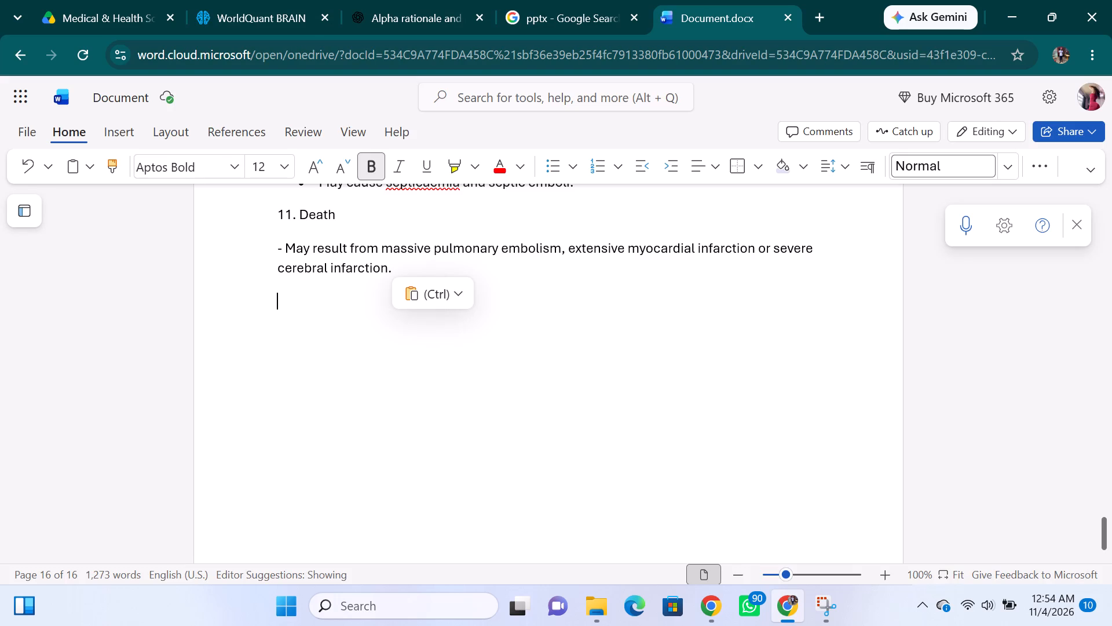
# Look back through sections h and g, from 11. Death up to the Possible outcomes of thrombosis heading.
pyautogui.scroll(7, 542, 363)
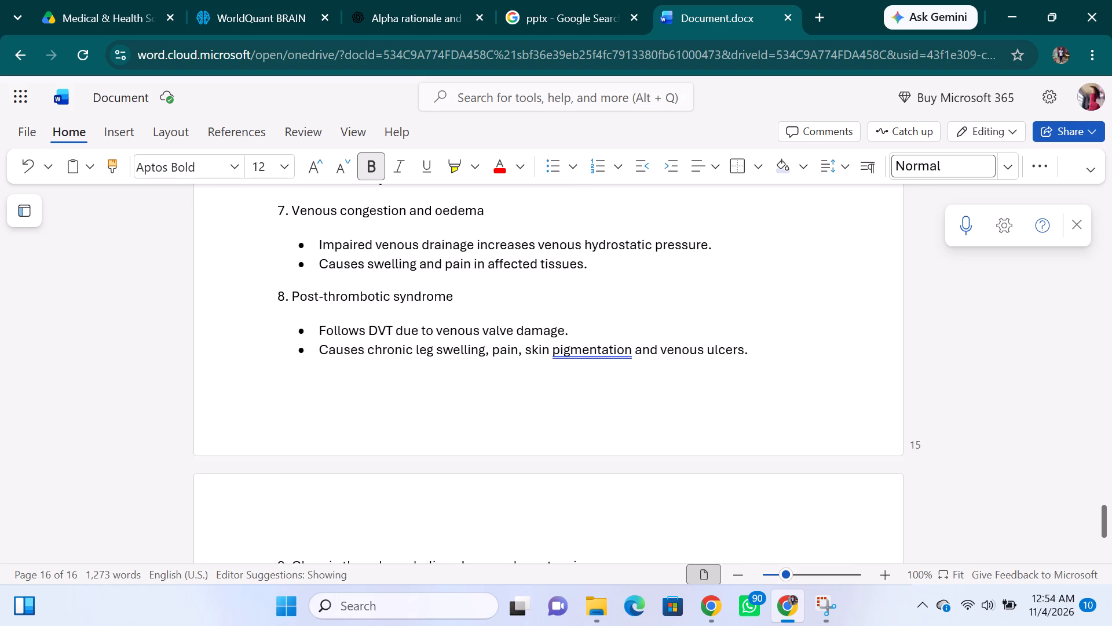
pyautogui.scroll(11, 542, 363)
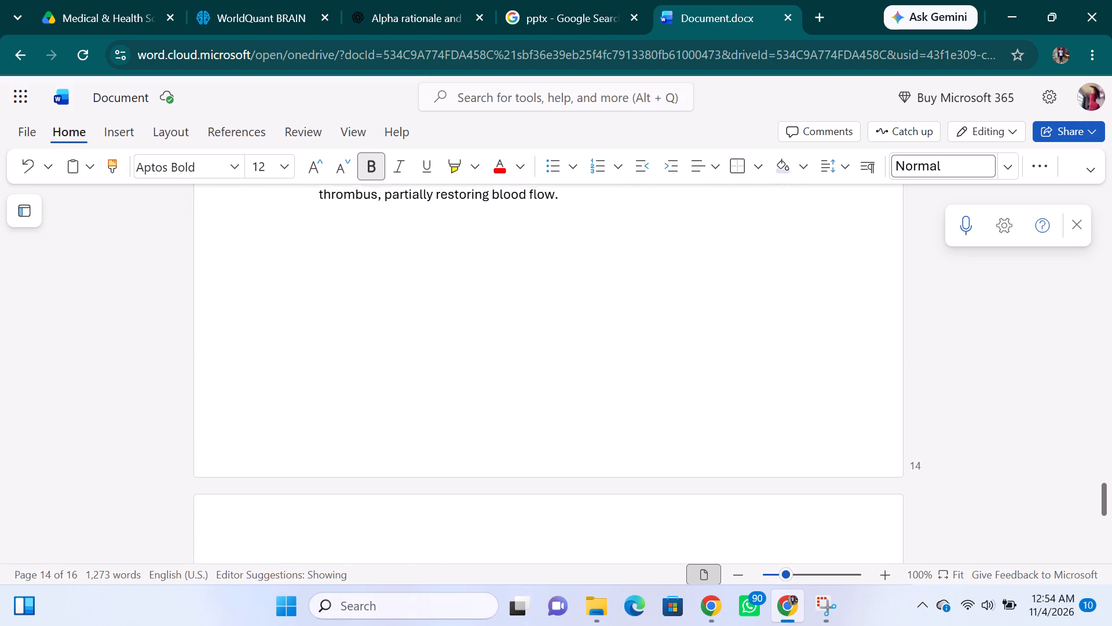
pyautogui.scroll(6, 555, 336)
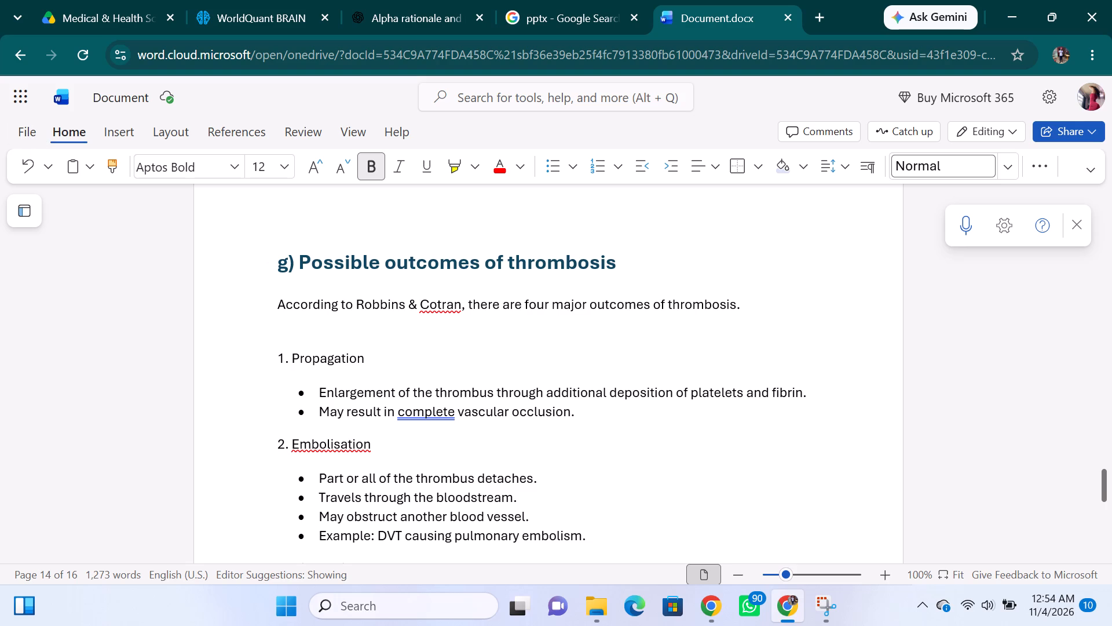
# Save the document and rename the file as GROUP 7.
pyautogui.hotkey('ctrl', 's')
pyautogui.click(130, 105)
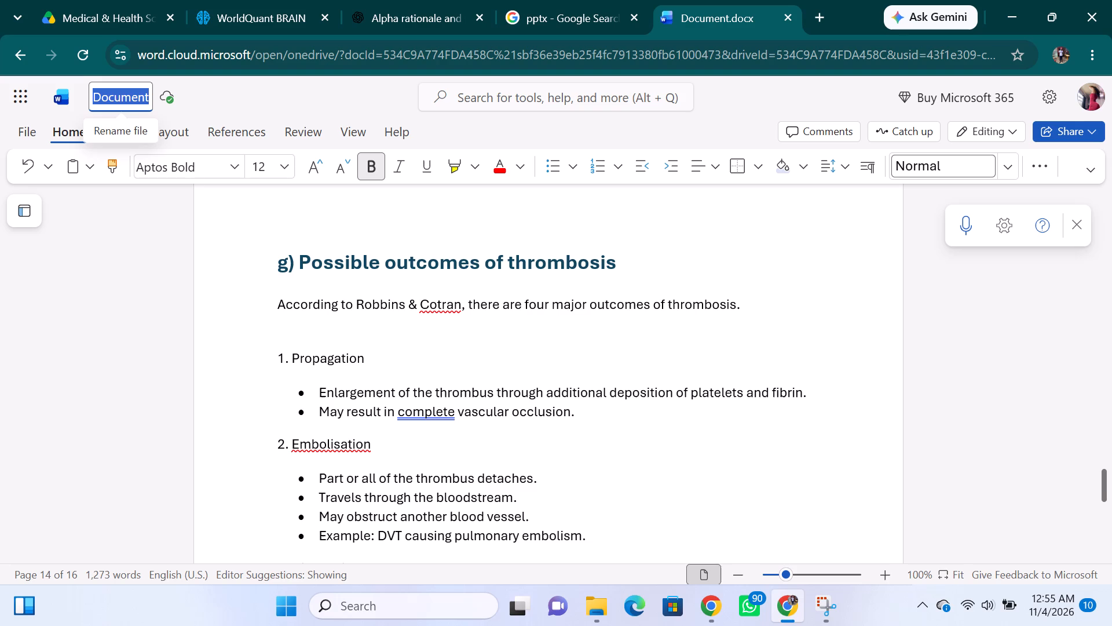
pyautogui.press('Delete')
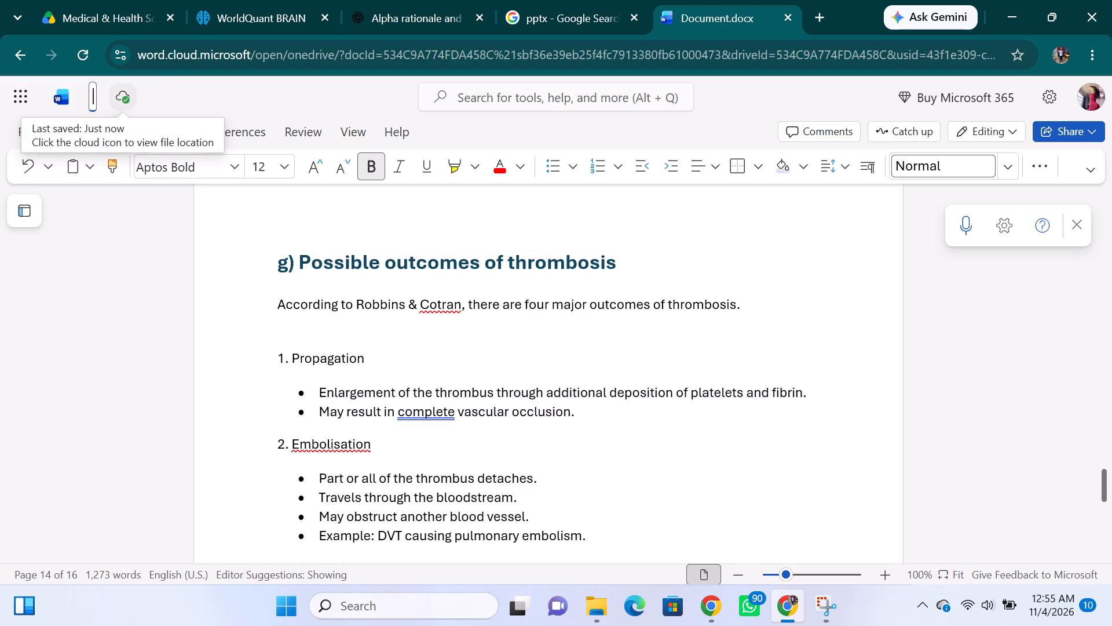
pyautogui.press('g')
pyautogui.write('ROUP')
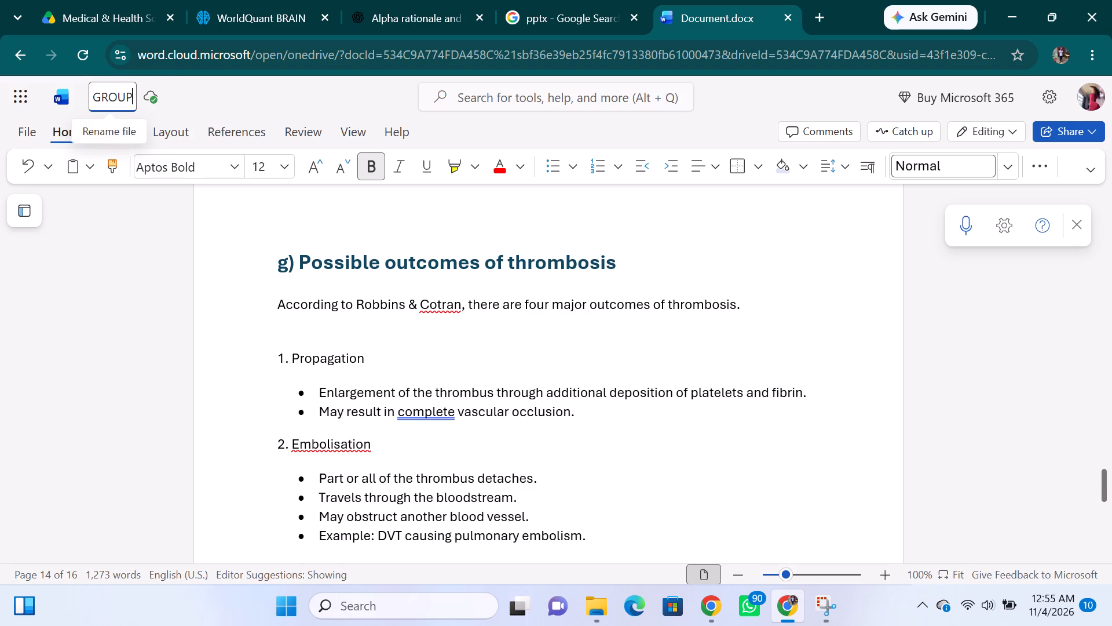
pyautogui.press('space')
pyautogui.press('7')
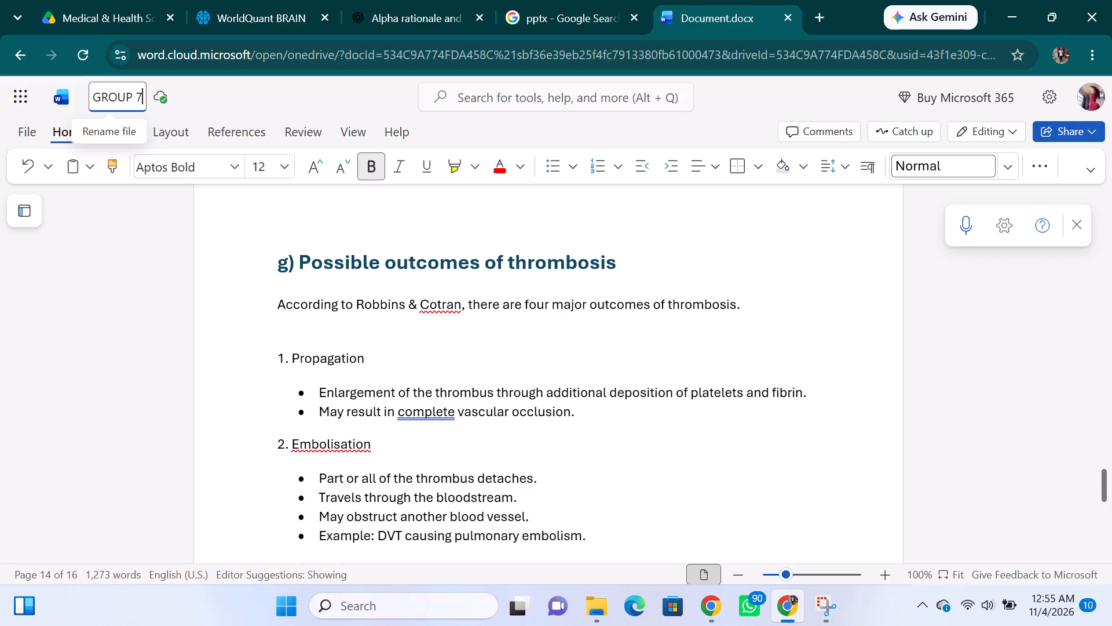
pyautogui.press('Return')
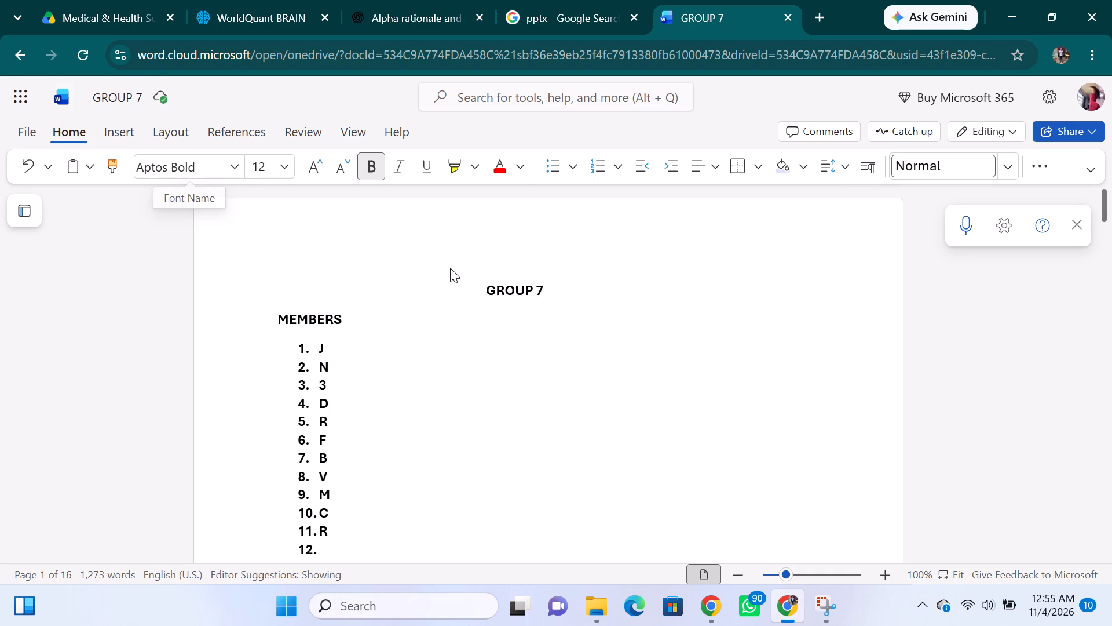
# Indent the HEMOSTASIS AND THROMBOSIS title on page 2 by four tab stops so it sits mid-line.
pyautogui.scroll(-1, 416, 383)
pyautogui.scroll(-2, 333, 378)
pyautogui.click(327, 346)
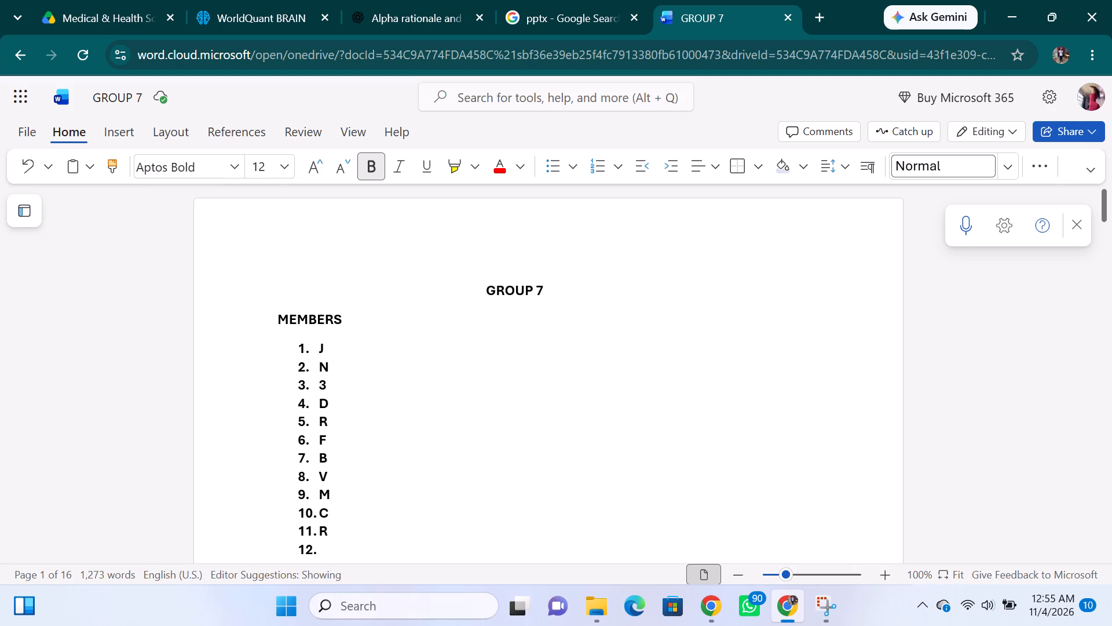
pyautogui.click(341, 350)
pyautogui.scroll(-9, 394, 356)
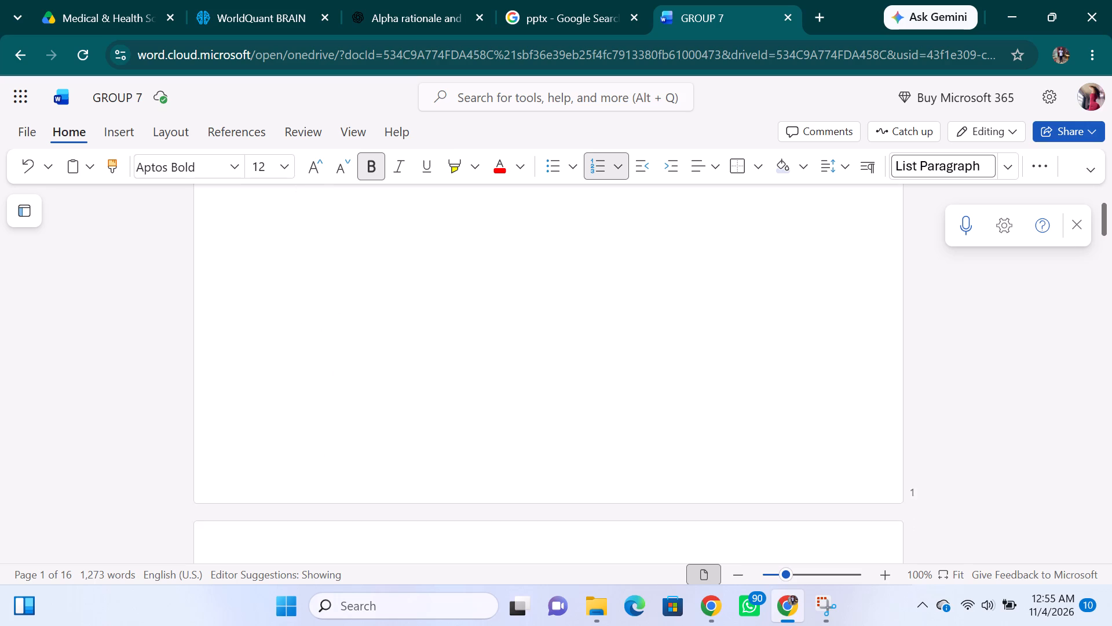
pyautogui.scroll(-3, 396, 350)
pyautogui.scroll(2, 390, 362)
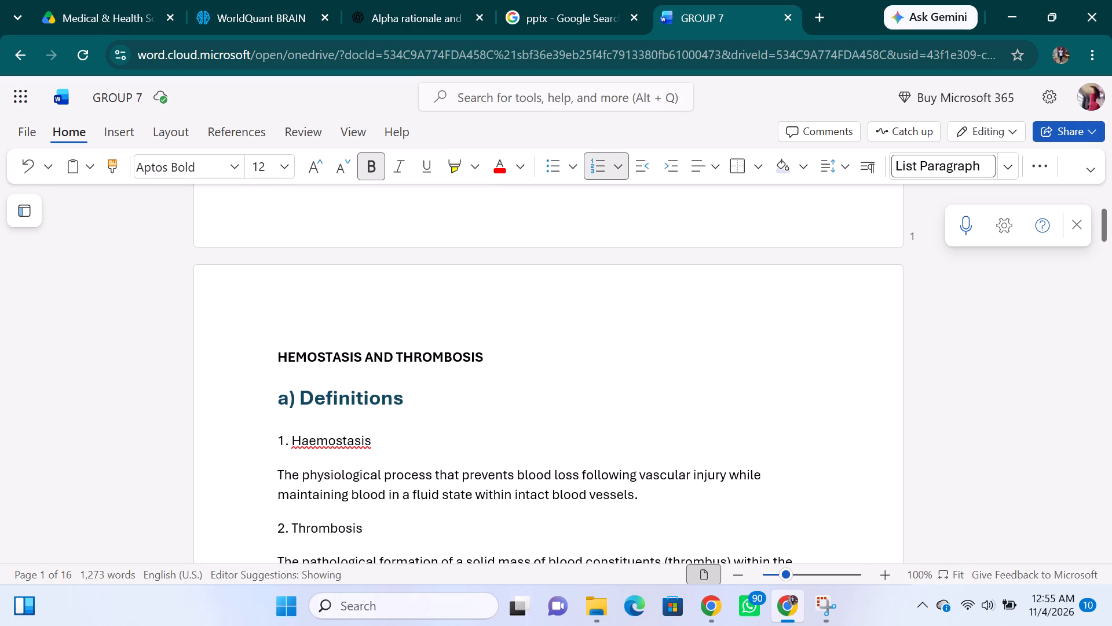
pyautogui.moveTo(274, 353); pyautogui.dragTo(492, 357)
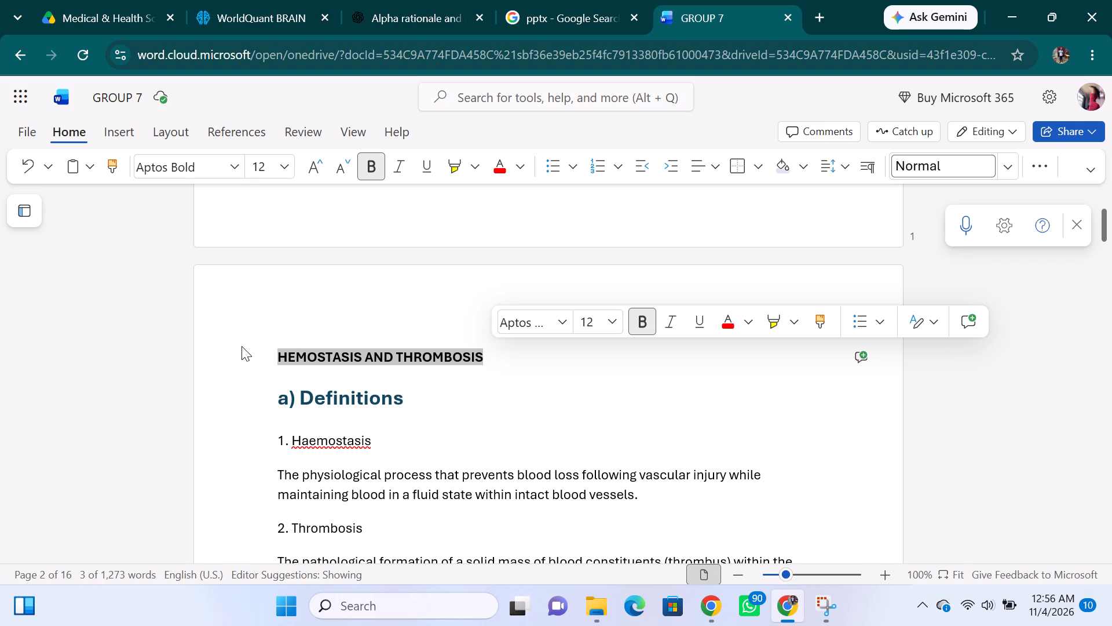
pyautogui.press('Tab')
pyautogui.press('Tab')
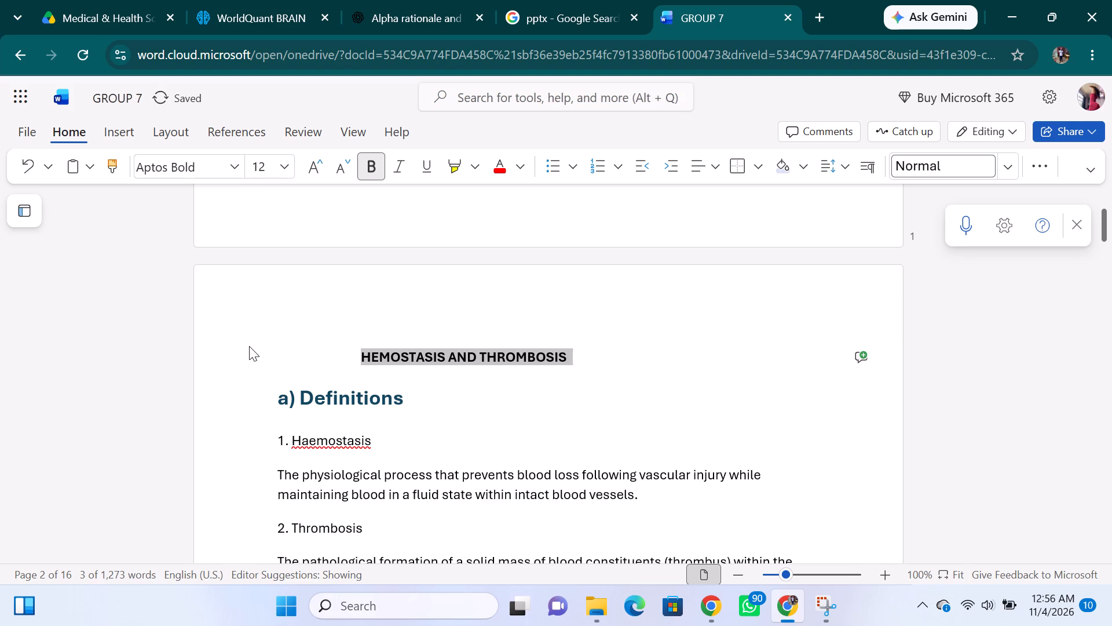
pyautogui.press('Tab')
pyautogui.press('Tab')
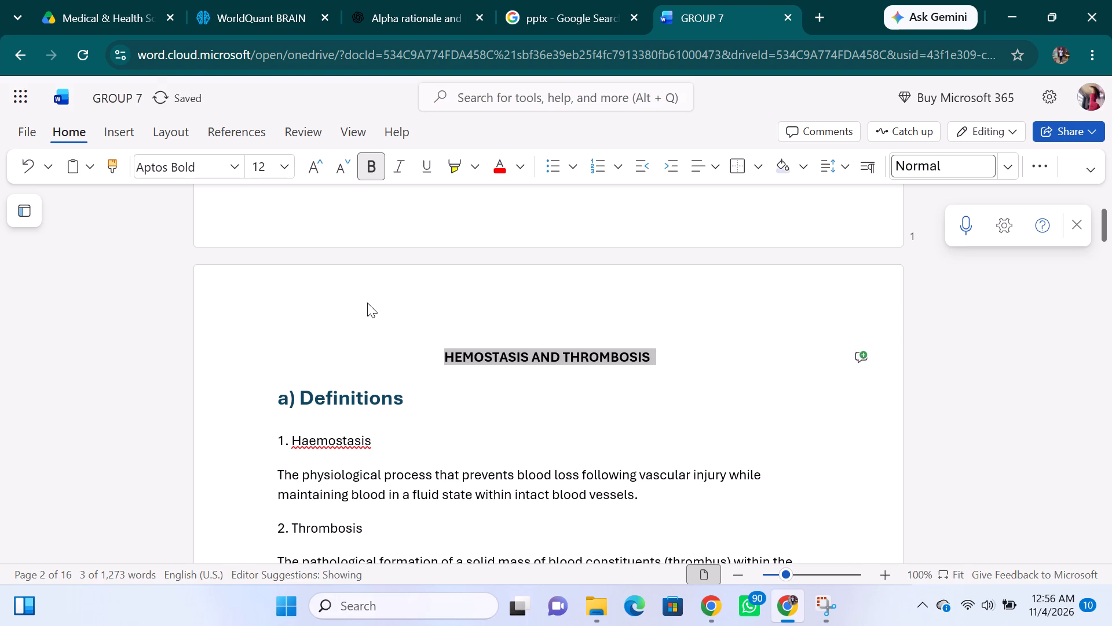
pyautogui.click(370, 304)
# Review sections a and b, from the definitions through the Virchow's Triad figure and the pathogenesis factors.
pyautogui.scroll(-1, 532, 419)
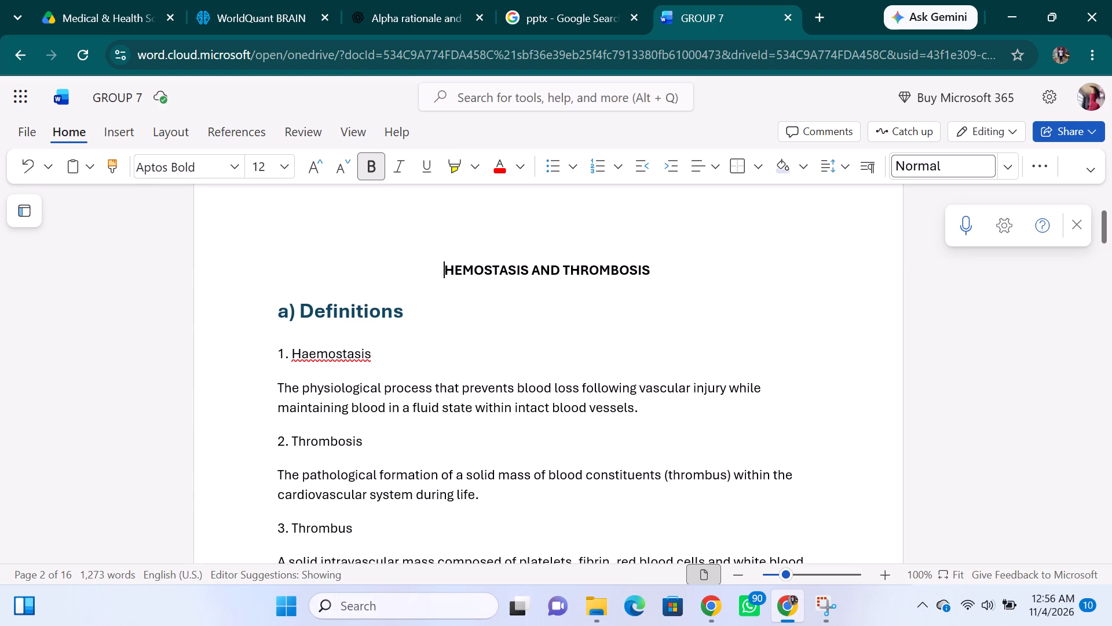
pyautogui.scroll(-1, 421, 376)
pyautogui.scroll(-1, 376, 361)
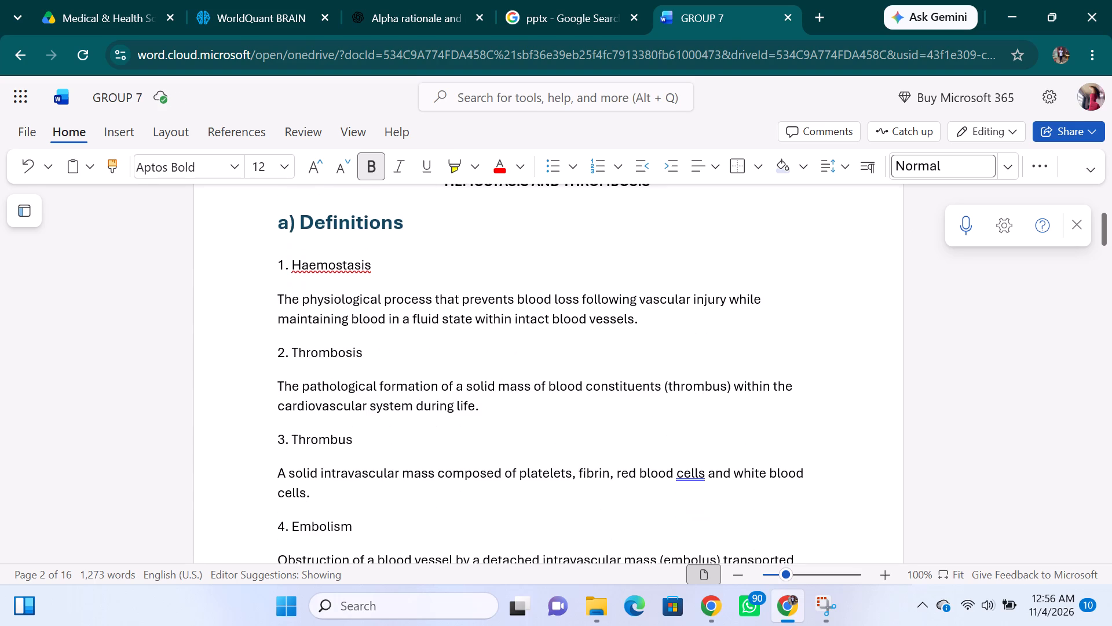
pyautogui.scroll(-6, 412, 359)
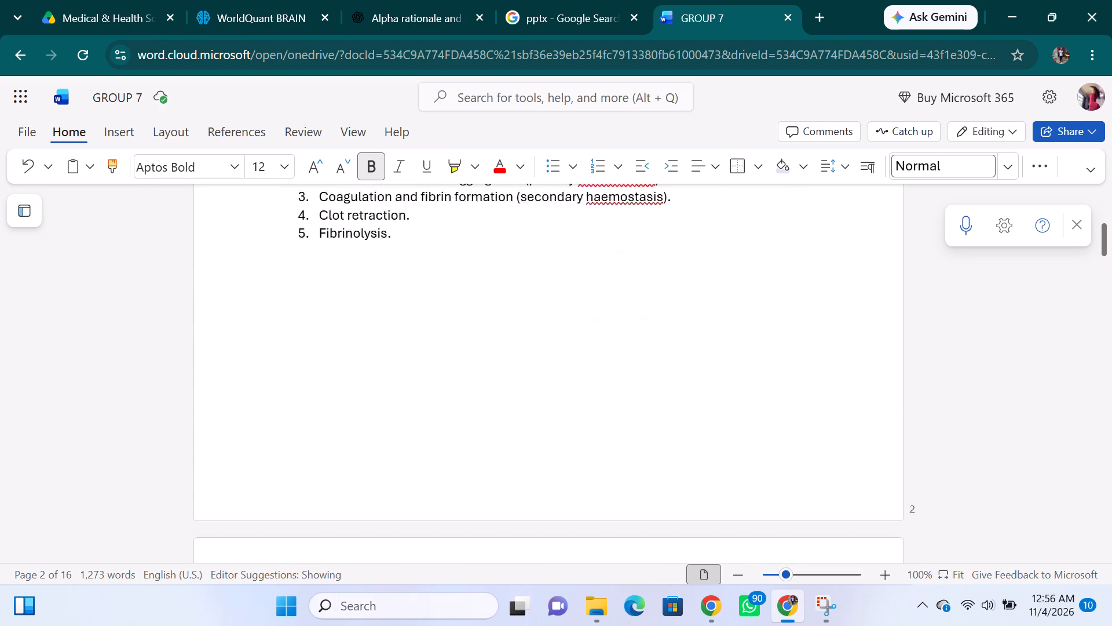
pyautogui.scroll(-2, 452, 344)
pyautogui.scroll(2, 459, 373)
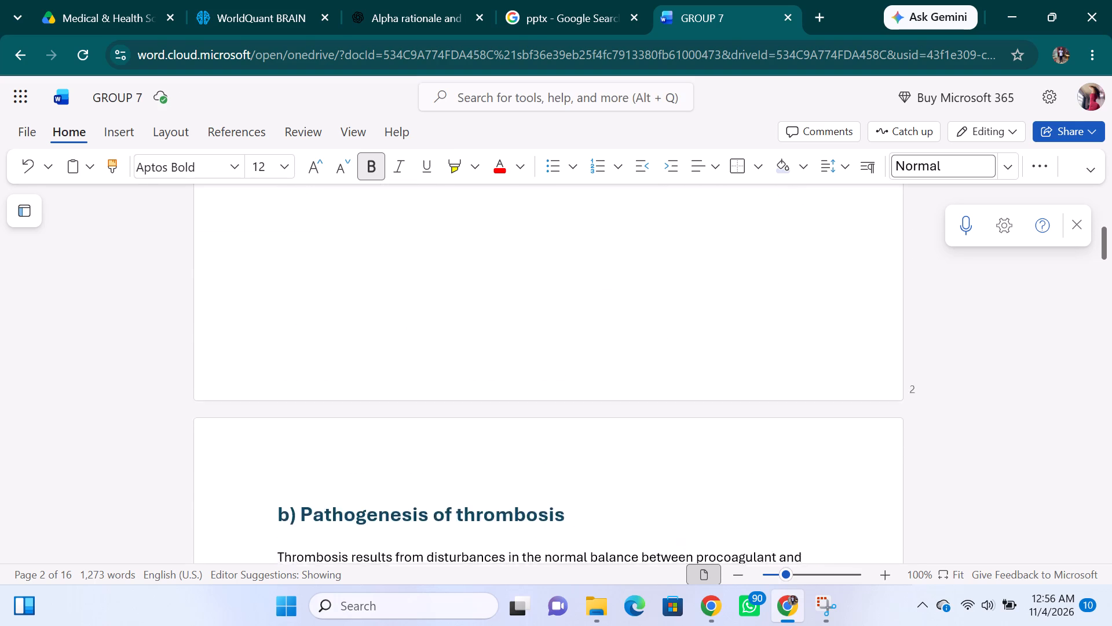
pyautogui.scroll(1, 456, 373)
pyautogui.scroll(-5, 451, 375)
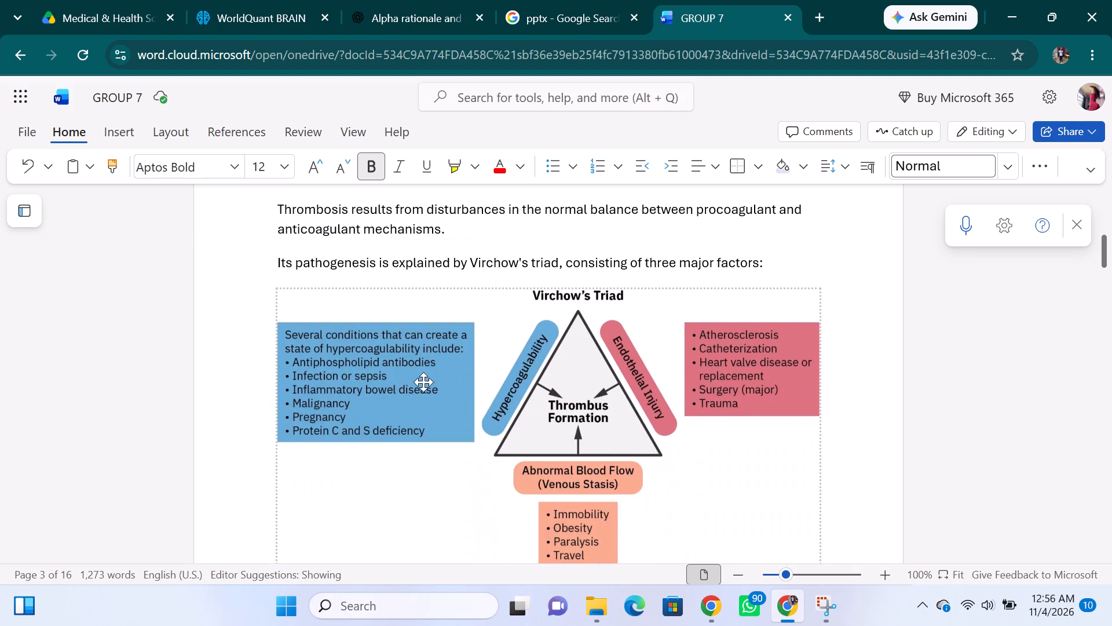
pyautogui.scroll(-1, 523, 360)
pyautogui.scroll(1, 509, 363)
pyautogui.scroll(-3, 469, 358)
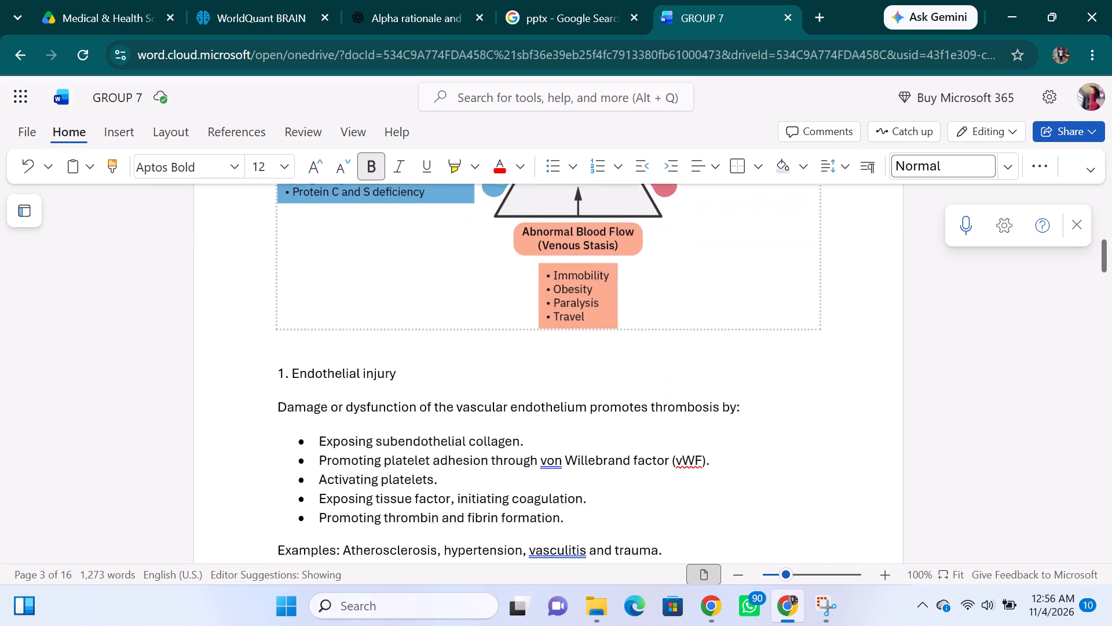
pyautogui.scroll(-6, 453, 364)
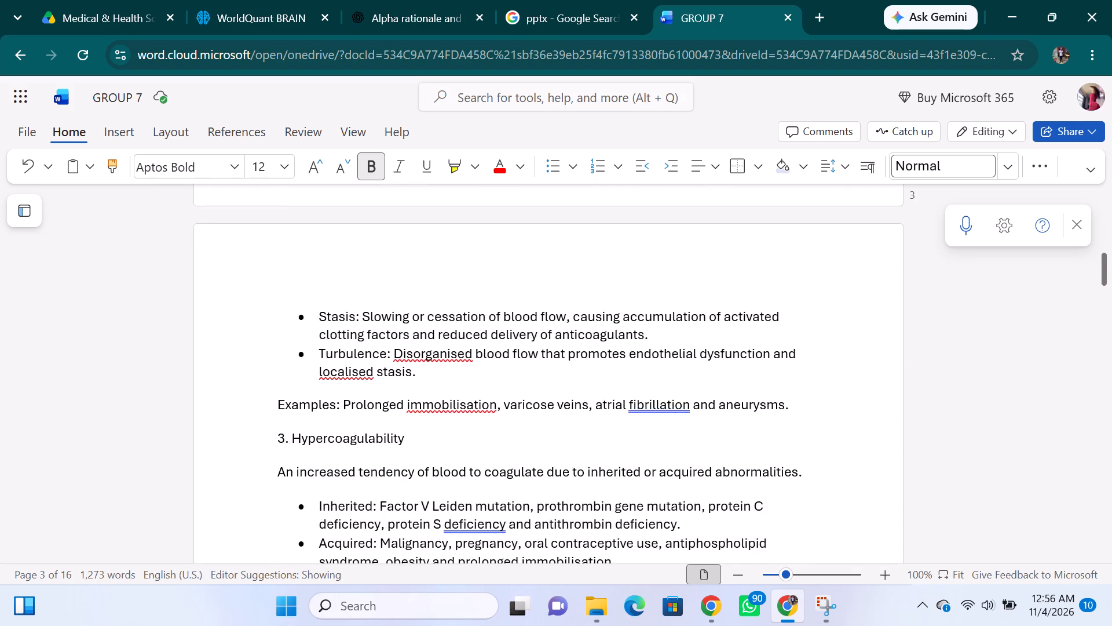
pyautogui.scroll(11, 463, 375)
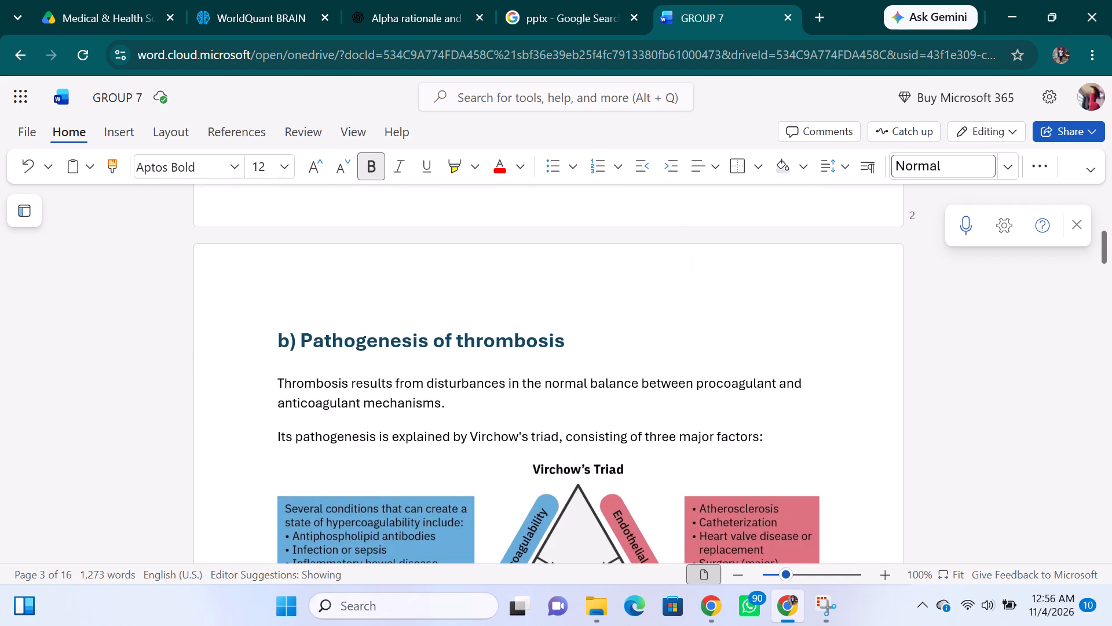
pyautogui.scroll(-7, 445, 428)
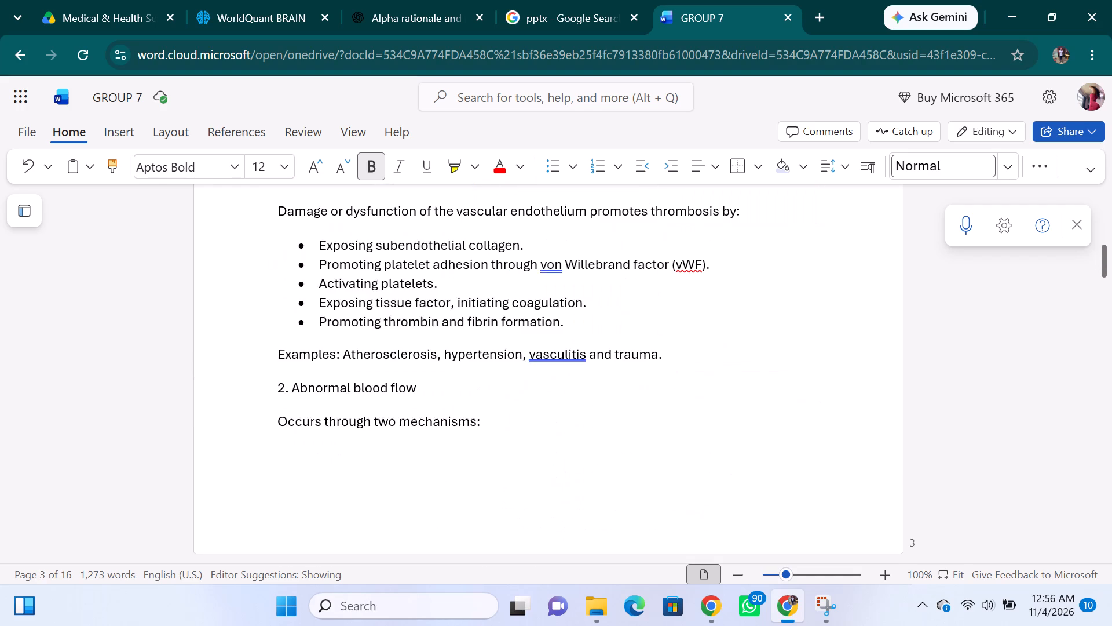
# Review the rest of the document, from the abnormal blood flow part of section b to the end of section h.
pyautogui.scroll(-7, 537, 394)
pyautogui.scroll(-2, 462, 417)
pyautogui.scroll(-6, 525, 396)
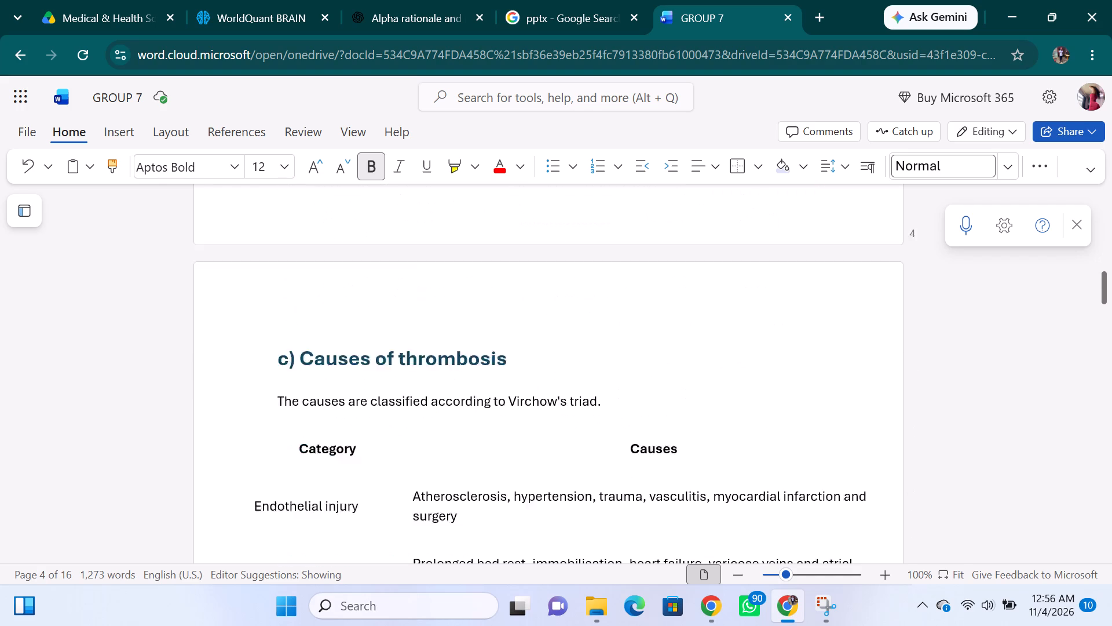
pyautogui.scroll(-17, 475, 407)
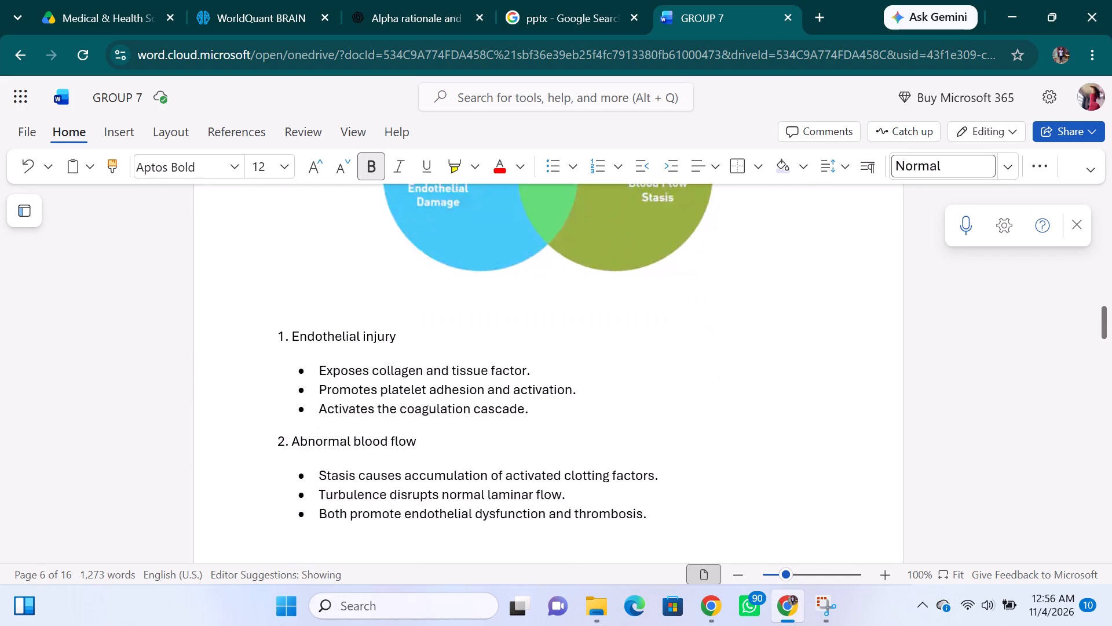
pyautogui.scroll(-13, 477, 403)
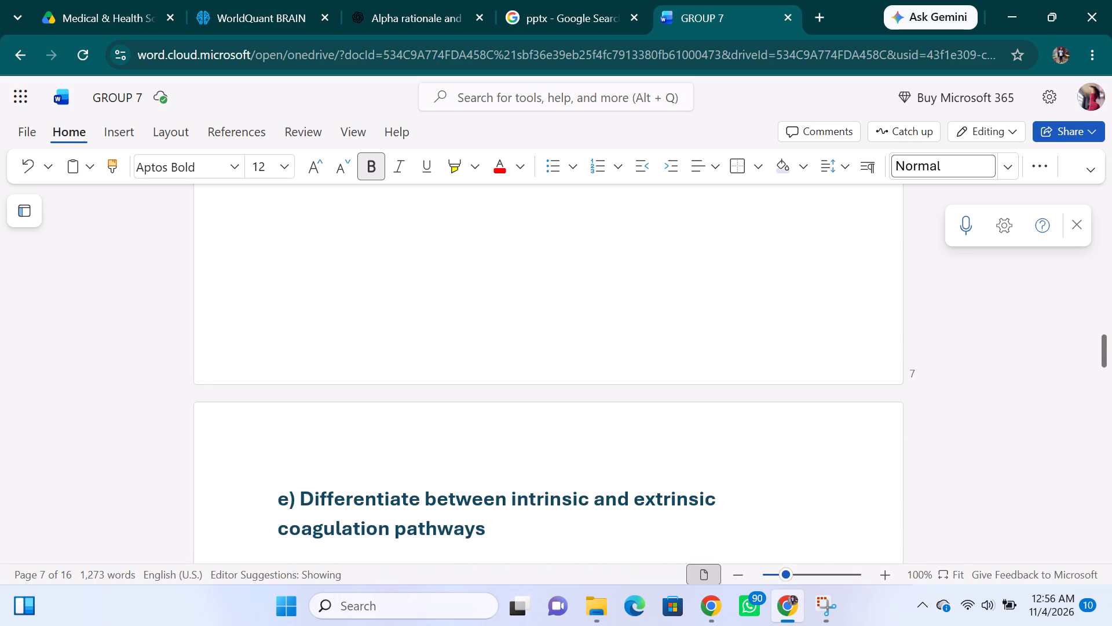
pyautogui.scroll(-17, 460, 403)
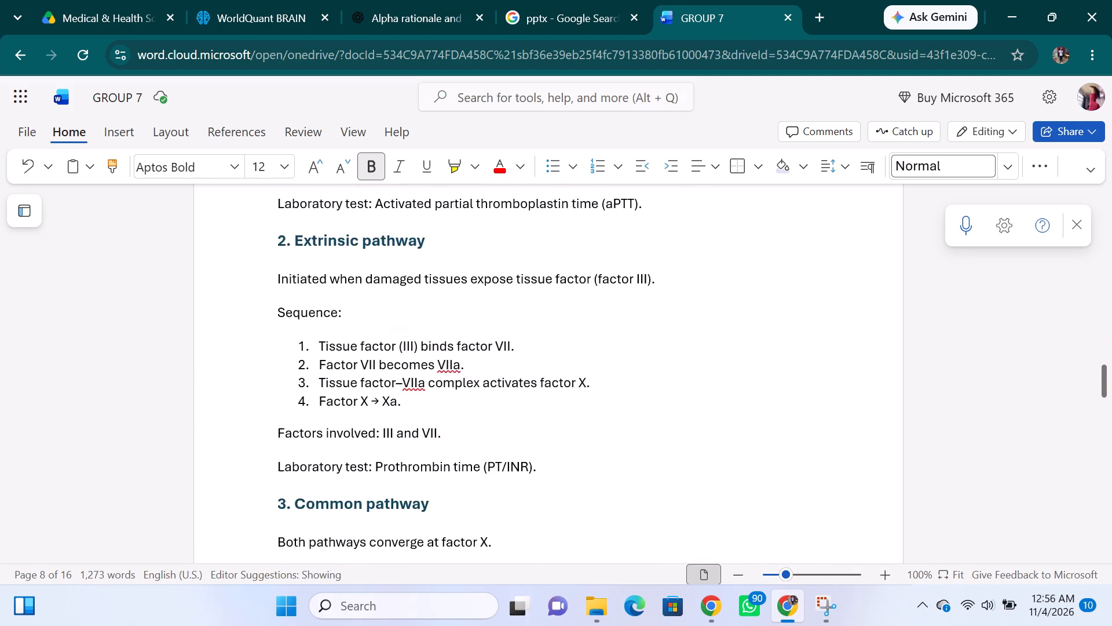
pyautogui.scroll(-20, 460, 403)
pyautogui.scroll(-3, 460, 403)
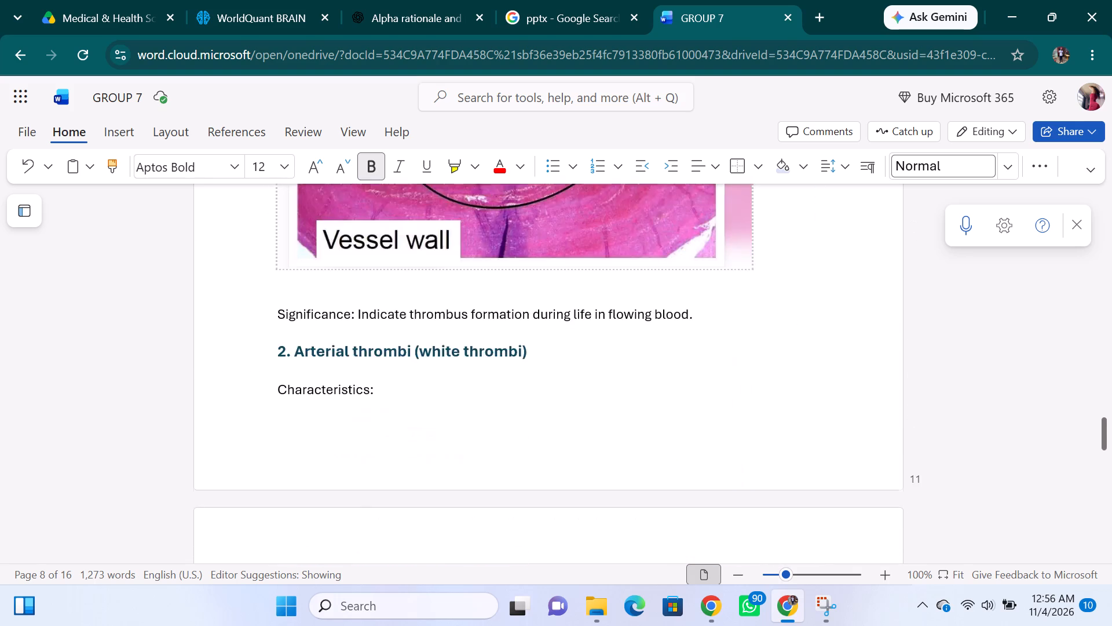
pyautogui.scroll(-20, 462, 403)
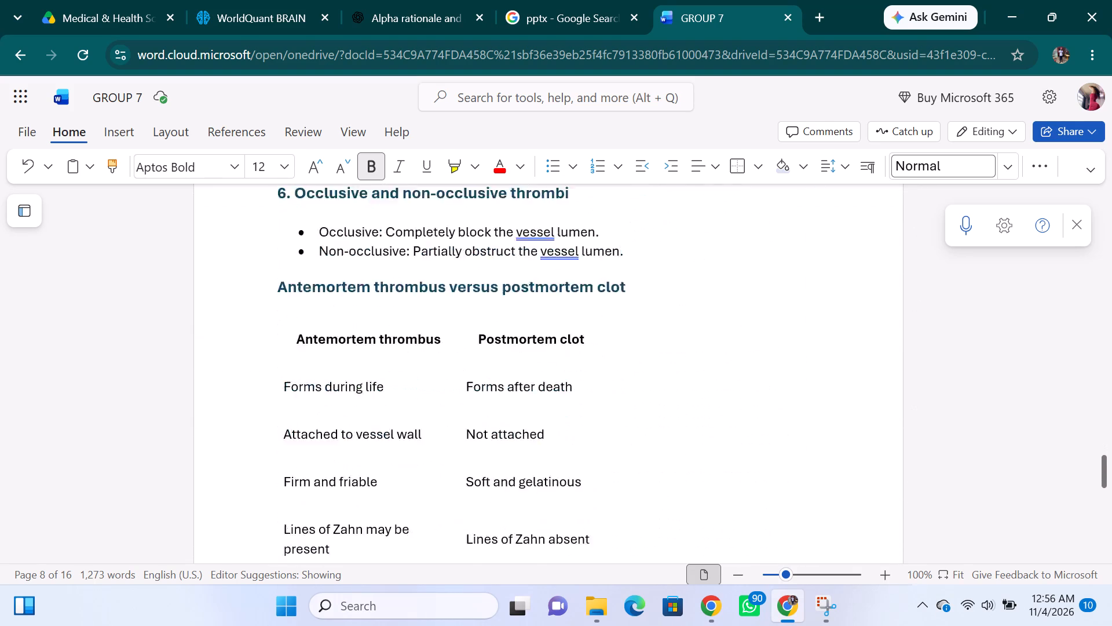
pyautogui.scroll(-7, 462, 403)
pyautogui.scroll(-17, 464, 402)
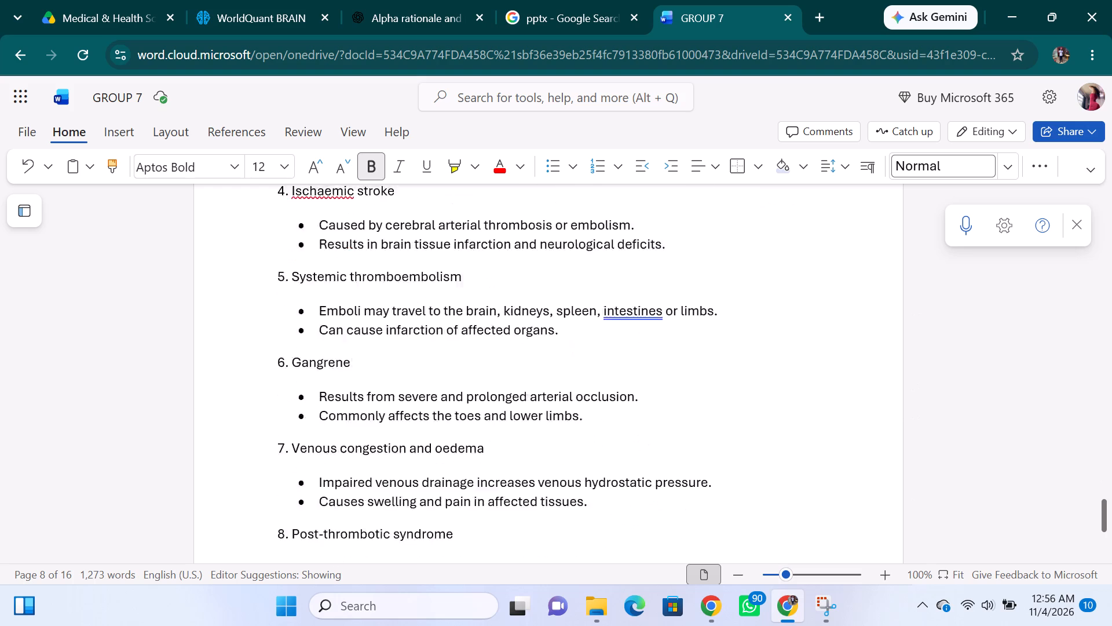
pyautogui.scroll(-13, 467, 403)
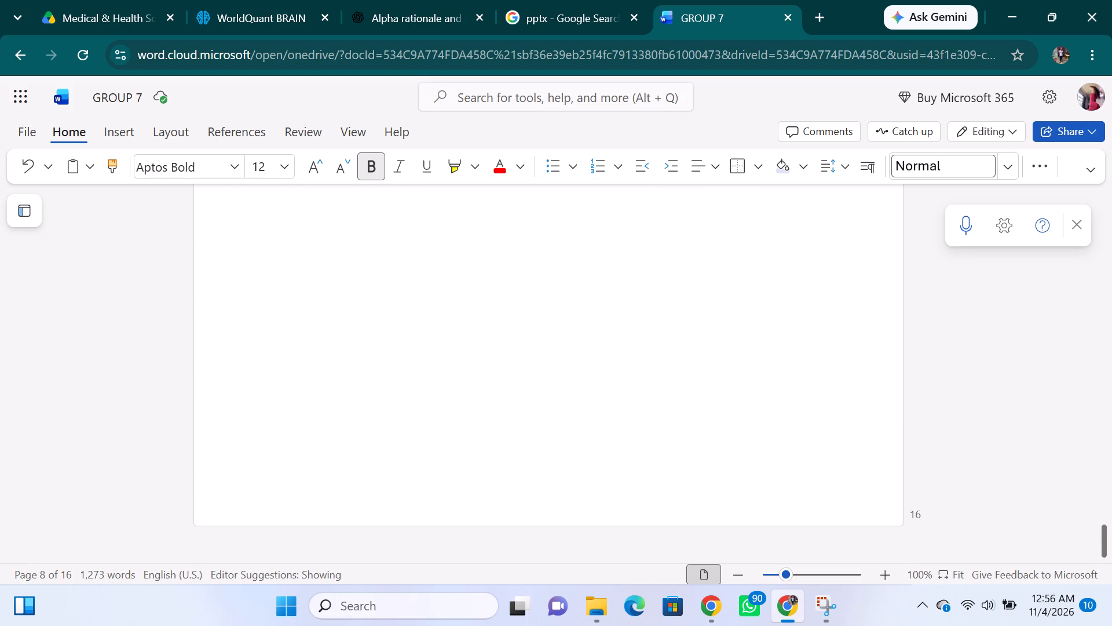
# Add two line breaks after the closing sentence under 11. Death at the end of section h.
pyautogui.scroll(5, 468, 405)
pyautogui.click(436, 385)
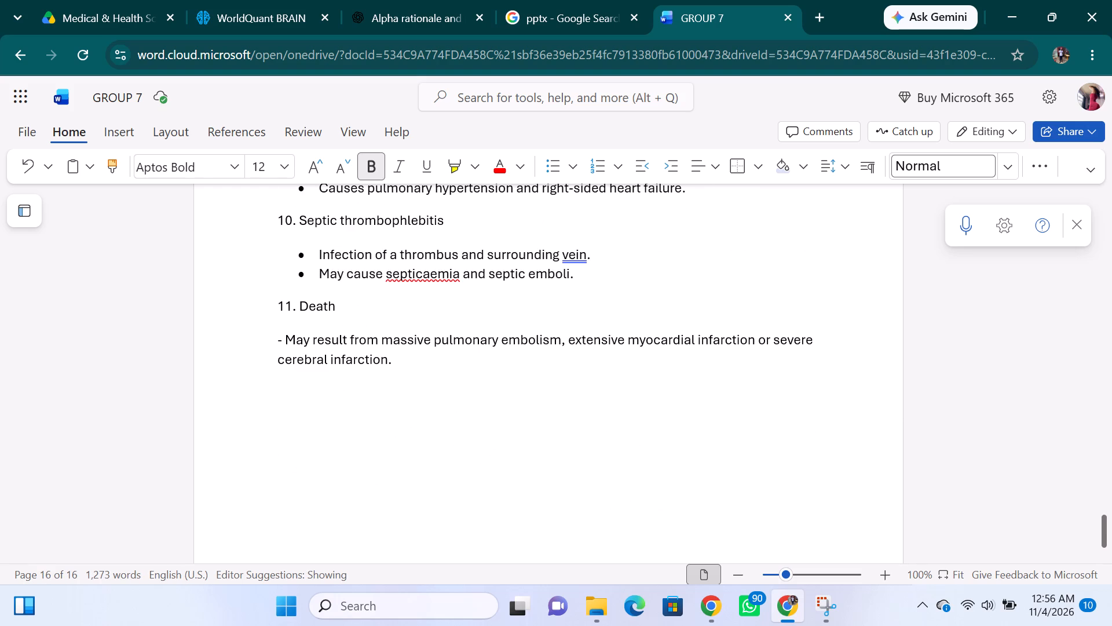
pyautogui.click(407, 362)
pyautogui.press('Return')
pyautogui.press('Return')
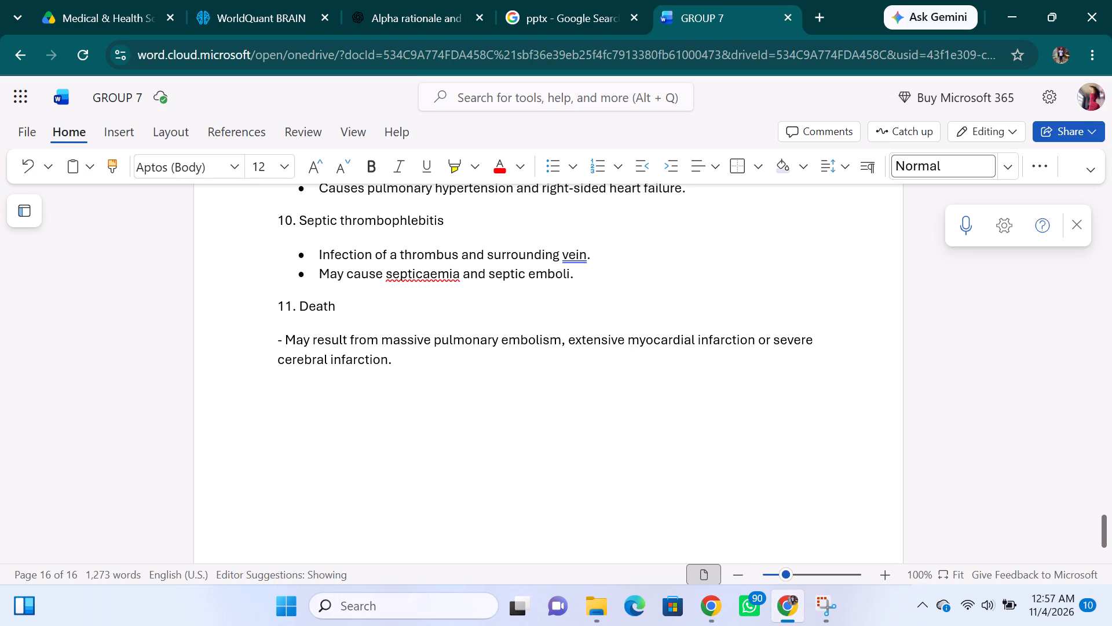
pyautogui.hotkey('ctrl', 'v')
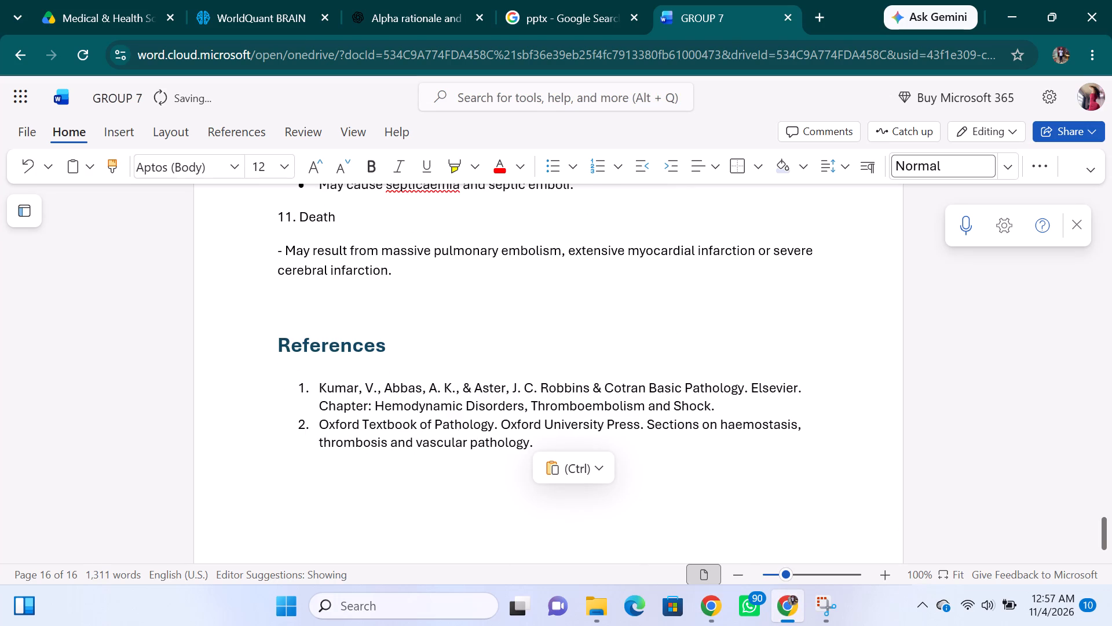
pyautogui.click(679, 475)
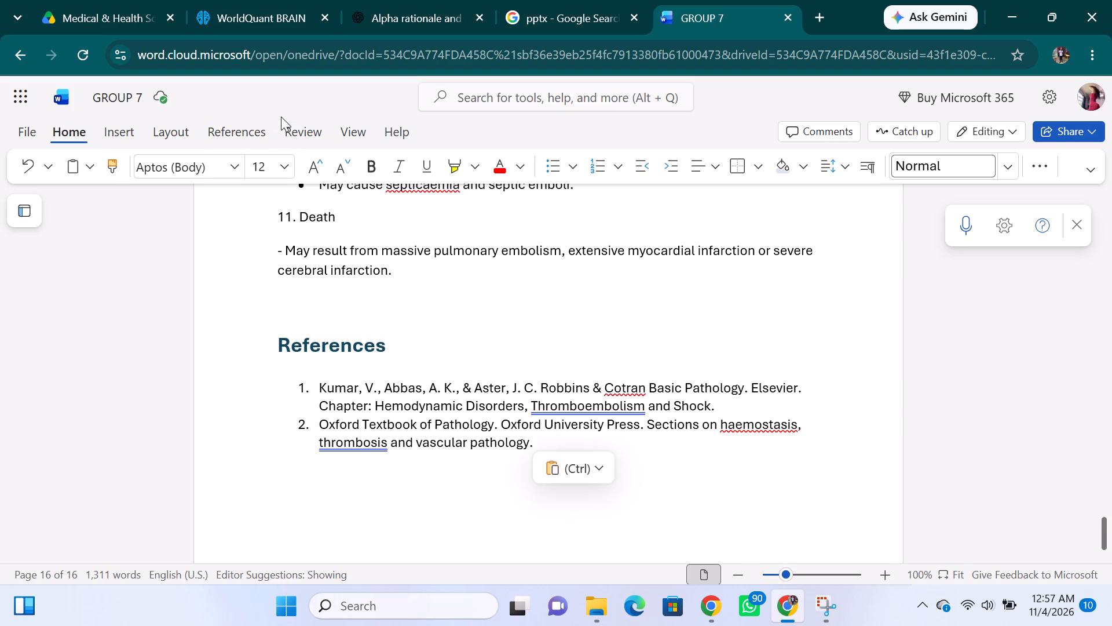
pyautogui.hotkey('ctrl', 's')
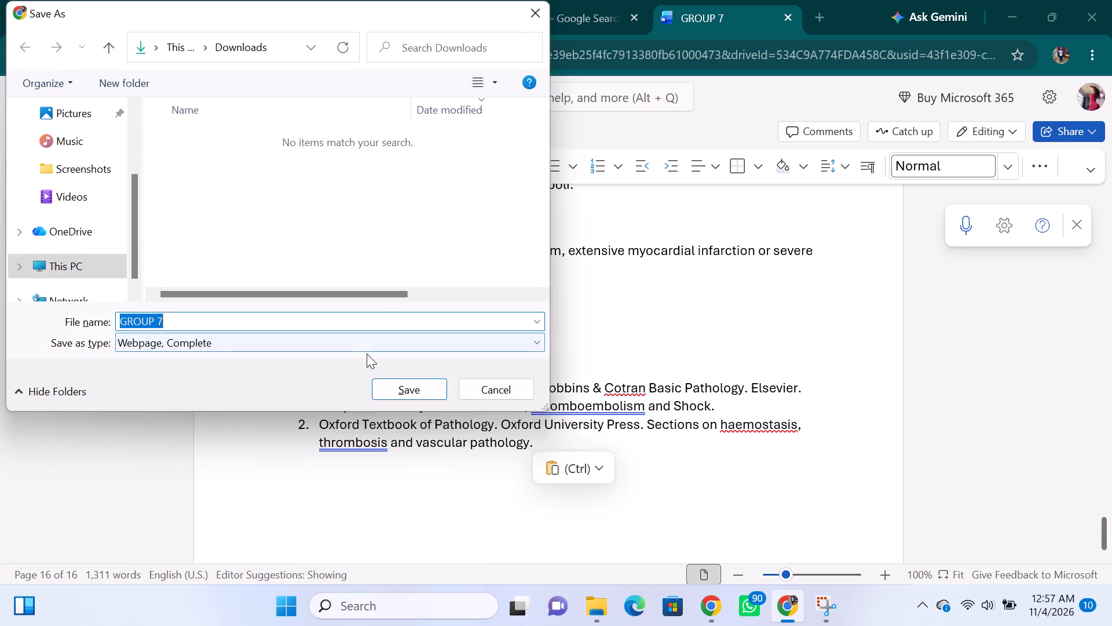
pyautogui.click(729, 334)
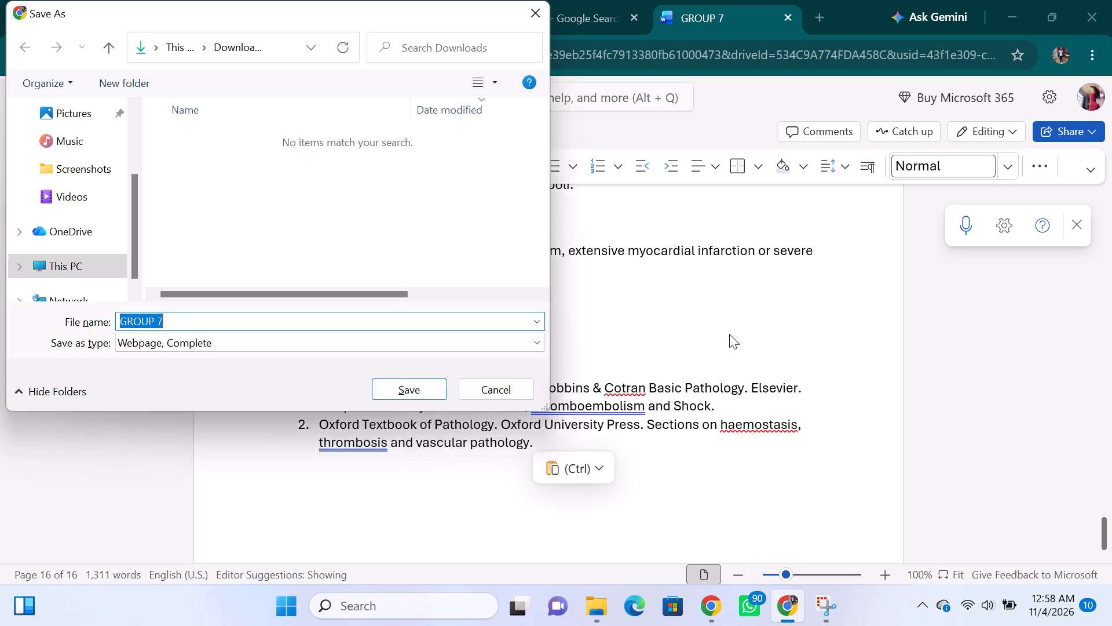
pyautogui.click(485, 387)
# Look back through the whole document, from the References section up to the members list on page 1.
pyautogui.scroll(5, 512, 355)
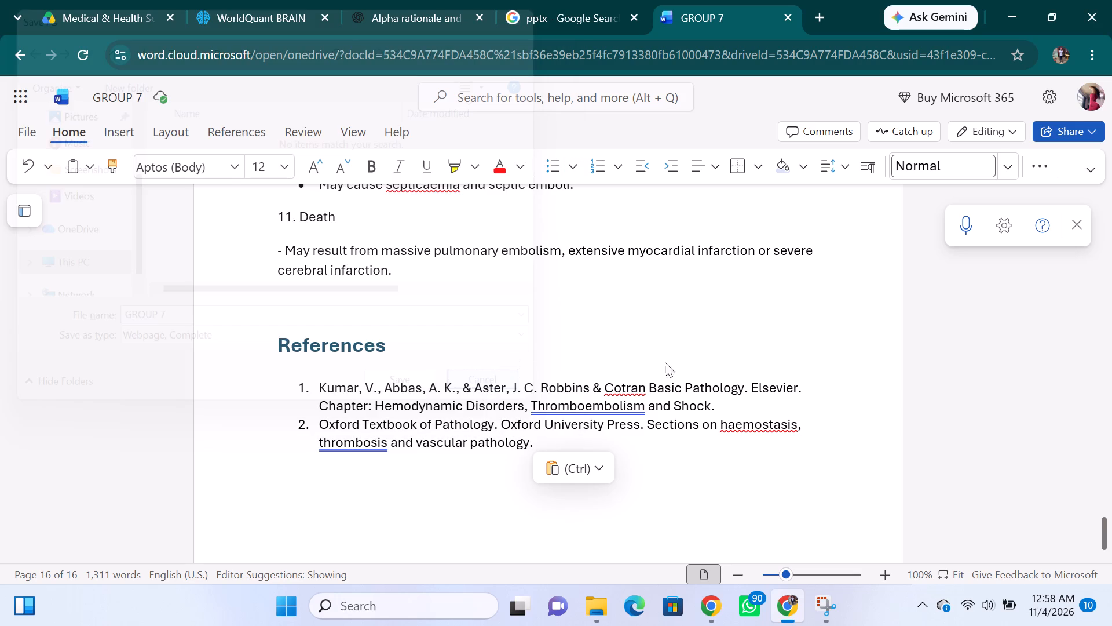
pyautogui.click(670, 336)
pyautogui.scroll(2, 737, 318)
pyautogui.scroll(-2, 617, 361)
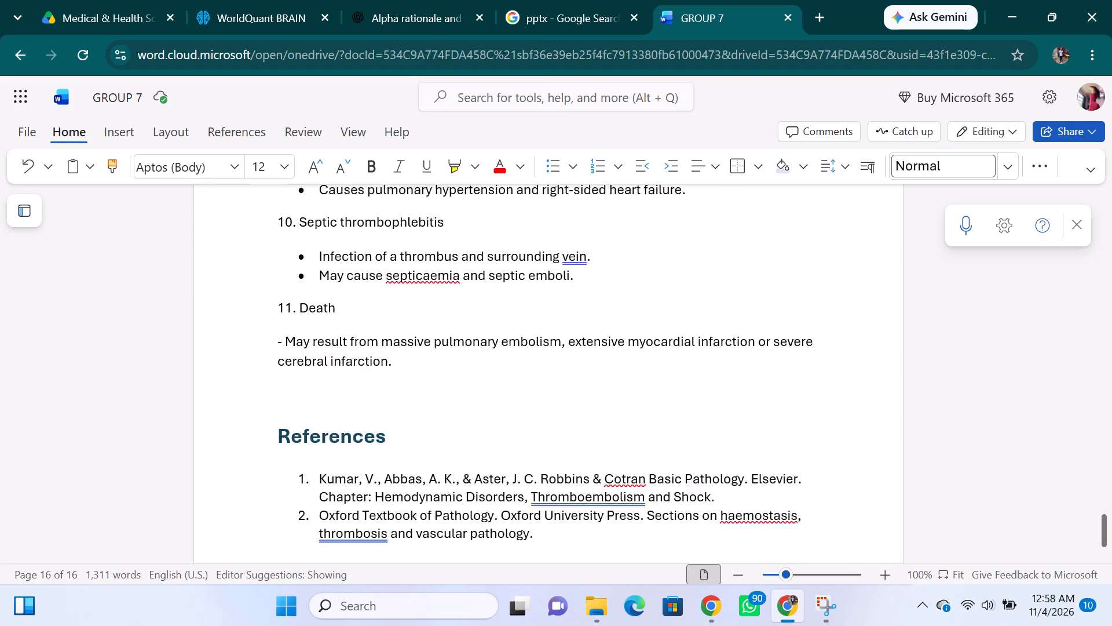
pyautogui.scroll(16, 629, 354)
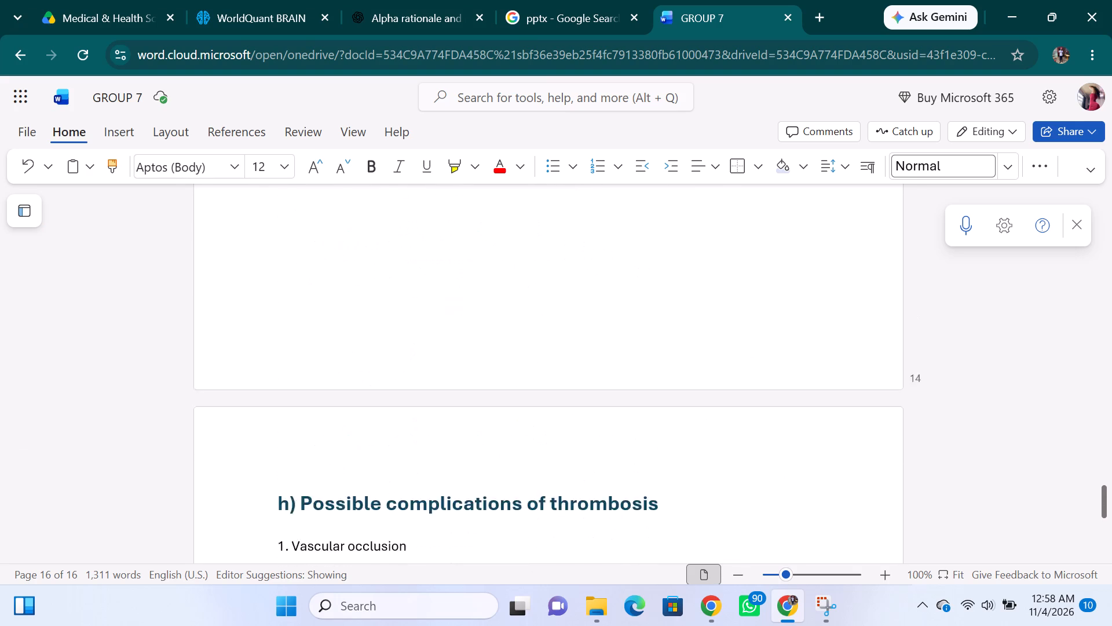
pyautogui.scroll(3, 628, 346)
pyautogui.scroll(19, 628, 346)
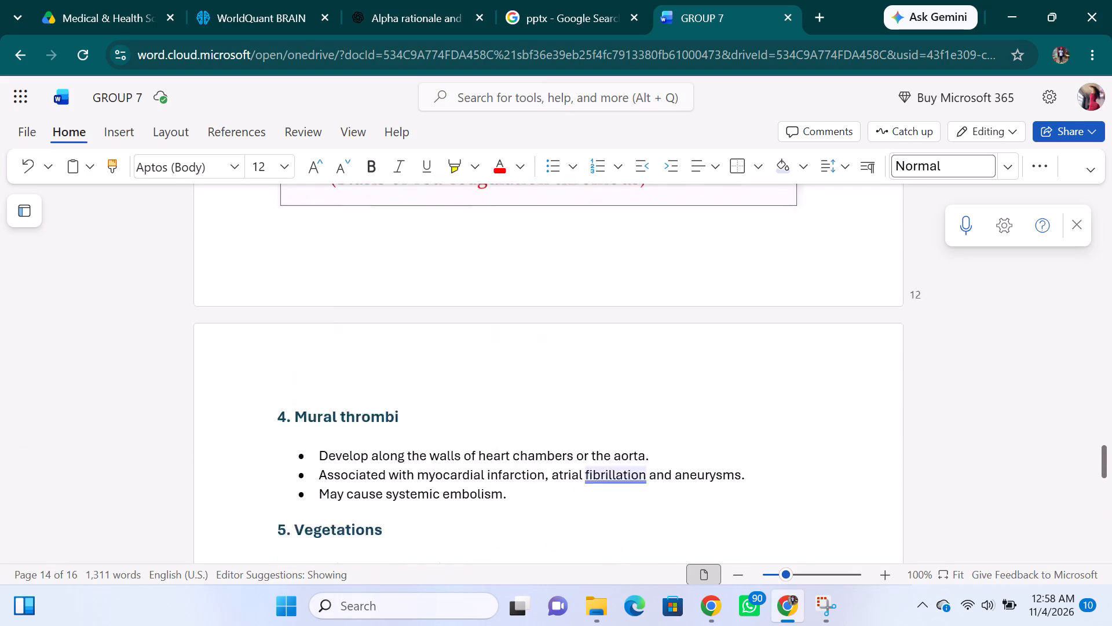
pyautogui.scroll(20, 631, 346)
pyautogui.scroll(6, 631, 346)
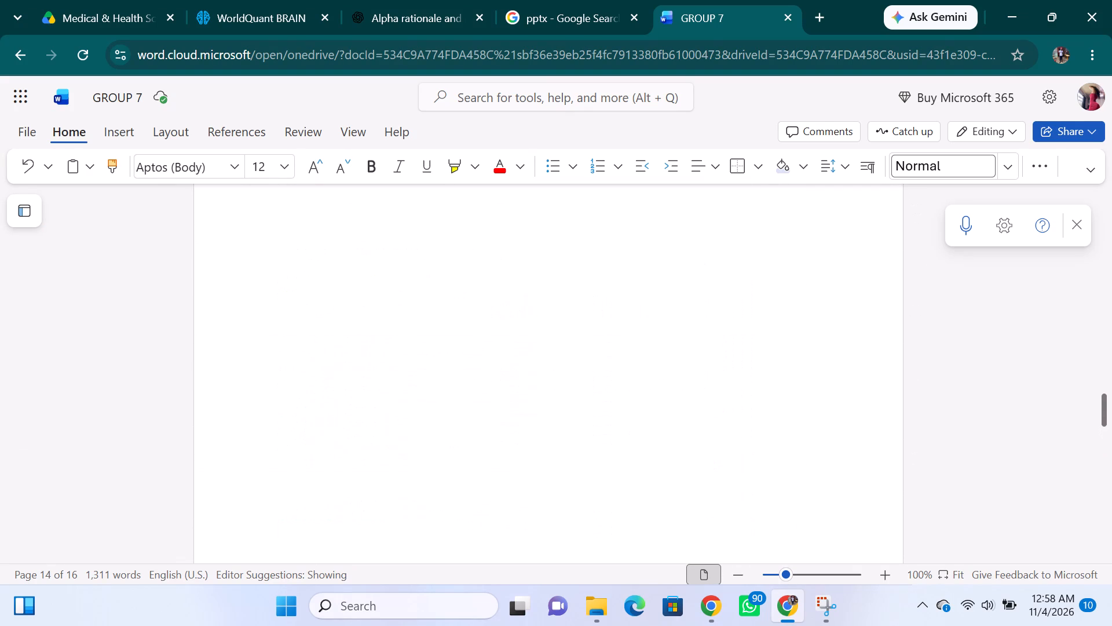
pyautogui.scroll(20, 631, 346)
pyautogui.scroll(3, 631, 346)
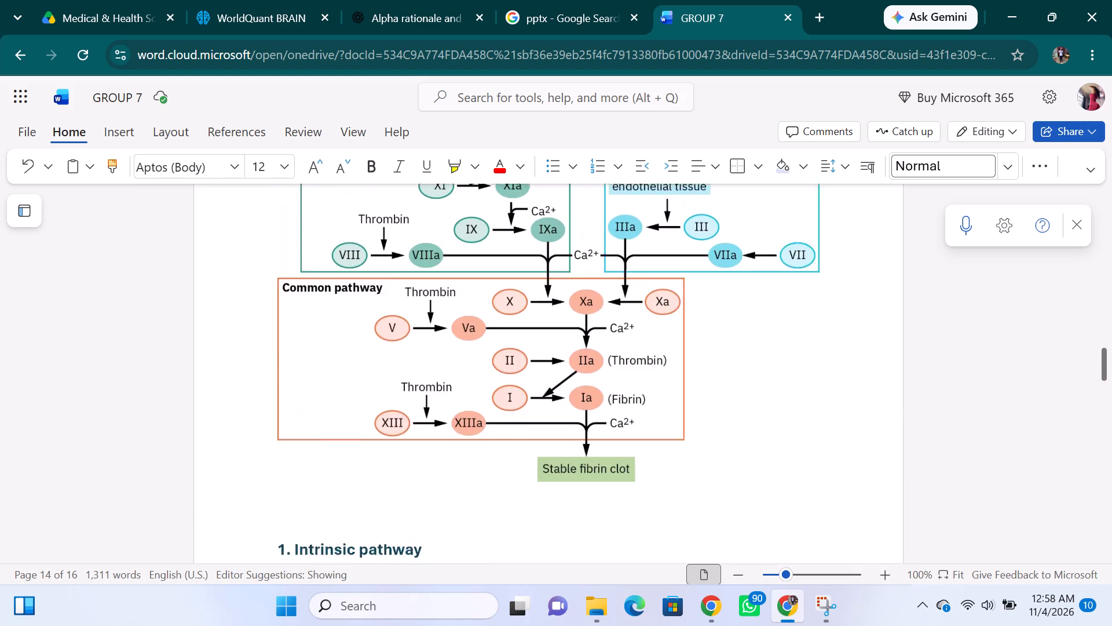
pyautogui.scroll(20, 631, 346)
pyautogui.scroll(5, 631, 346)
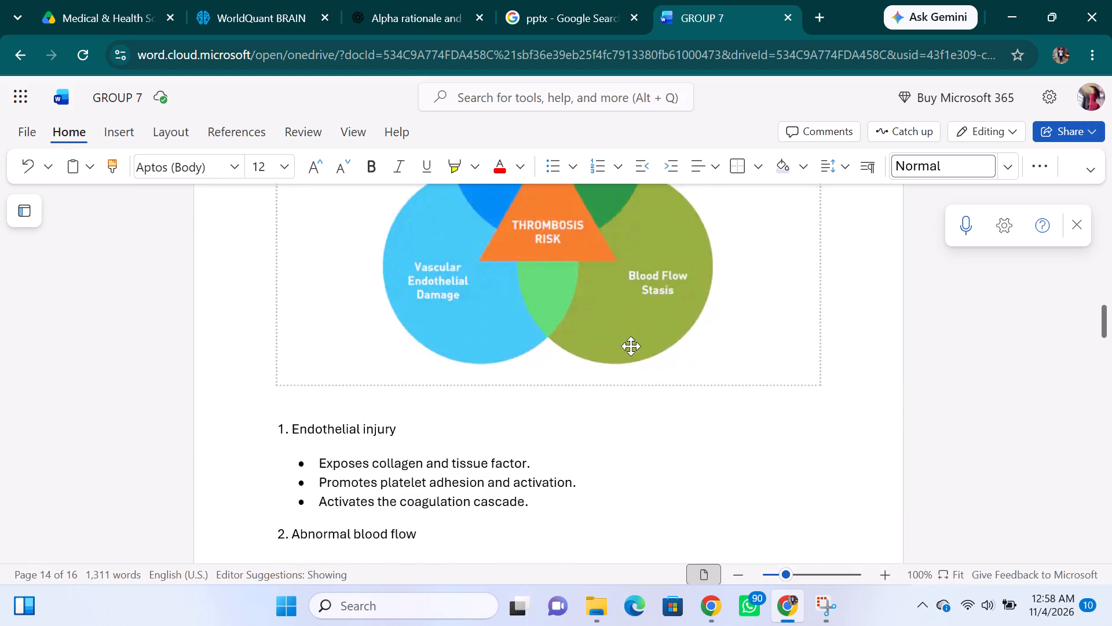
pyautogui.scroll(20, 631, 346)
pyautogui.scroll(5, 631, 346)
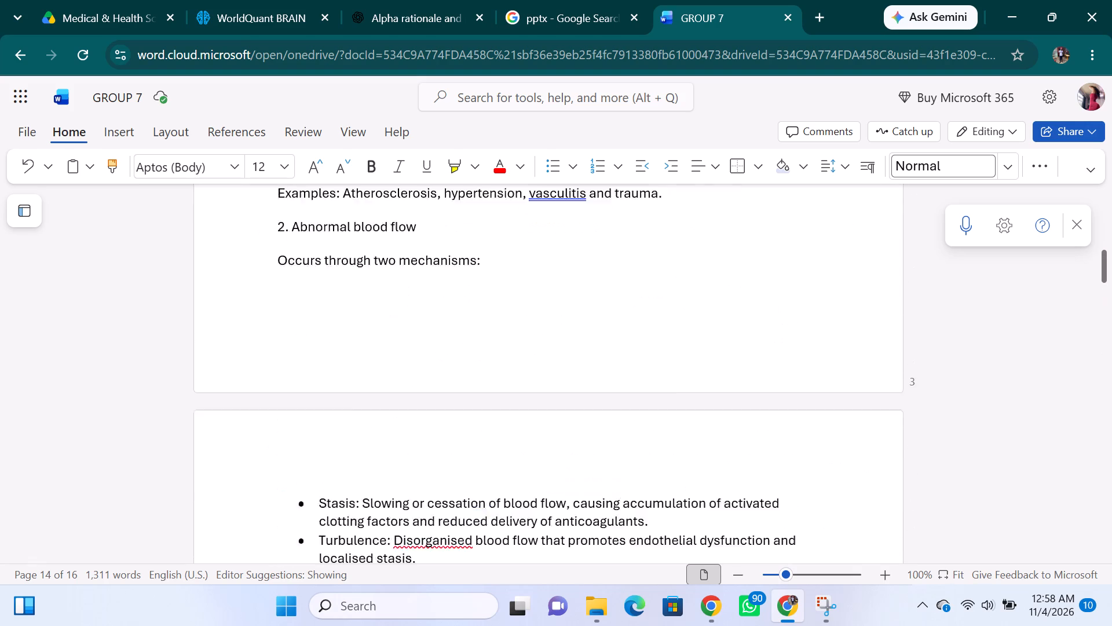
pyautogui.scroll(20, 631, 346)
pyautogui.scroll(5, 631, 346)
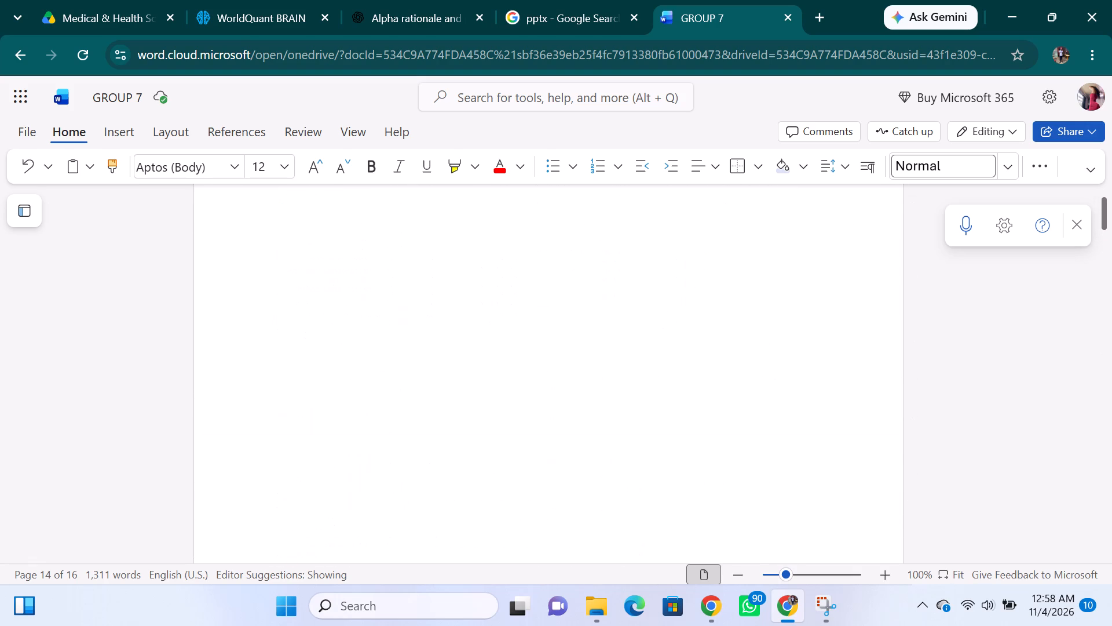
pyautogui.scroll(9, 631, 346)
# Set the font size of the HEMOSTASIS AND THROMBOSIS title on page 2 to 16.
pyautogui.scroll(-2, 447, 388)
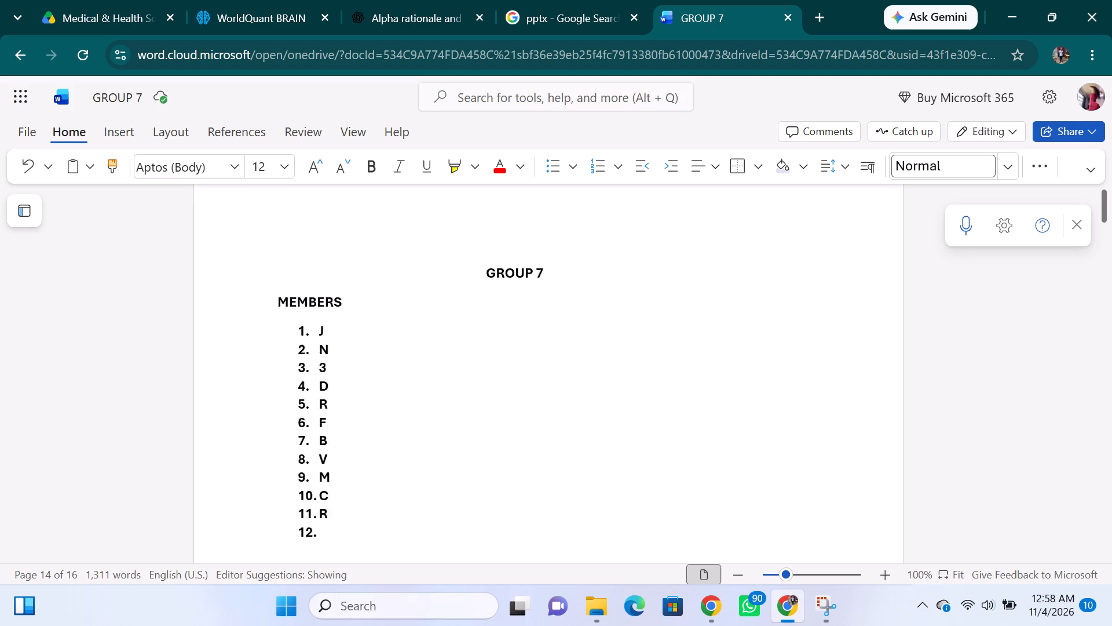
pyautogui.scroll(-8, 447, 390)
pyautogui.moveTo(442, 354); pyautogui.dragTo(672, 361)
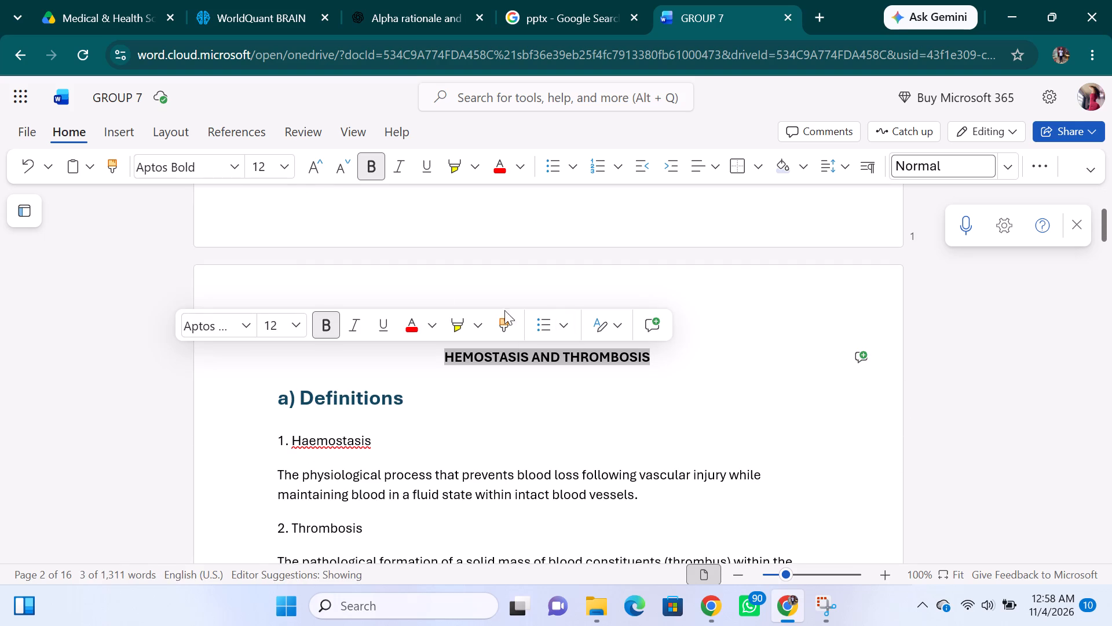
pyautogui.click(292, 326)
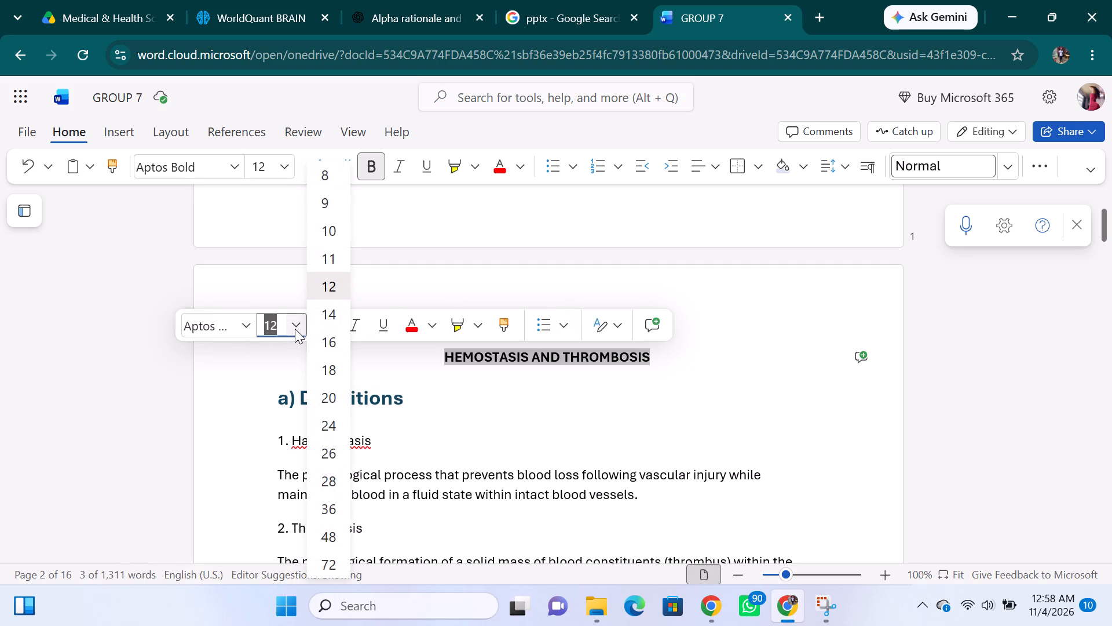
pyautogui.click(329, 342)
pyautogui.click(401, 335)
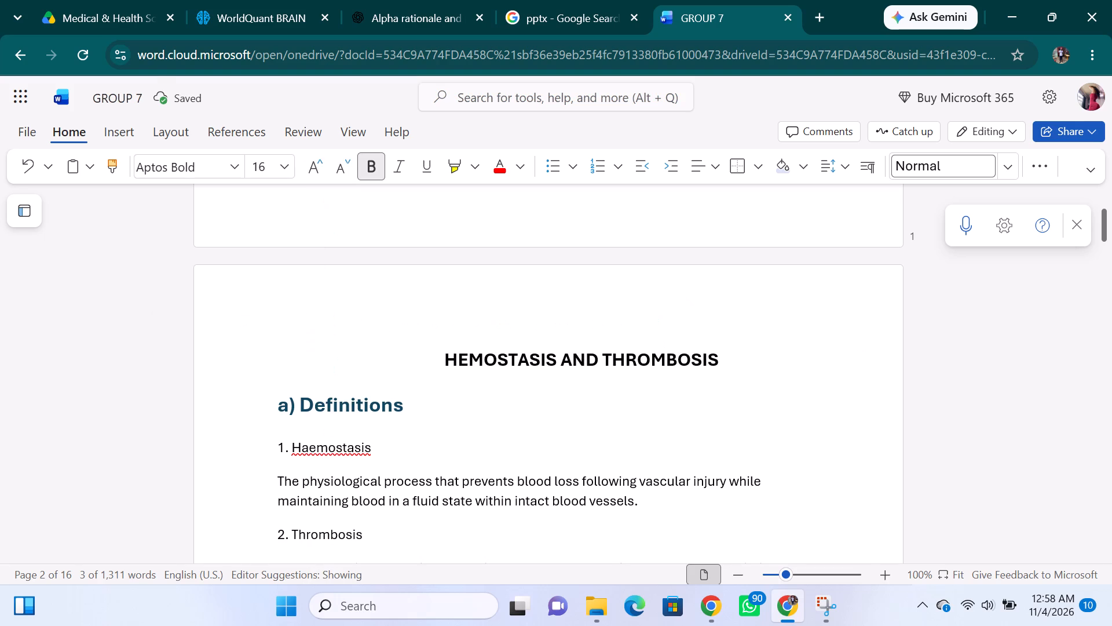
# Return to the GROUP 7 title and members list on page 1.
pyautogui.scroll(7, 307, 366)
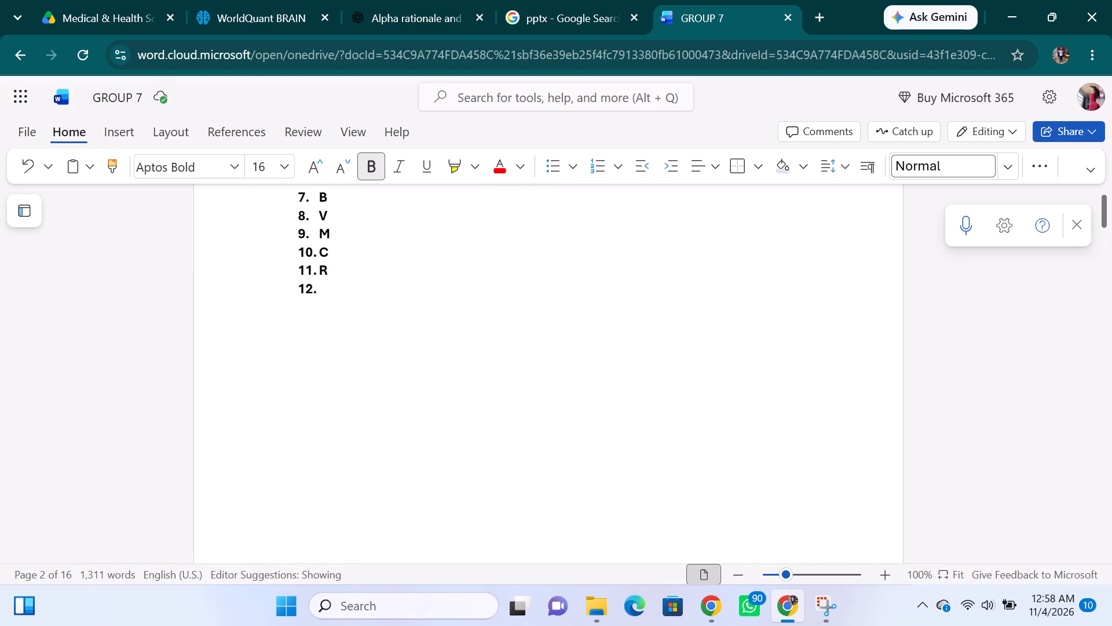
pyautogui.scroll(2, 316, 368)
pyautogui.scroll(1, 383, 314)
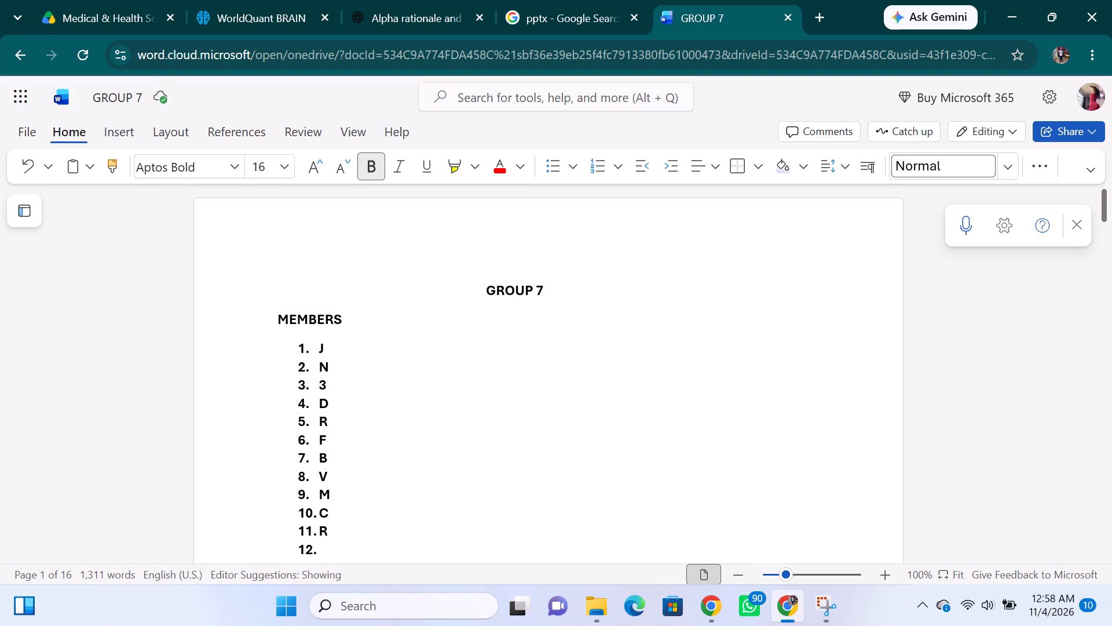
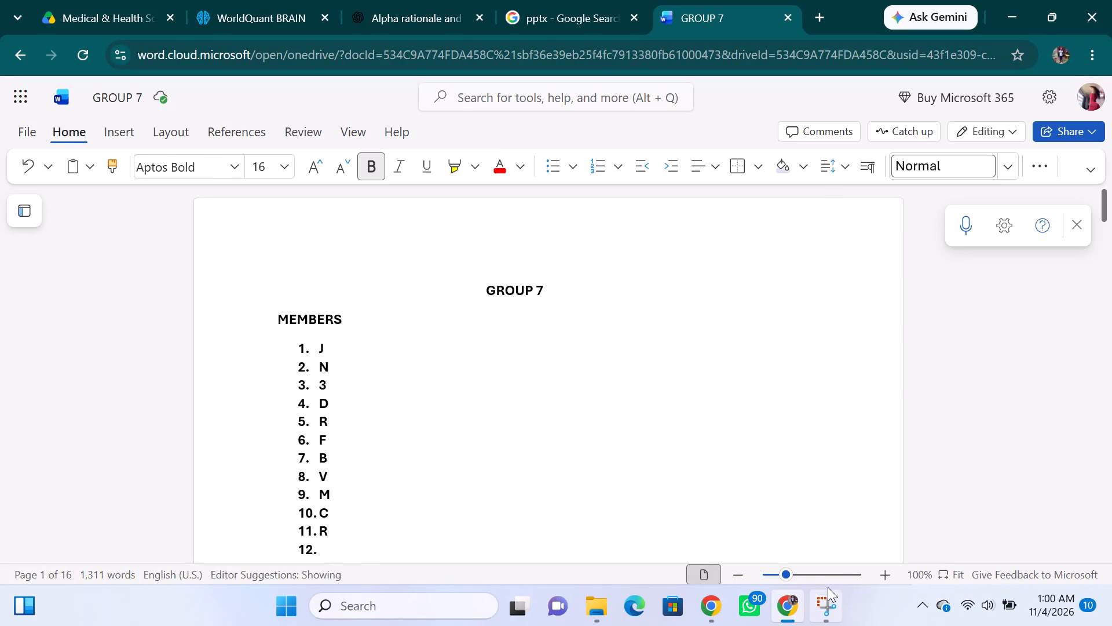
# Switch from the GROUP 7 document to WhatsApp.
pyautogui.click(749, 606)
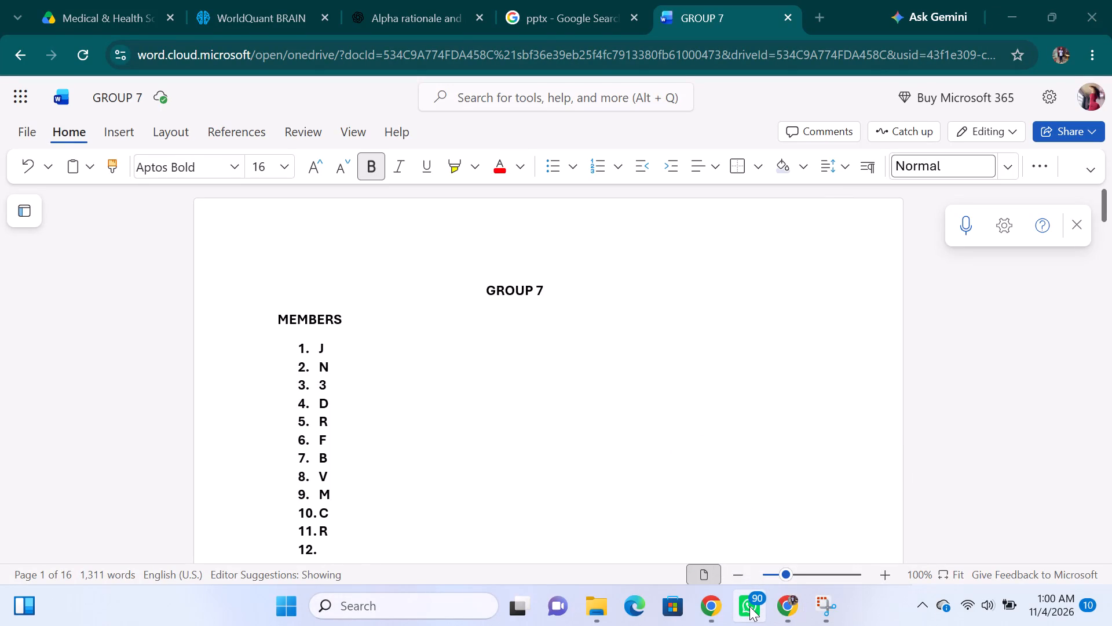
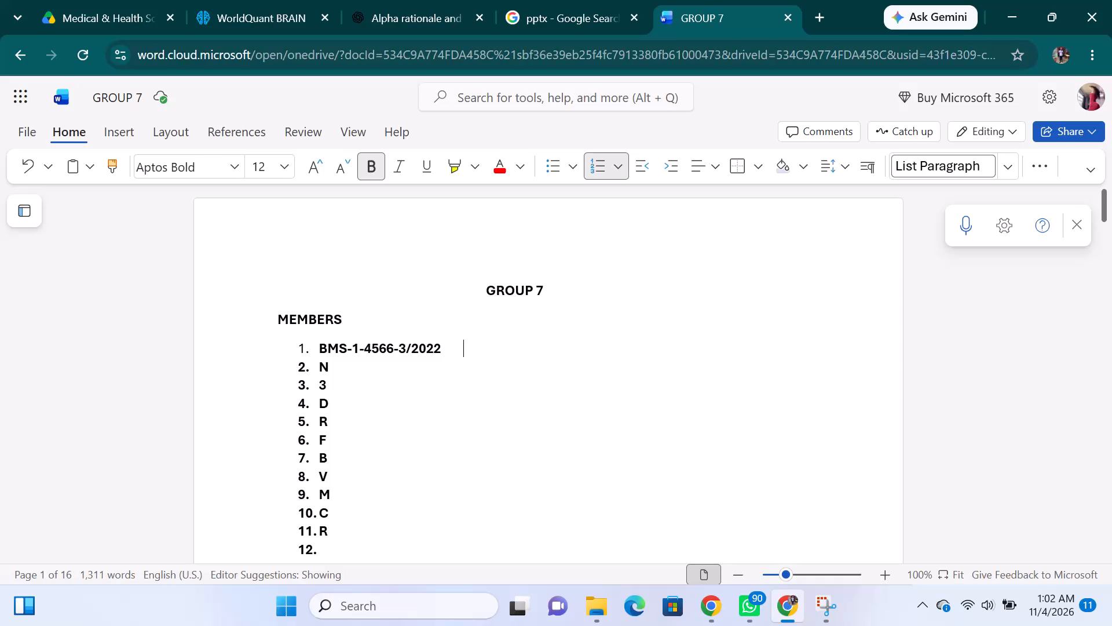
# Paste the copied member name after the registration number in item 1 of the MEMBERS list.
pyautogui.hotkey('ctrl', 'v')
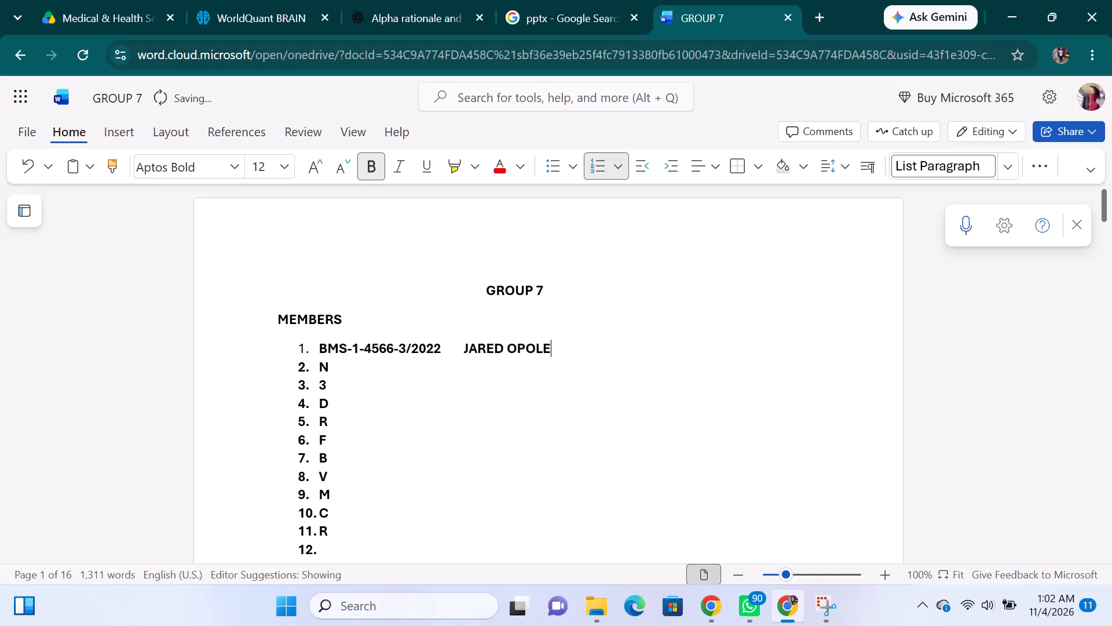
# Remove the placeholders N and 3 from the MEMBERS list, merging their two entries into a single empty item 2.
pyautogui.click(352, 366)
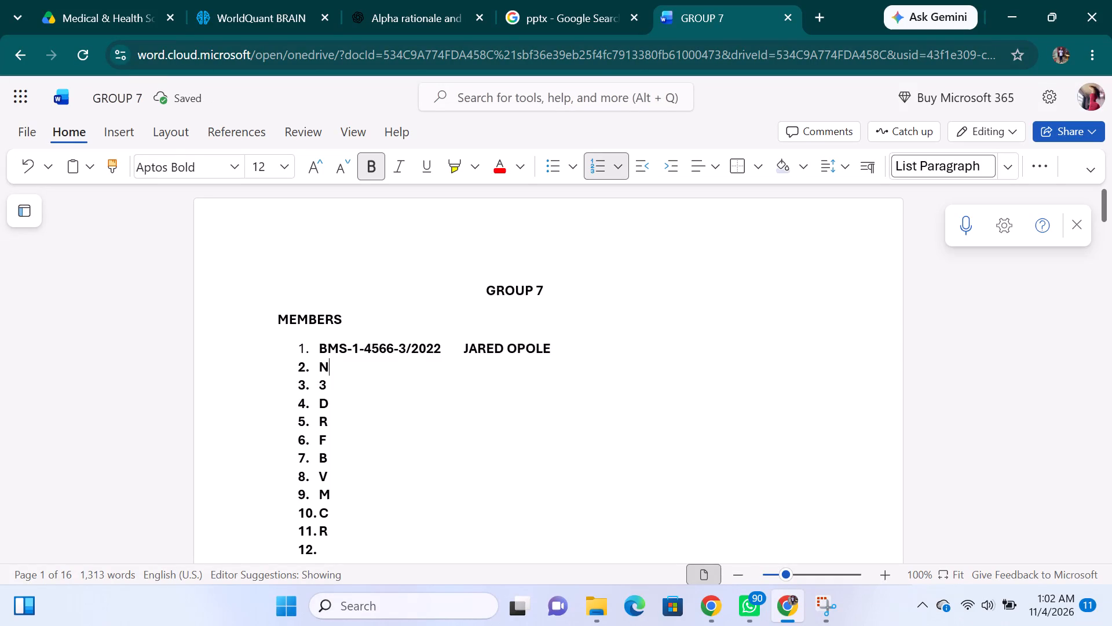
pyautogui.press('Delete')
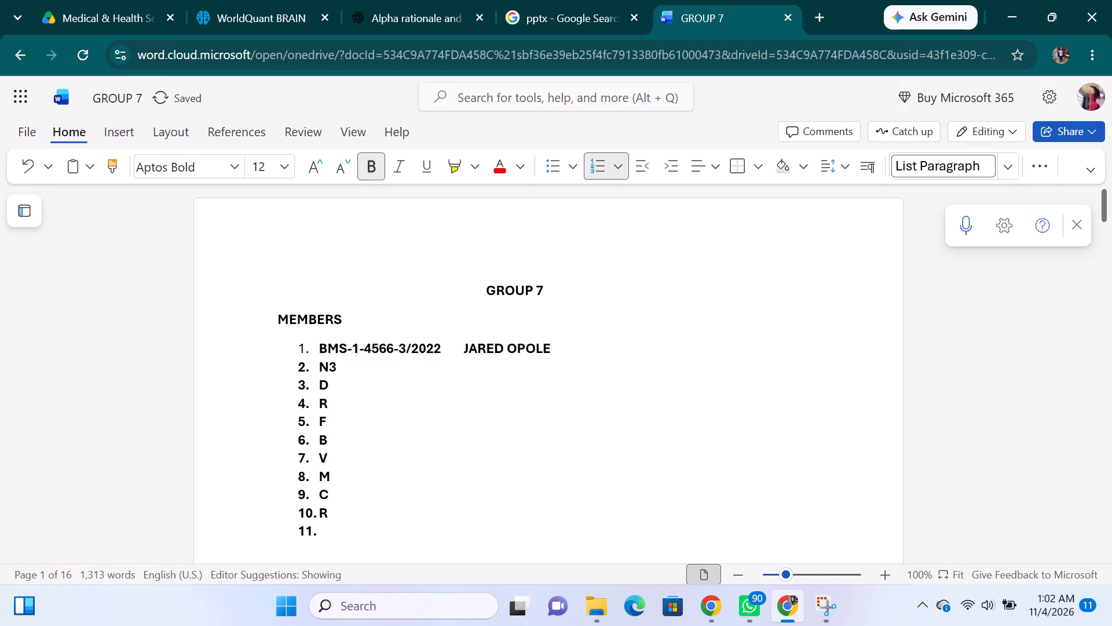
pyautogui.press('BackSpace')
pyautogui.press('Delete')
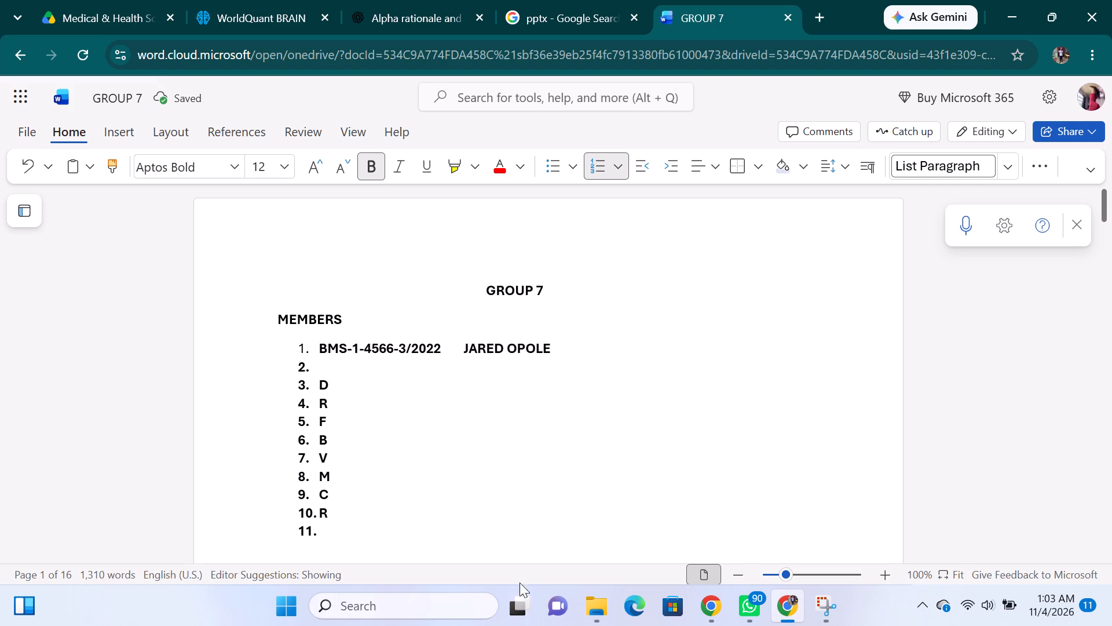
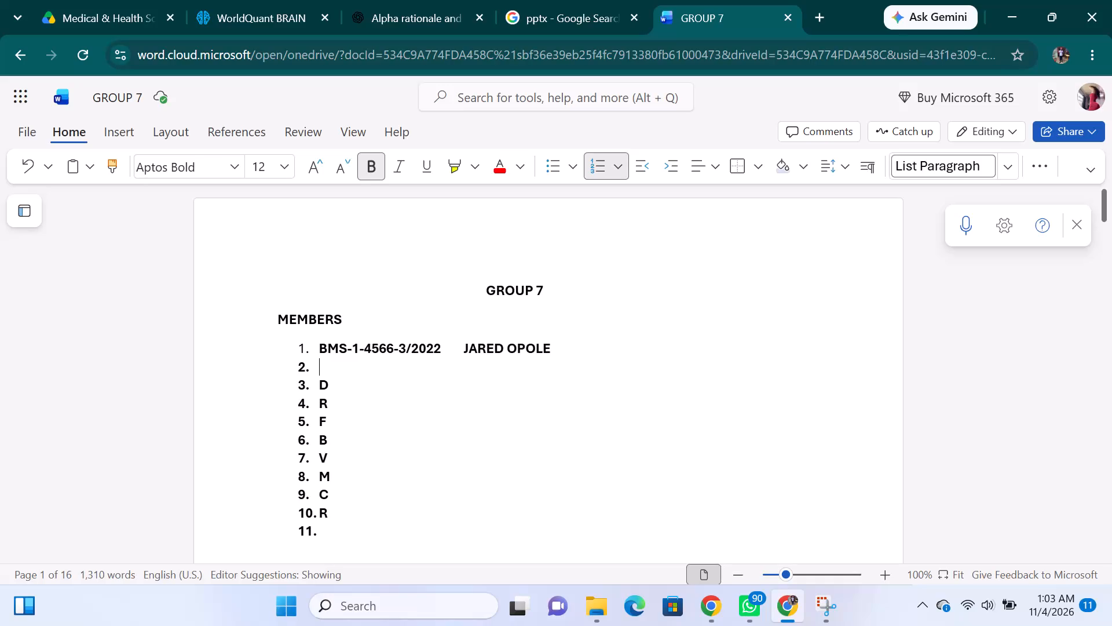
# Paste the second member's registration number and name into list item 2, spacing the name to align with the one above.
pyautogui.hotkey('ctrl', 'v')
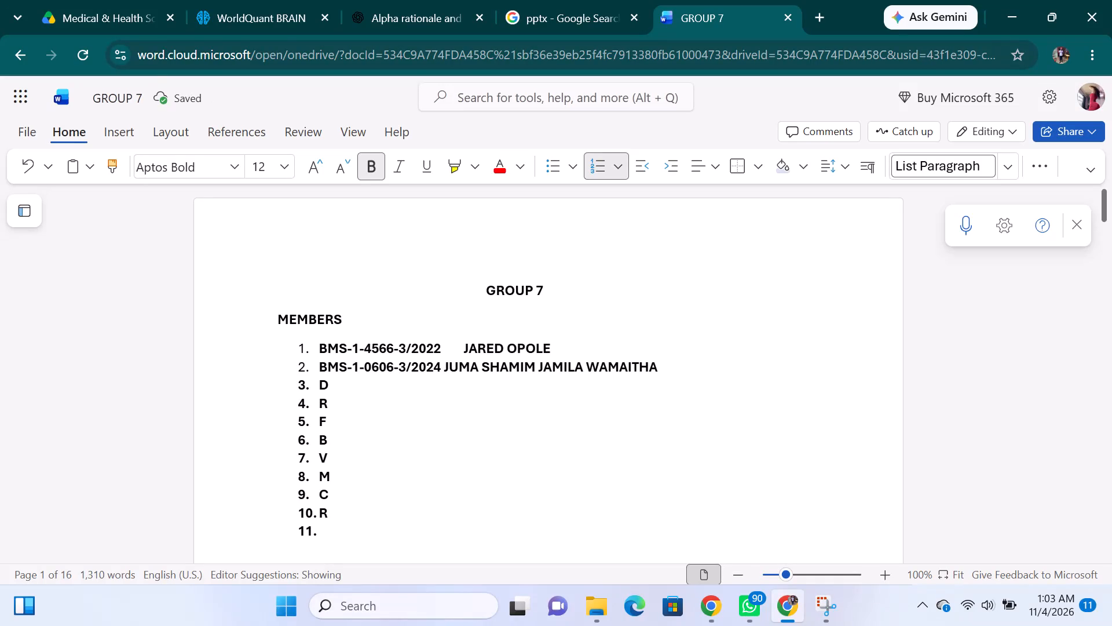
pyautogui.click(444, 363)
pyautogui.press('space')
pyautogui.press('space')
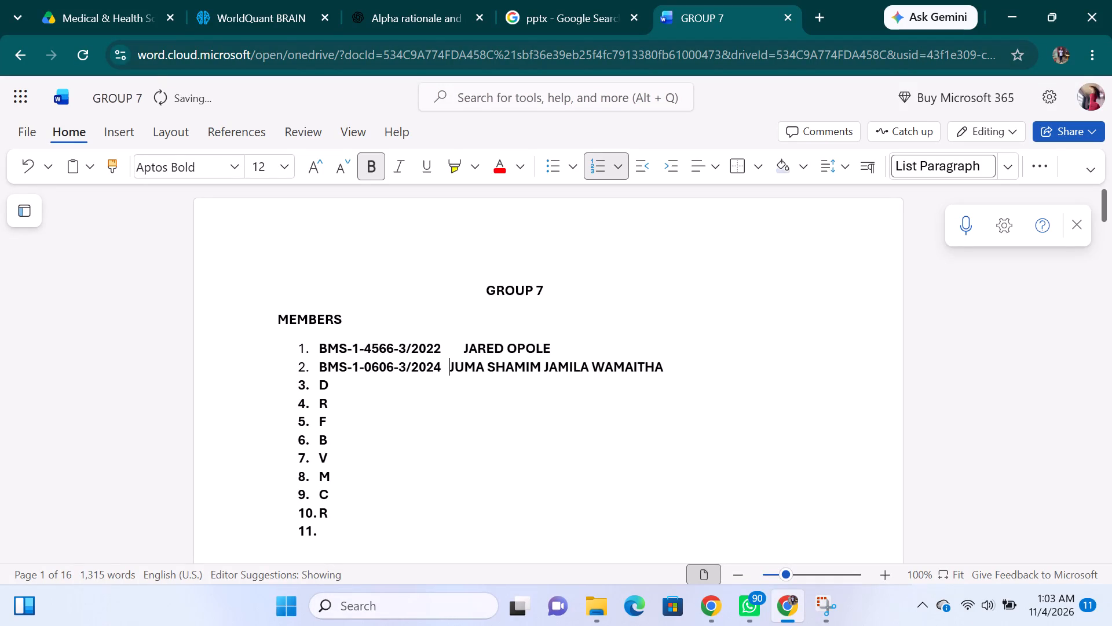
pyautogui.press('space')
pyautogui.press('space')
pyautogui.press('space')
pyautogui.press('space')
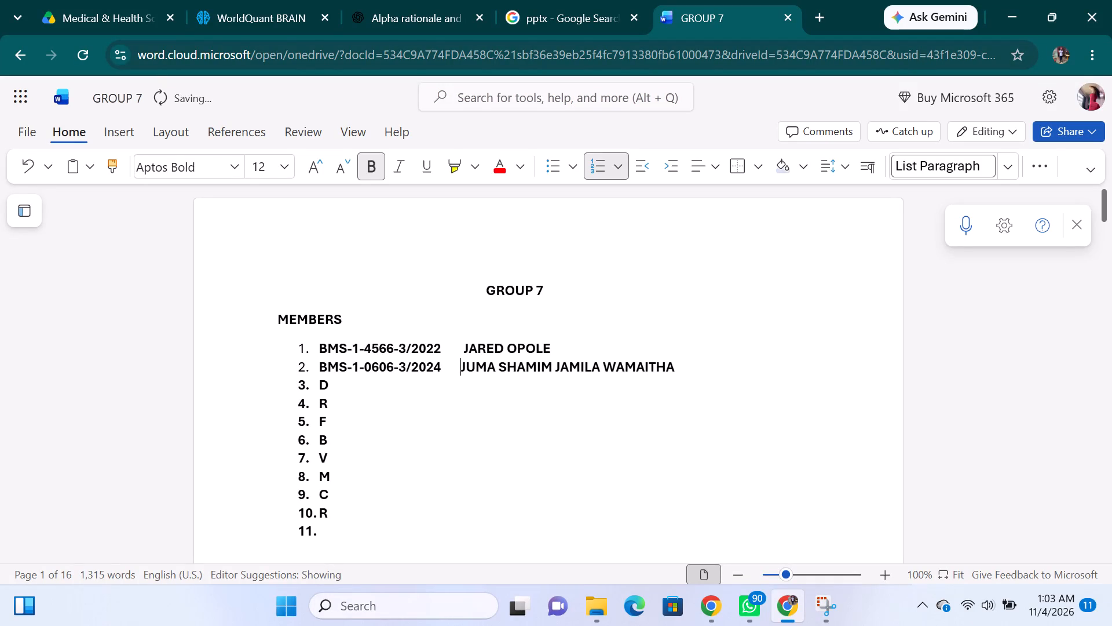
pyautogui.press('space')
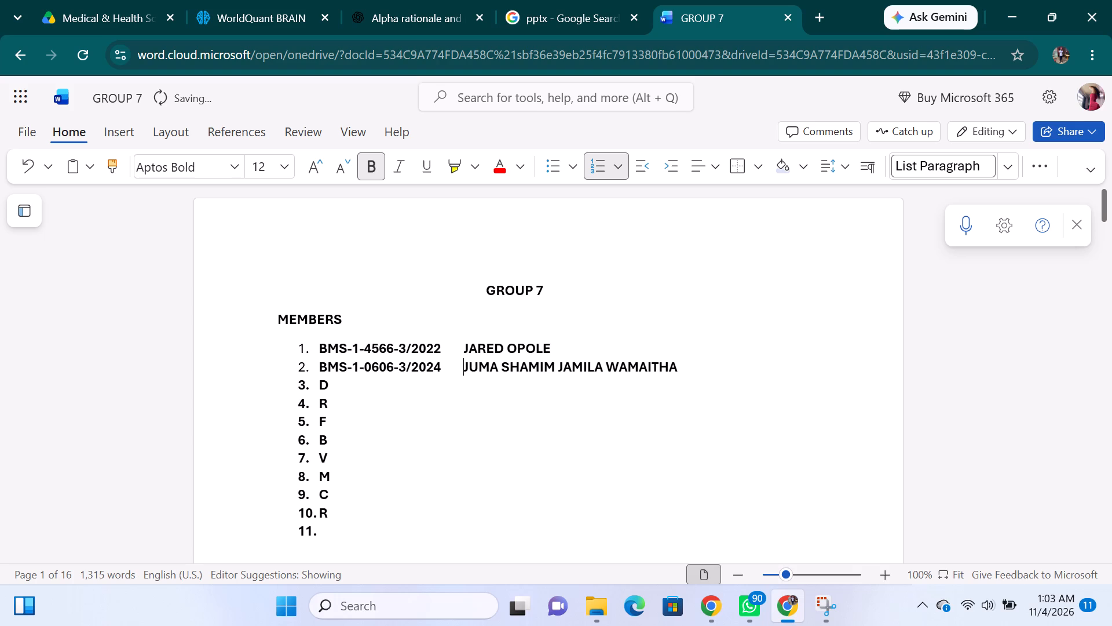
# Clear the placeholder letters D and R from the members list, leaving item 3 empty.
pyautogui.click(347, 385)
pyautogui.press('Delete')
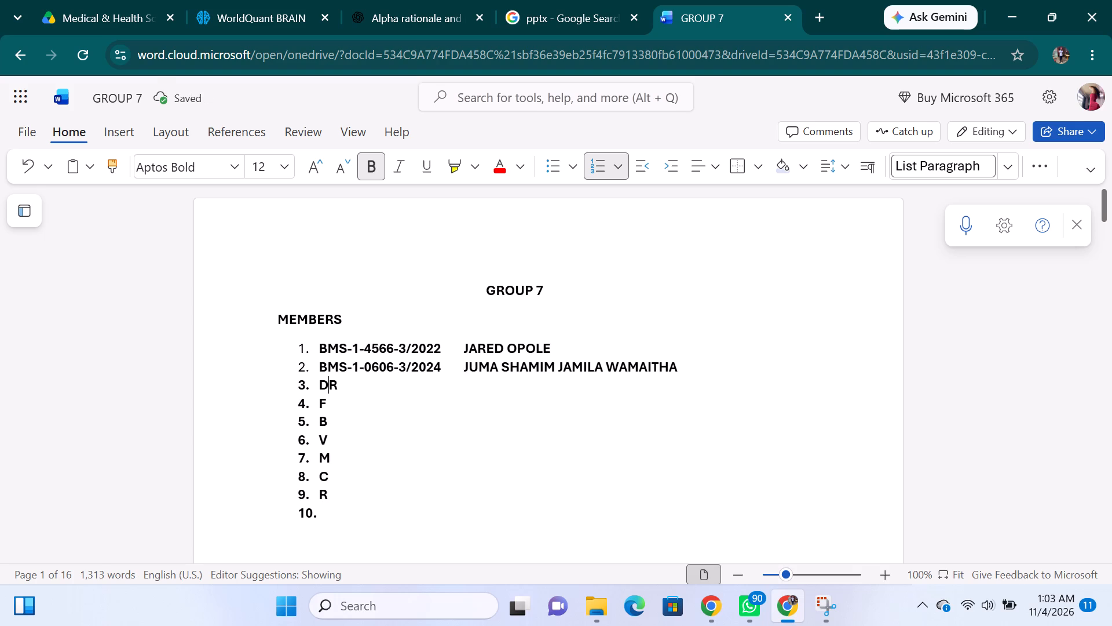
pyautogui.press('BackSpace')
pyautogui.press('Delete')
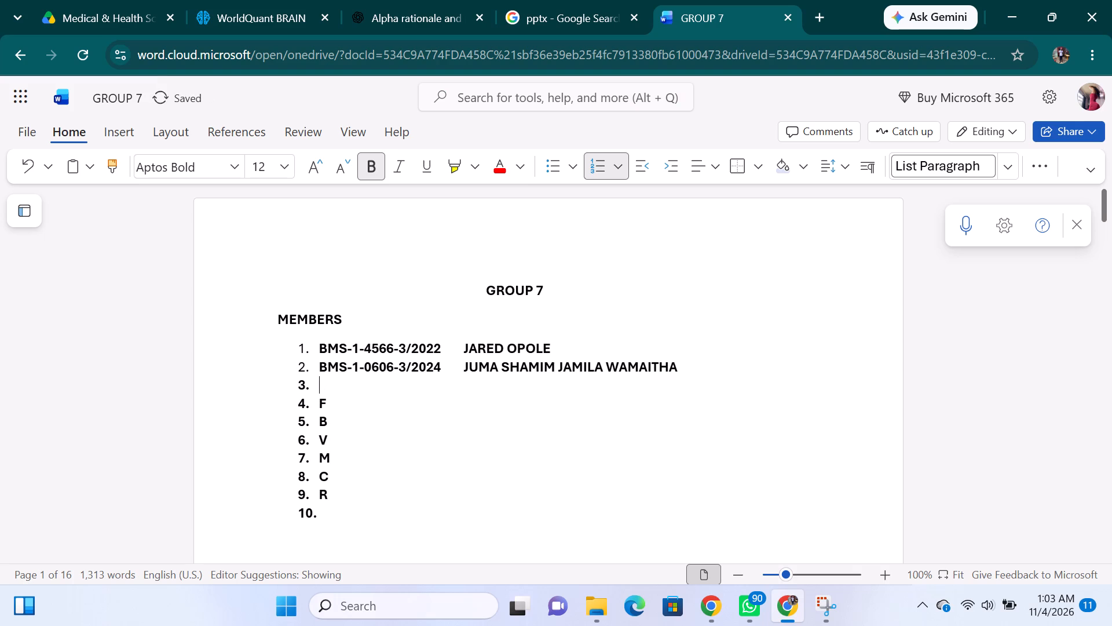
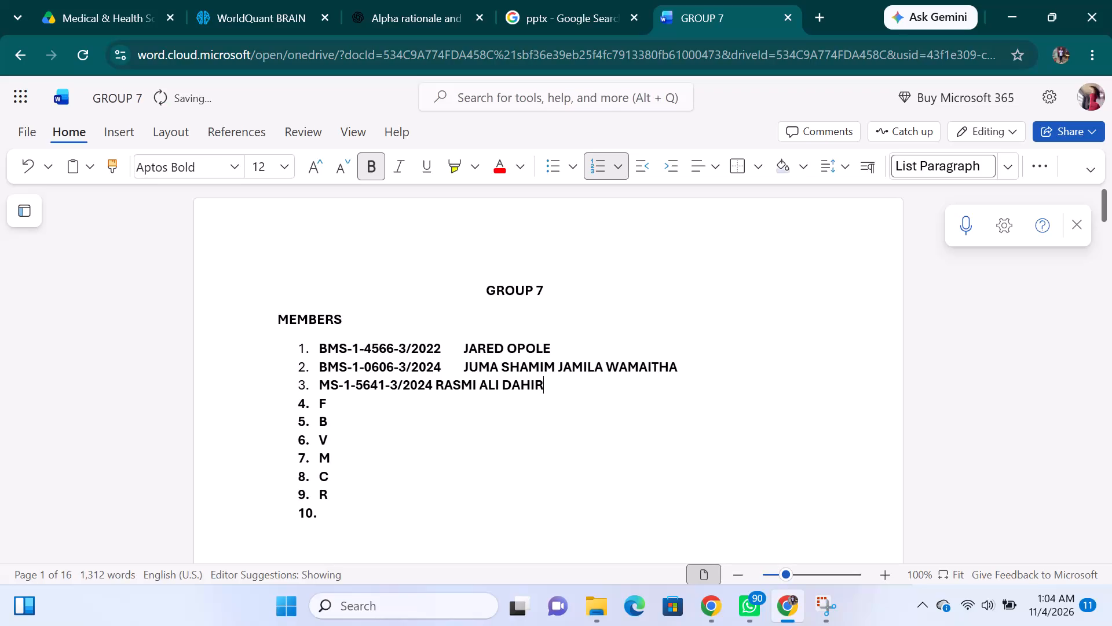
# Add the missing B to the third member's registration number and space that member's name into line with the names above.
pyautogui.click(319, 381)
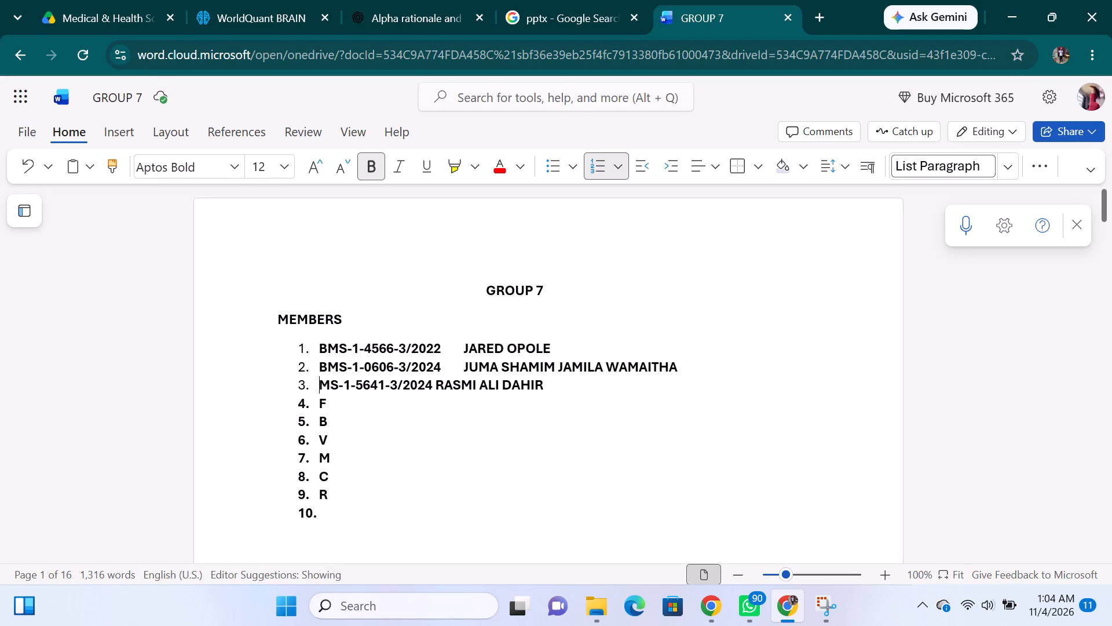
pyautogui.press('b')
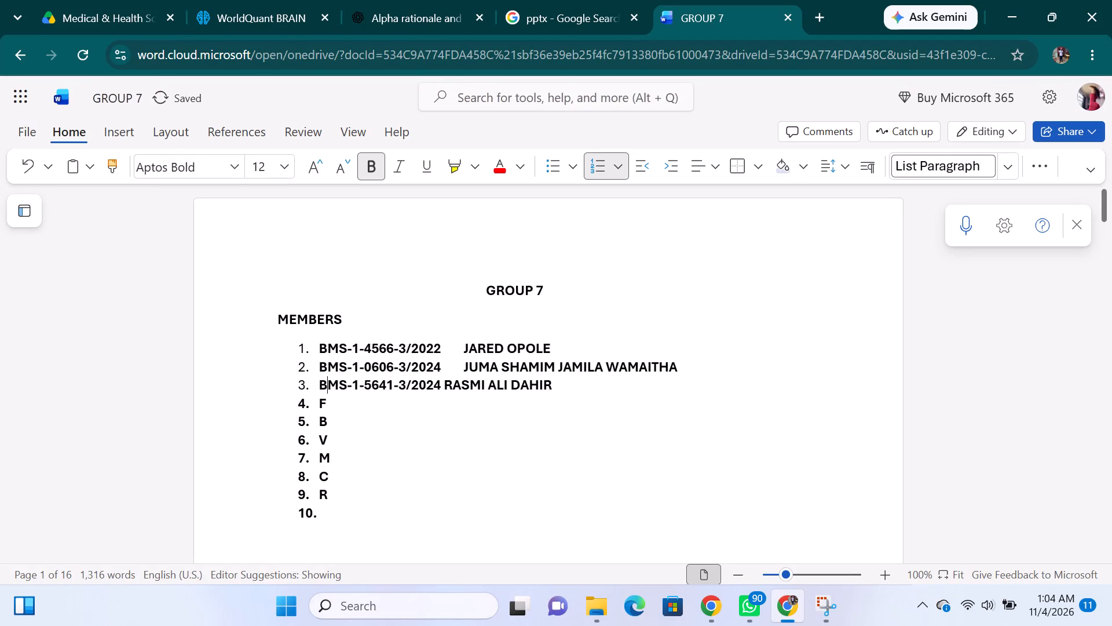
pyautogui.click(444, 377)
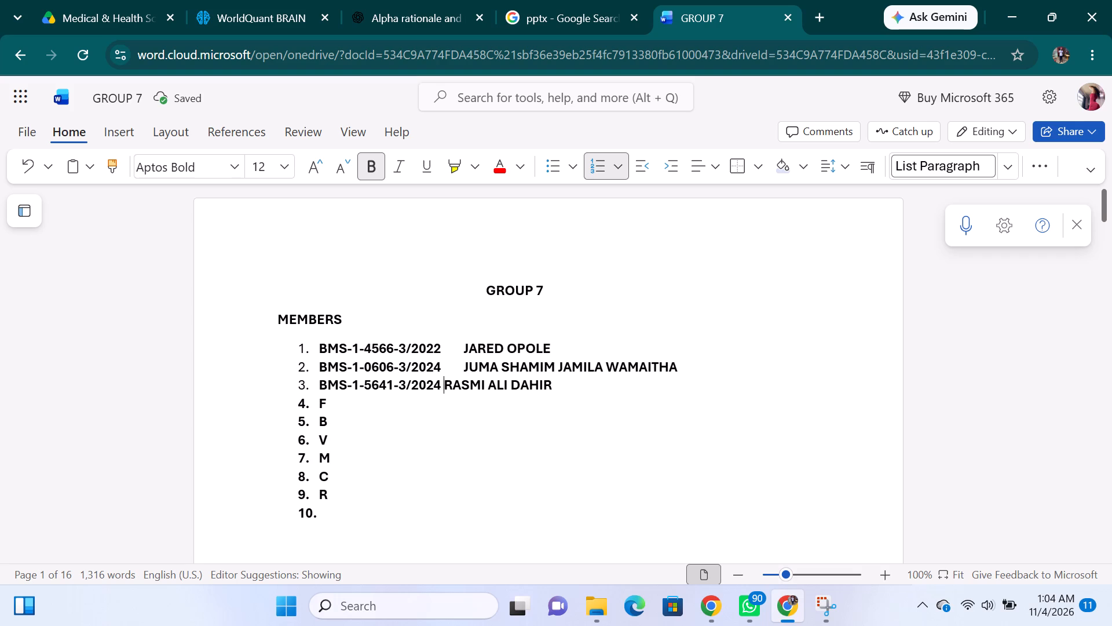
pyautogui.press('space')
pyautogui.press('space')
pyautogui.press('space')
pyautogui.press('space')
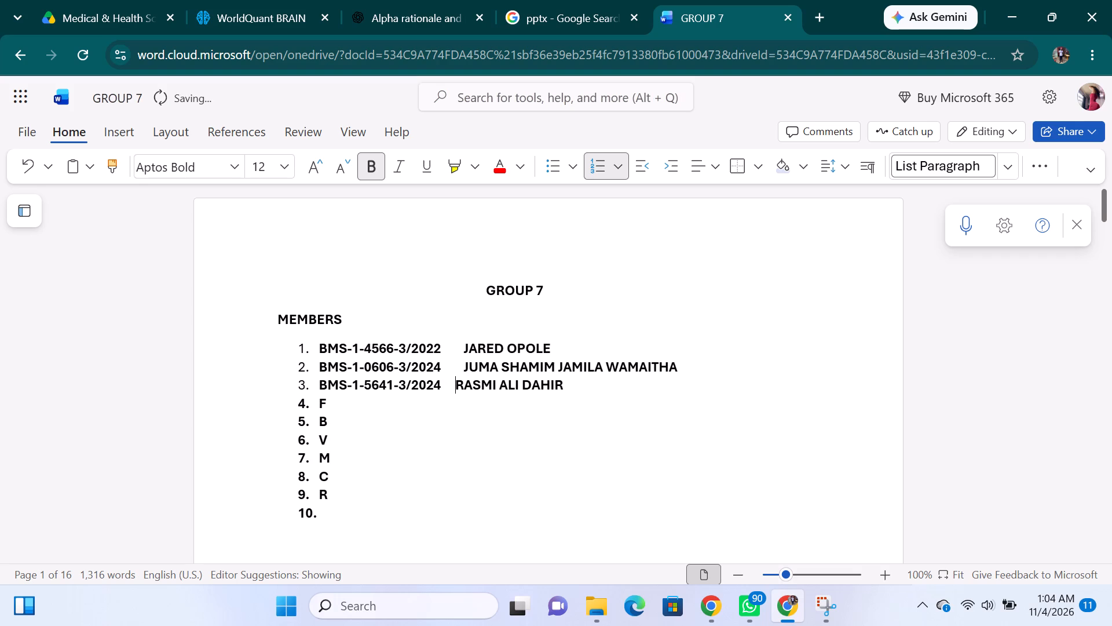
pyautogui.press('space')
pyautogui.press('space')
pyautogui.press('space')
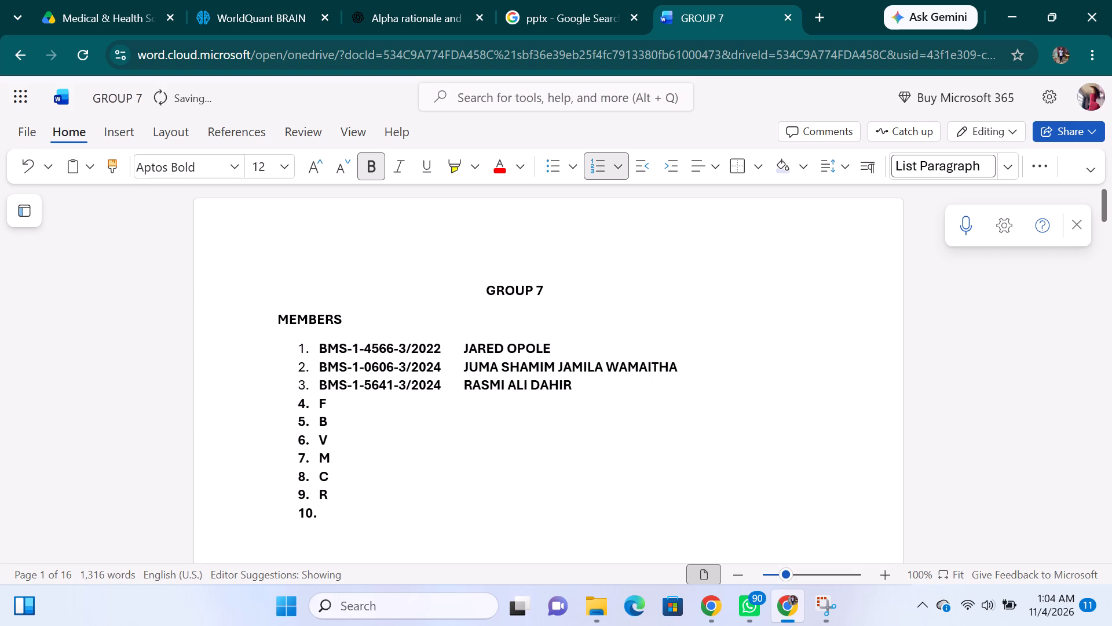
# Clear the placeholder letter F from item 4 of the members list.
pyautogui.click(334, 401)
pyautogui.press('BackSpace')
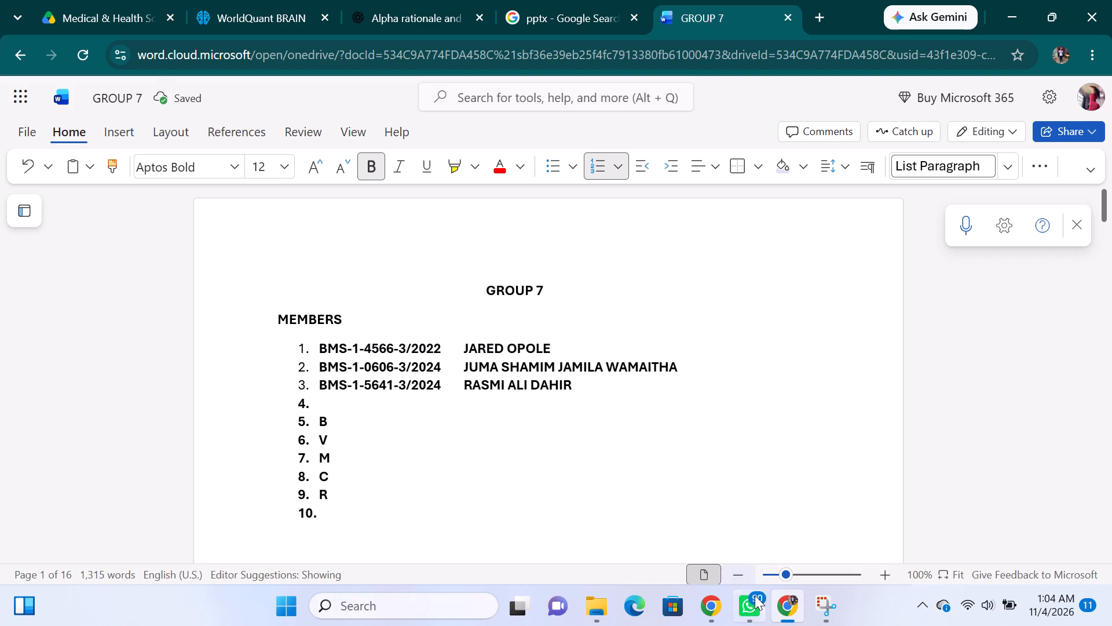
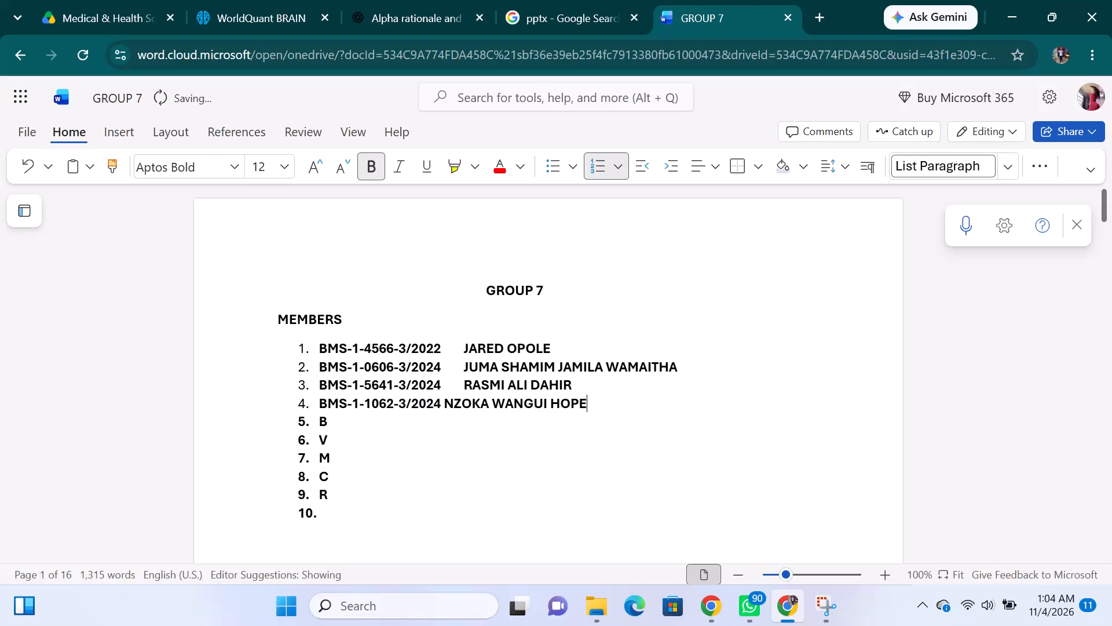
pyautogui.click(444, 401)
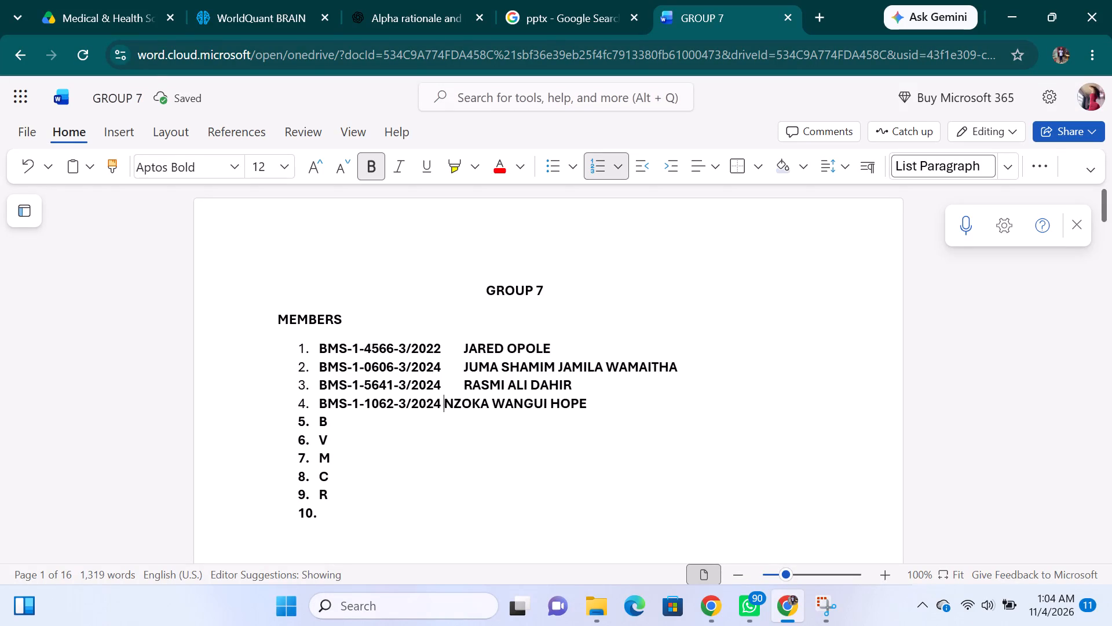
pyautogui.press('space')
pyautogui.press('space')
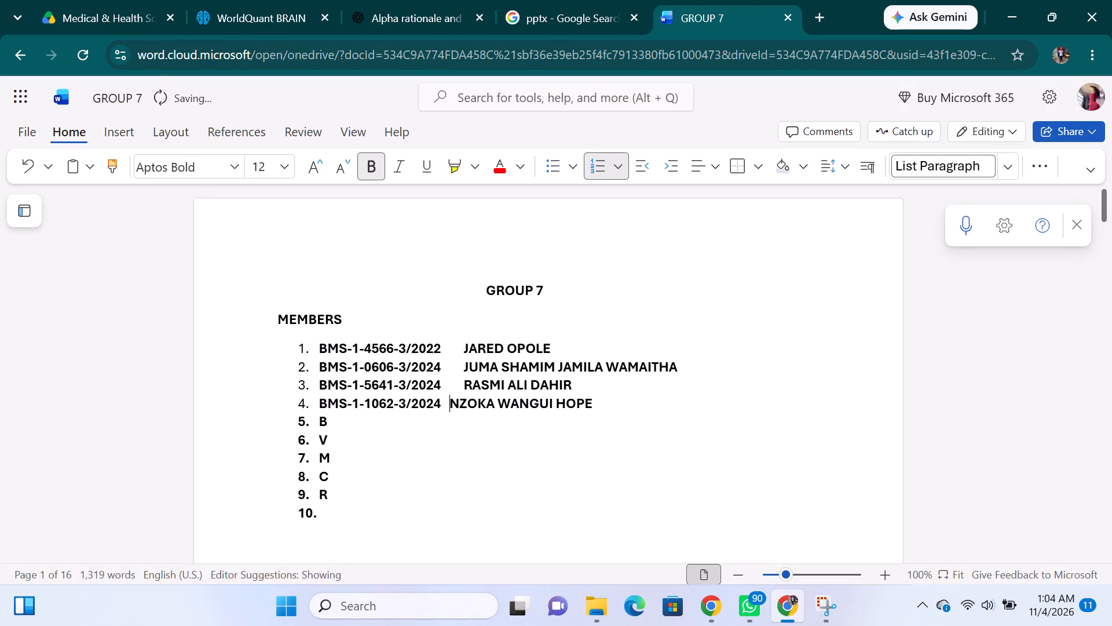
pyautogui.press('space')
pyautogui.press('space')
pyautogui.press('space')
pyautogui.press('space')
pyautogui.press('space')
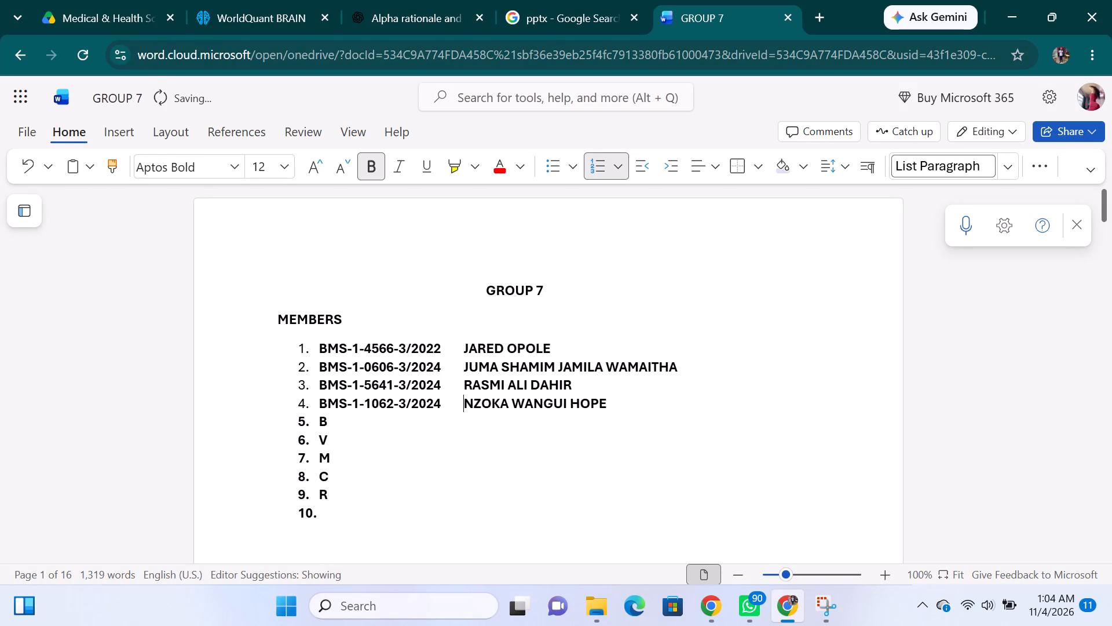
# Delete the placeholder letters B and V below the fourth member, merging their two lines into one blank item 5.
pyautogui.click(332, 422)
pyautogui.press('Delete')
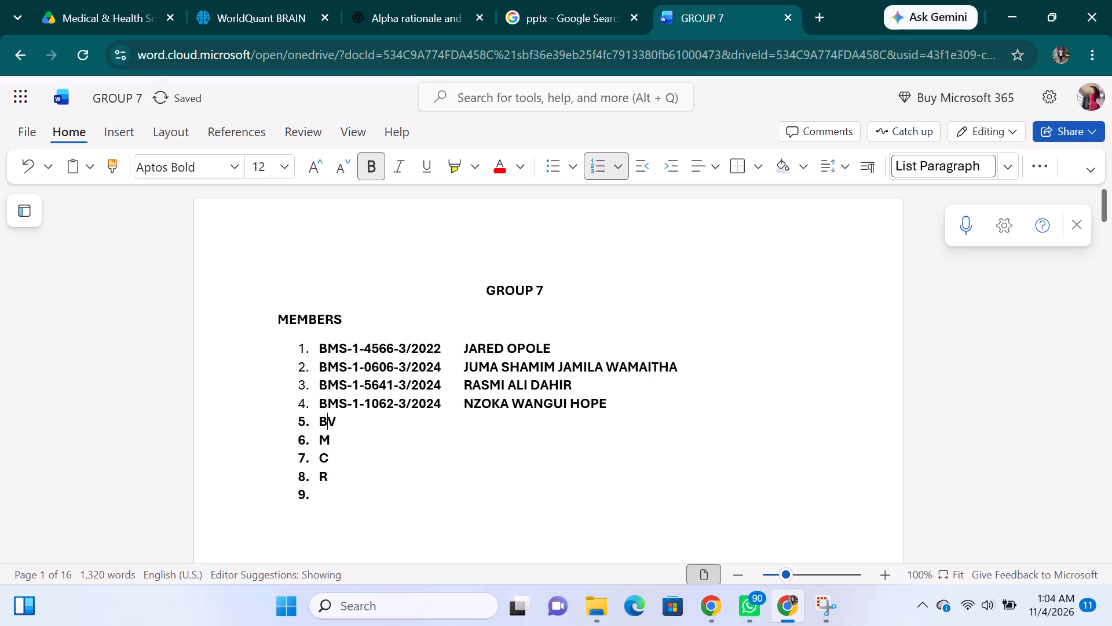
pyautogui.press('BackSpace')
pyautogui.press('Delete')
pyautogui.scroll(-1, 367, 430)
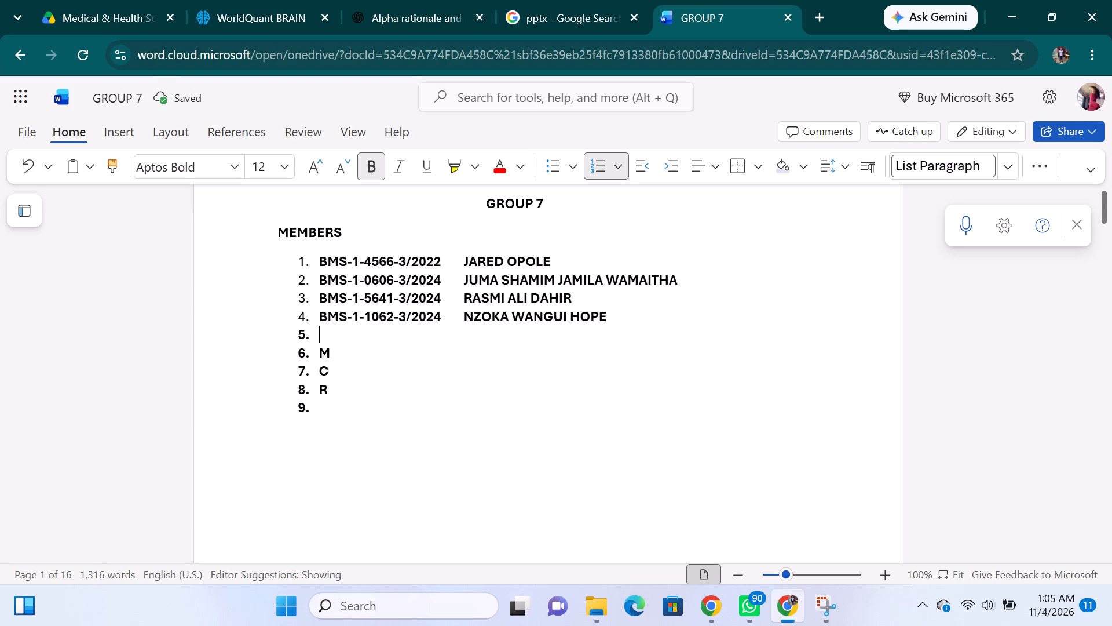
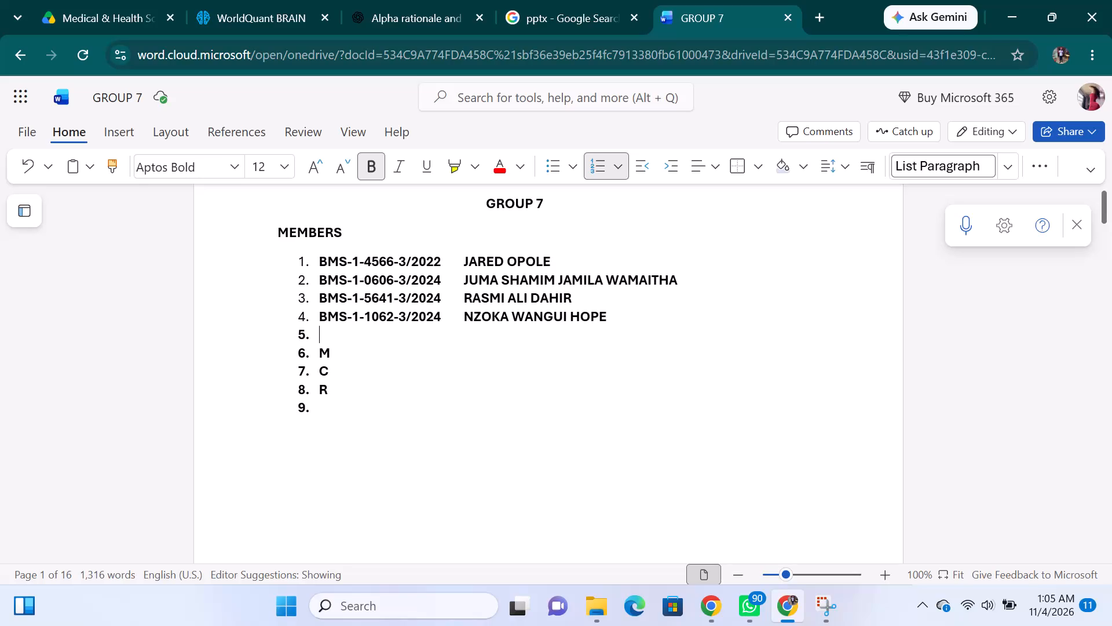
# Paste the fifth member's registration number and name into item 5, spacing the name to align with the names above.
pyautogui.hotkey('ctrl', 'v')
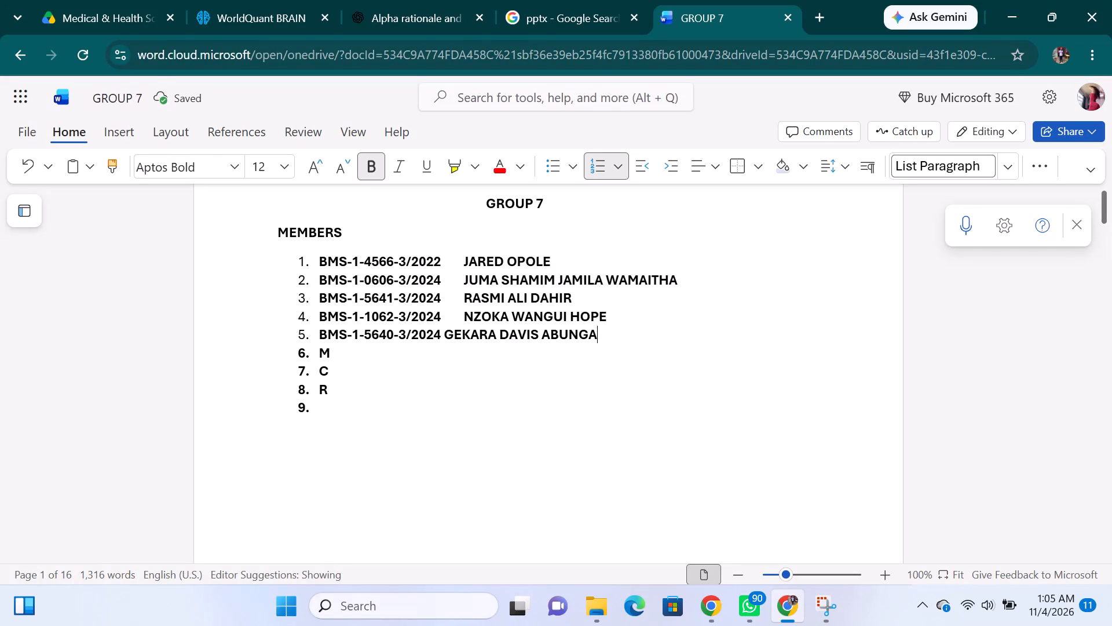
pyautogui.click(442, 334)
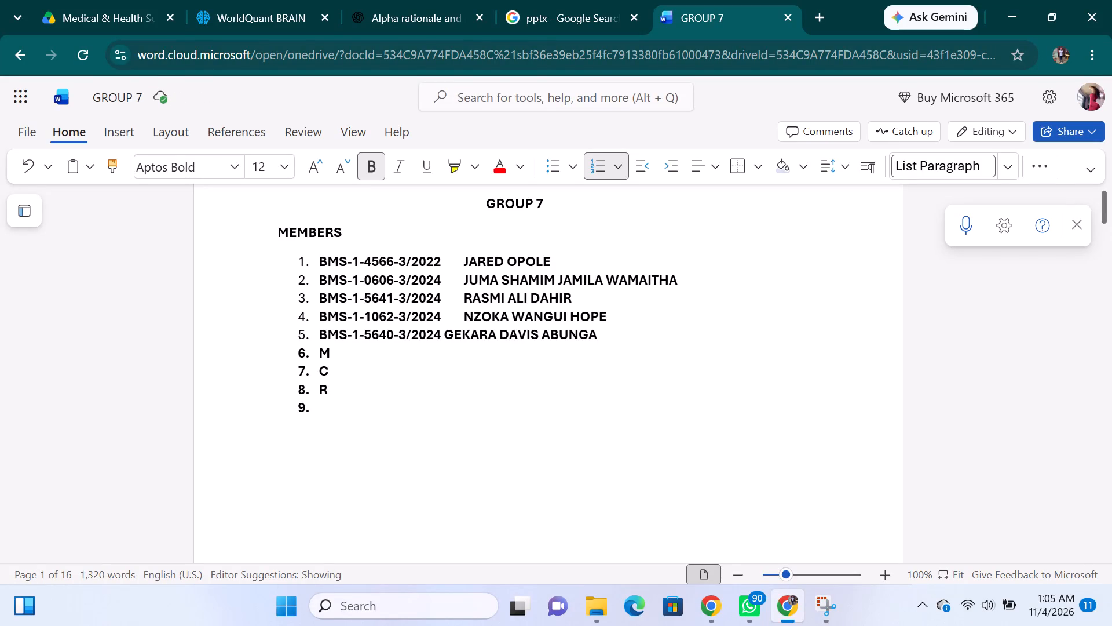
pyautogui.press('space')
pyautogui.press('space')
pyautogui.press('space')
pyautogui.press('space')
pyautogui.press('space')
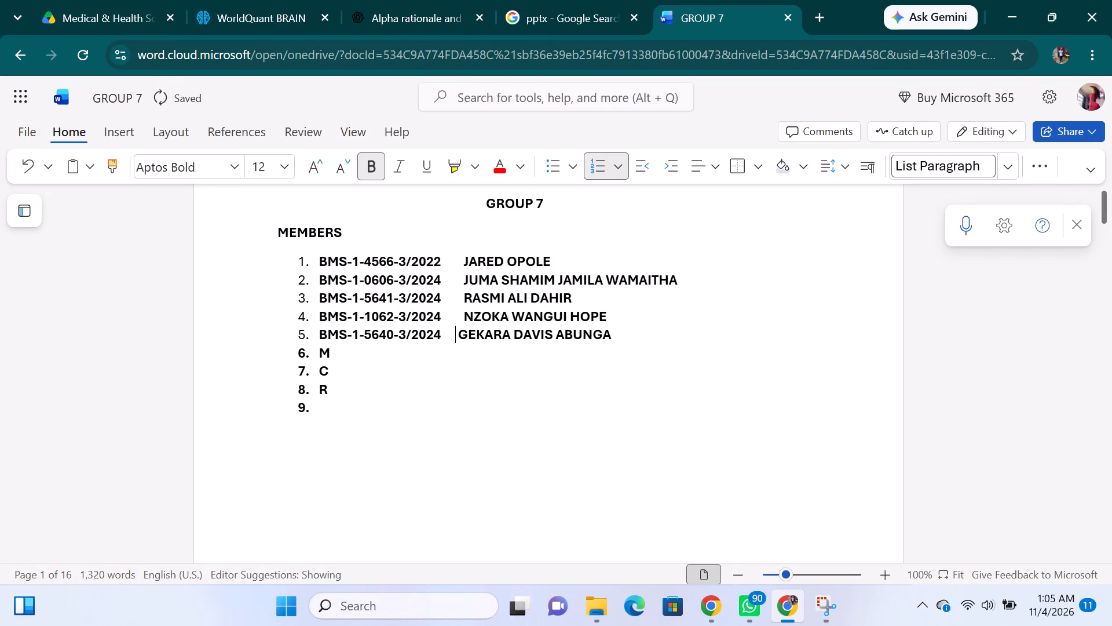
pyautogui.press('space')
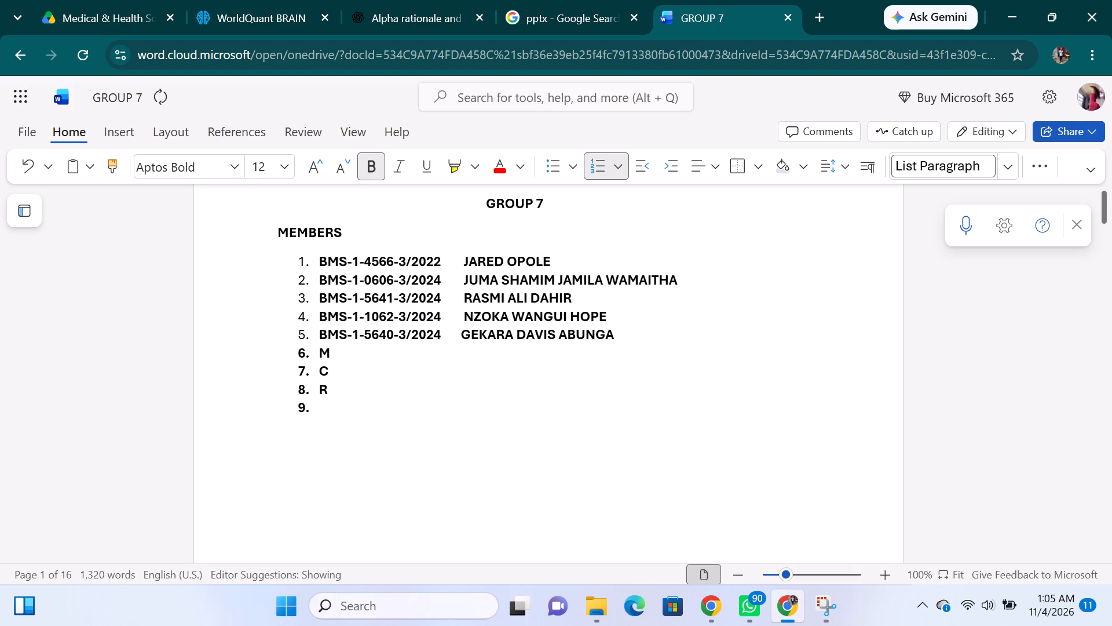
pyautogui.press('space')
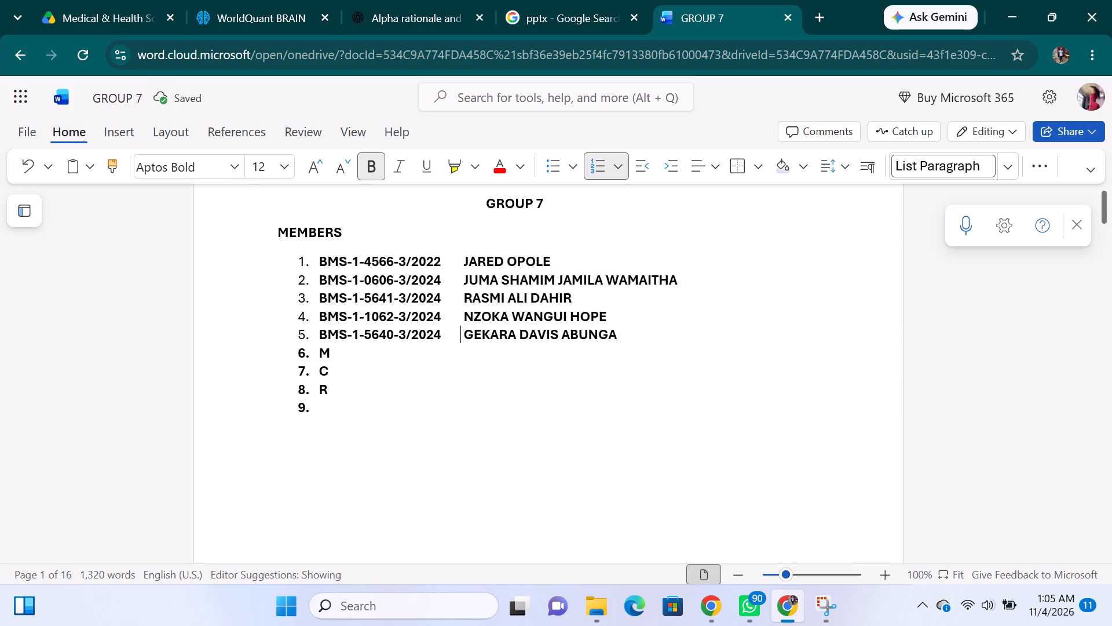
# Clear the placeholder letter M from item 6 of the members list.
pyautogui.click(360, 363)
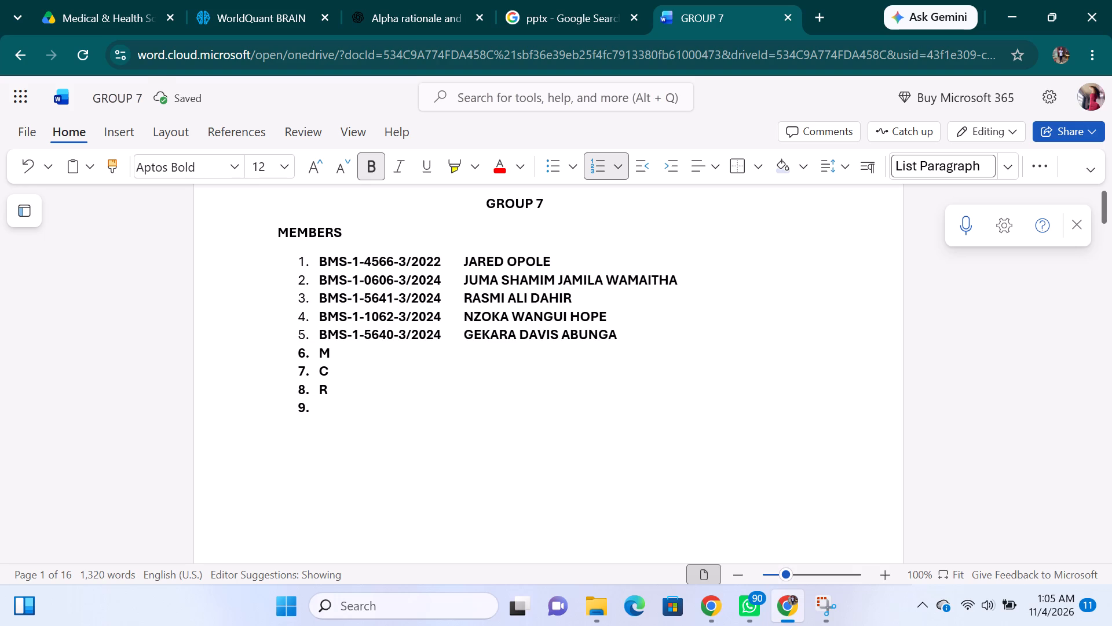
pyautogui.click(352, 344)
pyautogui.press('BackSpace')
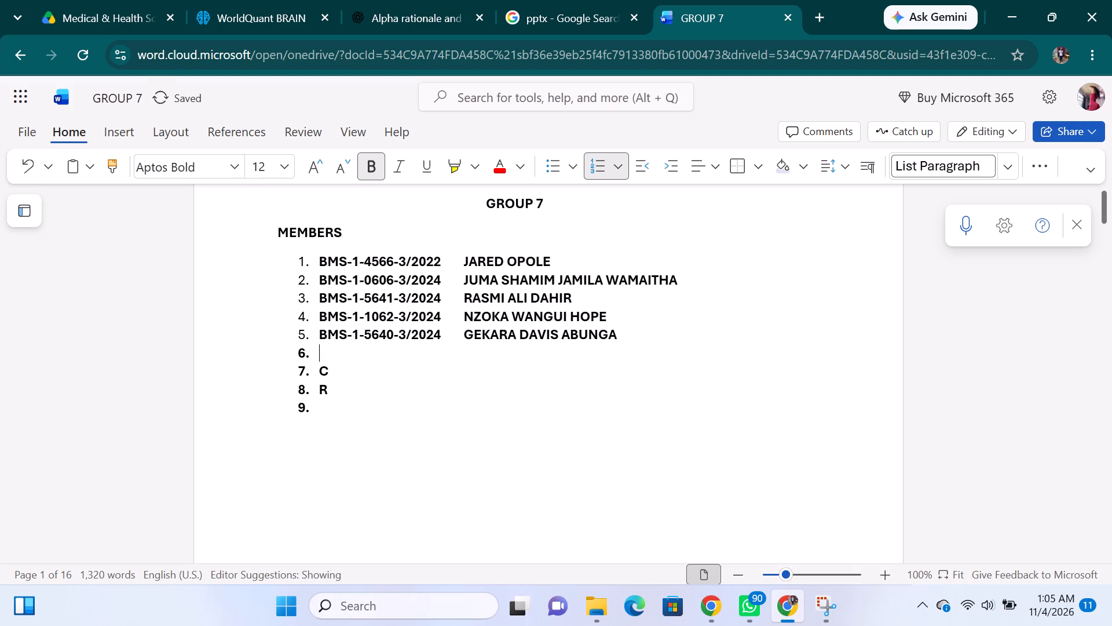
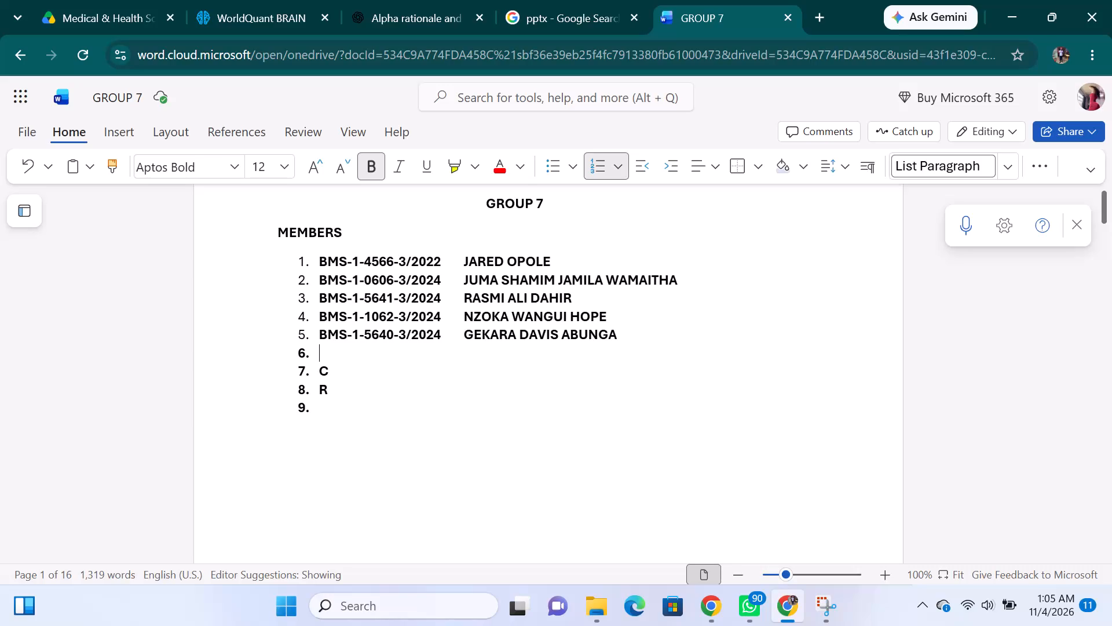
# Paste the copied registration number and name as member 6, then space the name to line up with the names above.
pyautogui.hotkey('ctrl', 'v')
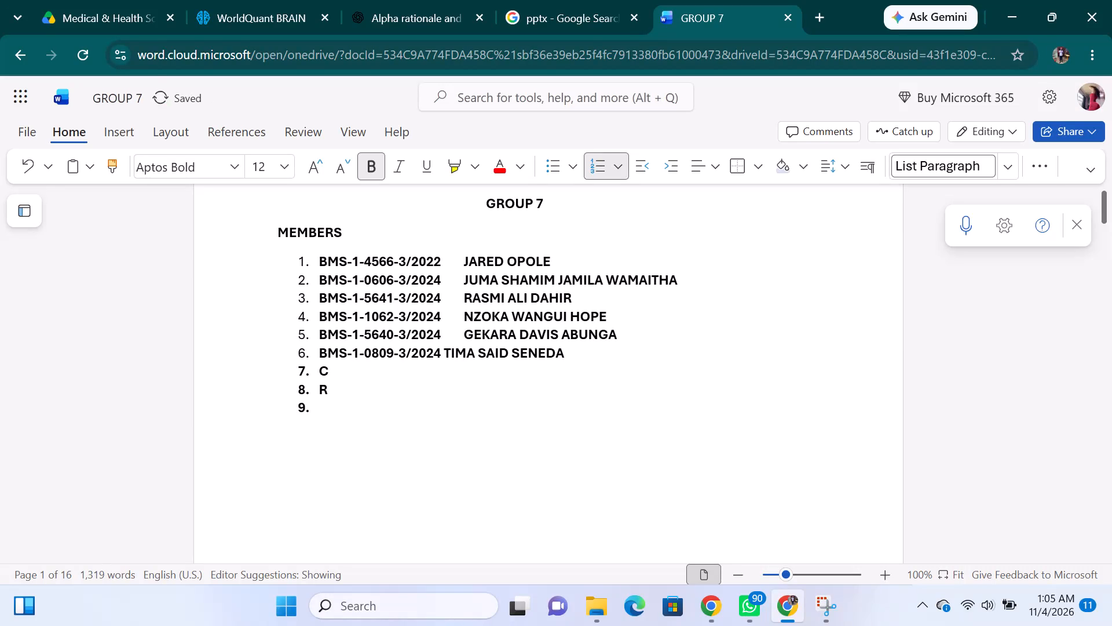
pyautogui.click(445, 352)
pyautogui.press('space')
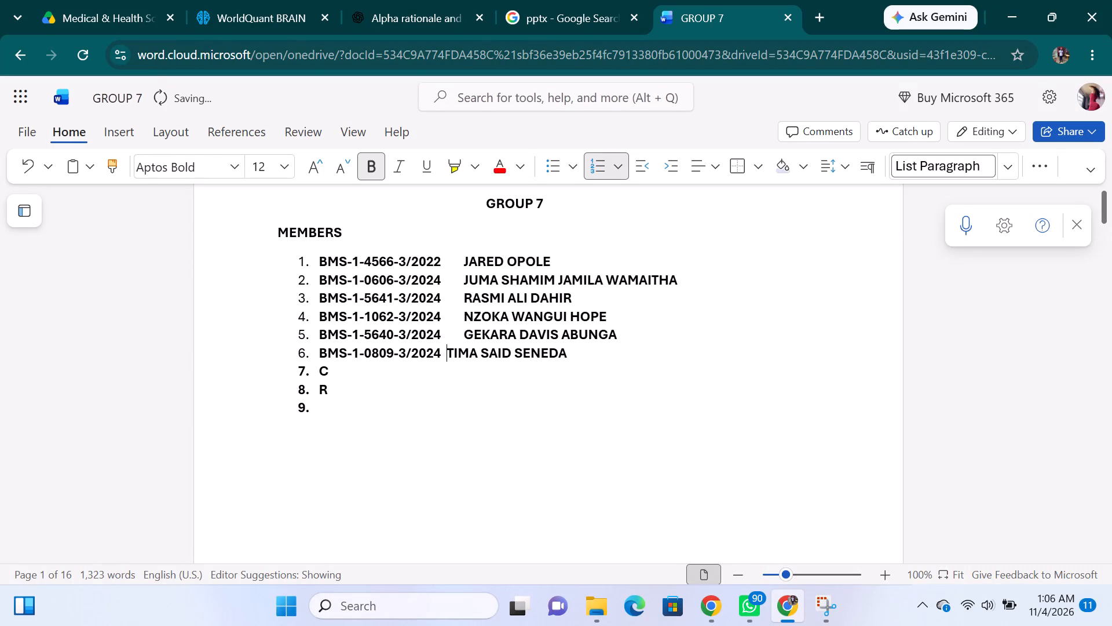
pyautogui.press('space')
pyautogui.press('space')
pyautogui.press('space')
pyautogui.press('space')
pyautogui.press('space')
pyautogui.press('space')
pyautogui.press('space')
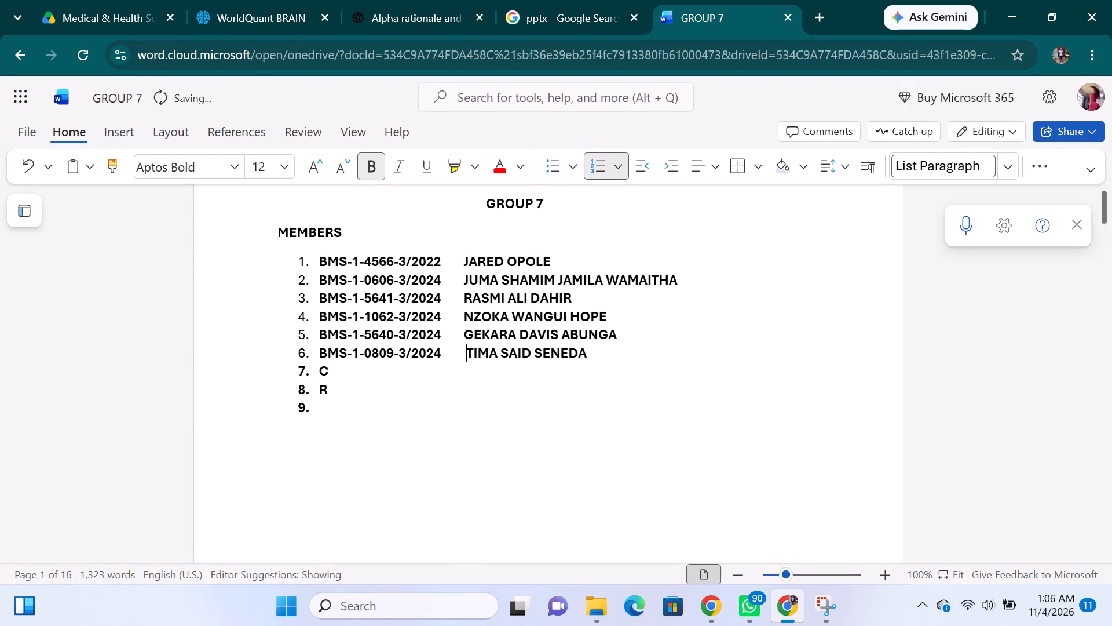
# Delete the placeholder letter C from item 7 of the members list.
pyautogui.click(336, 366)
pyautogui.press('BackSpace')
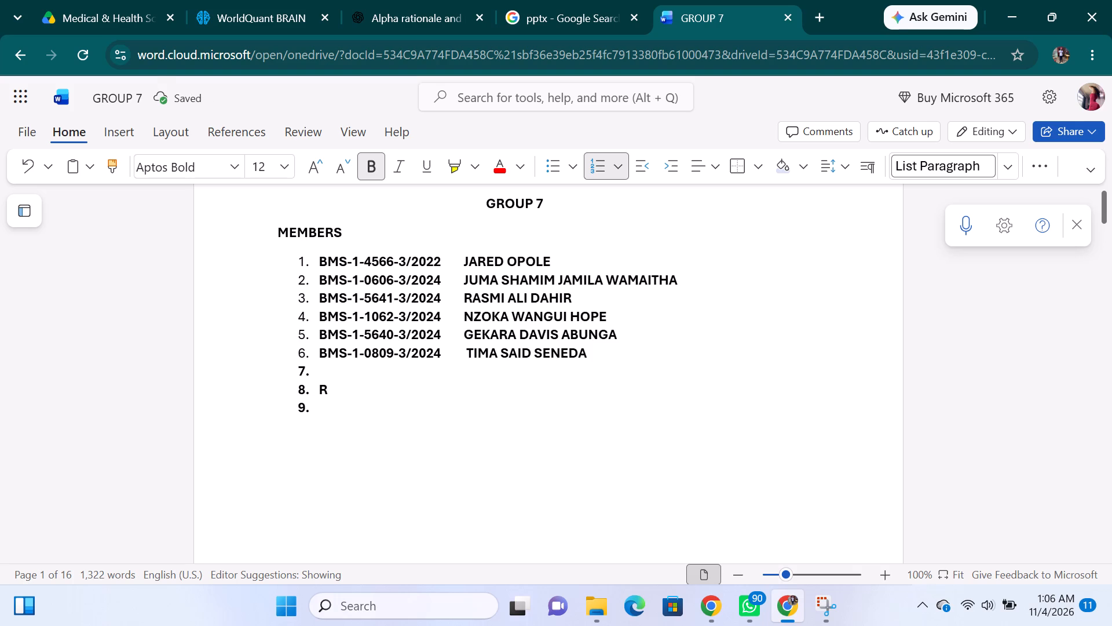
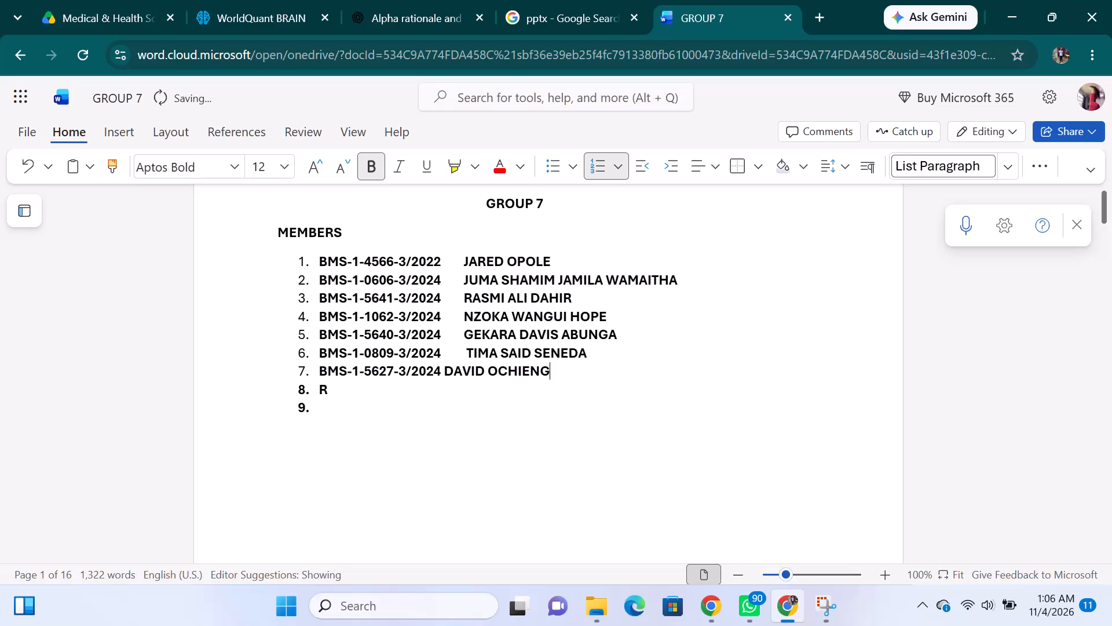
# Space out the name from the registration number in member entry 7 so it aligns with the names above.
pyautogui.click(441, 370)
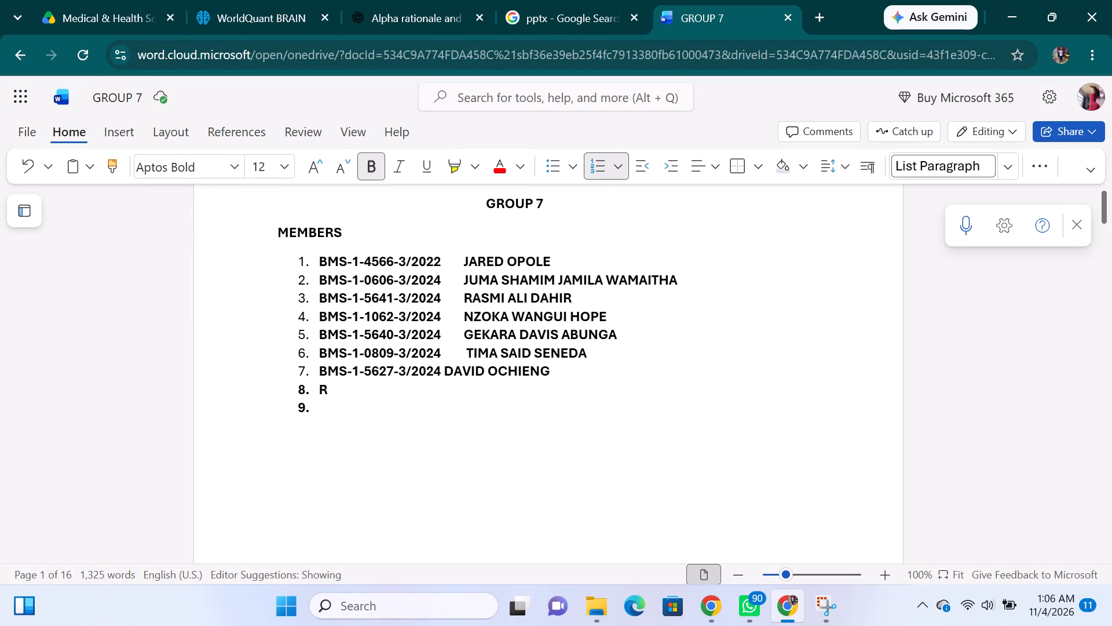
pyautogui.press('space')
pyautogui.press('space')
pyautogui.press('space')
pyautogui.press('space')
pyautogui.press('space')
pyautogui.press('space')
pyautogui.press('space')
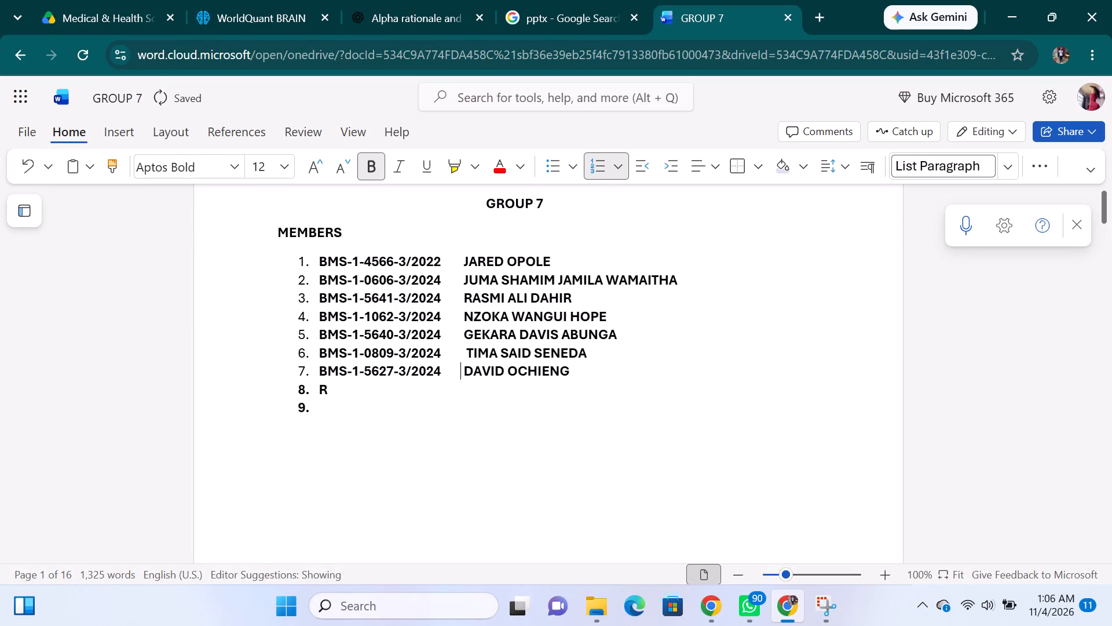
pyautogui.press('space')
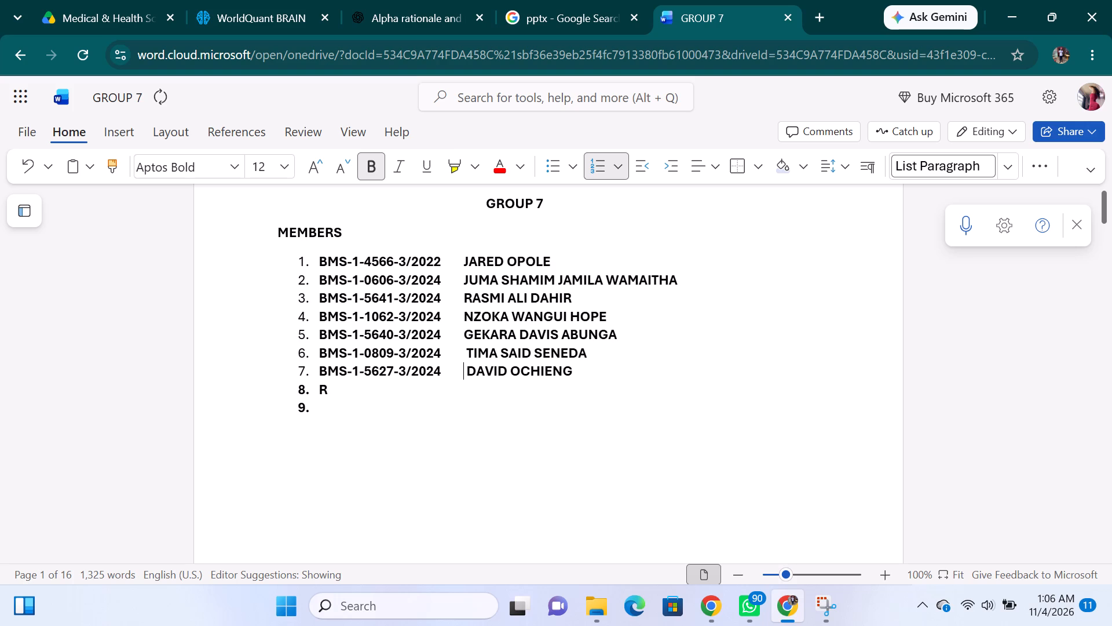
# Delete the stray letter R from entry 8 of the members list.
pyautogui.click(337, 395)
pyautogui.press('BackSpace')
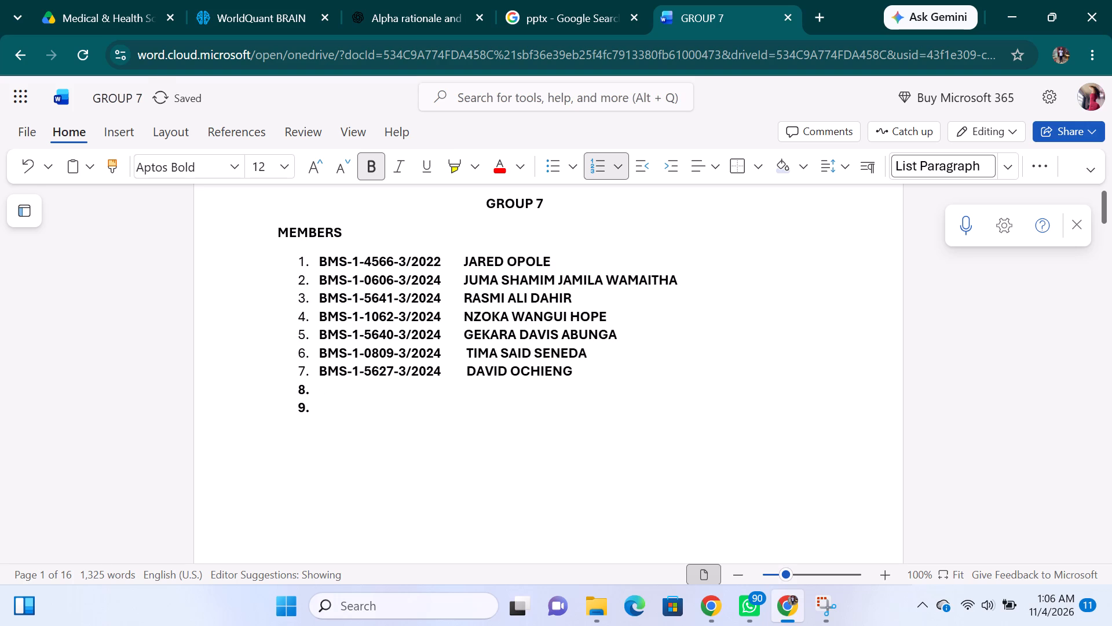
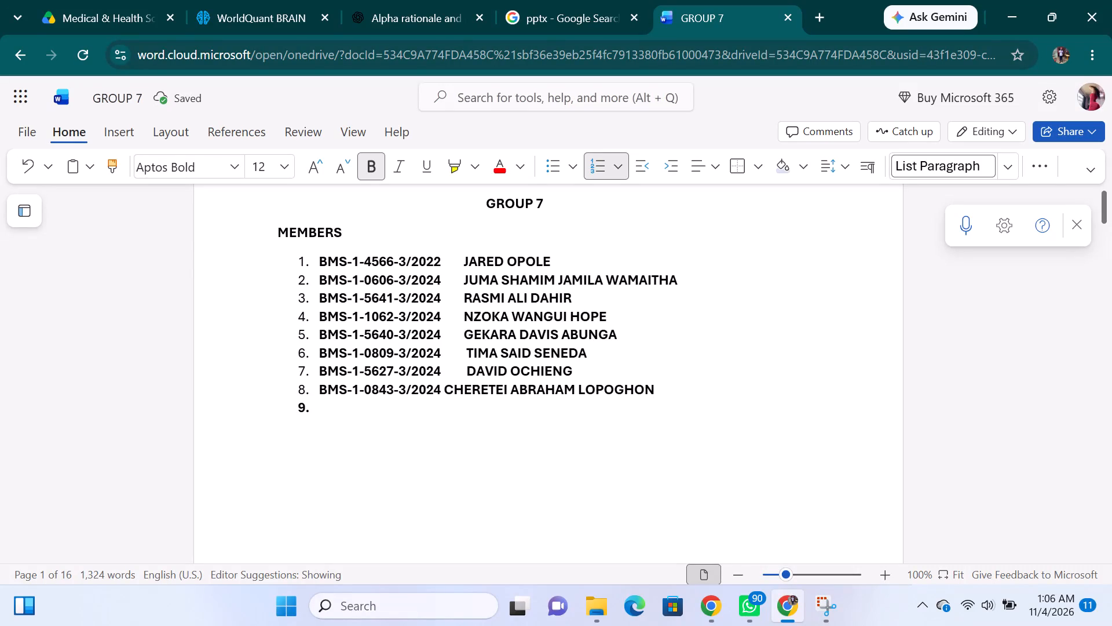
# Insert spaces after the eighth member's registration number so the name lines up with the names above.
pyautogui.click(443, 387)
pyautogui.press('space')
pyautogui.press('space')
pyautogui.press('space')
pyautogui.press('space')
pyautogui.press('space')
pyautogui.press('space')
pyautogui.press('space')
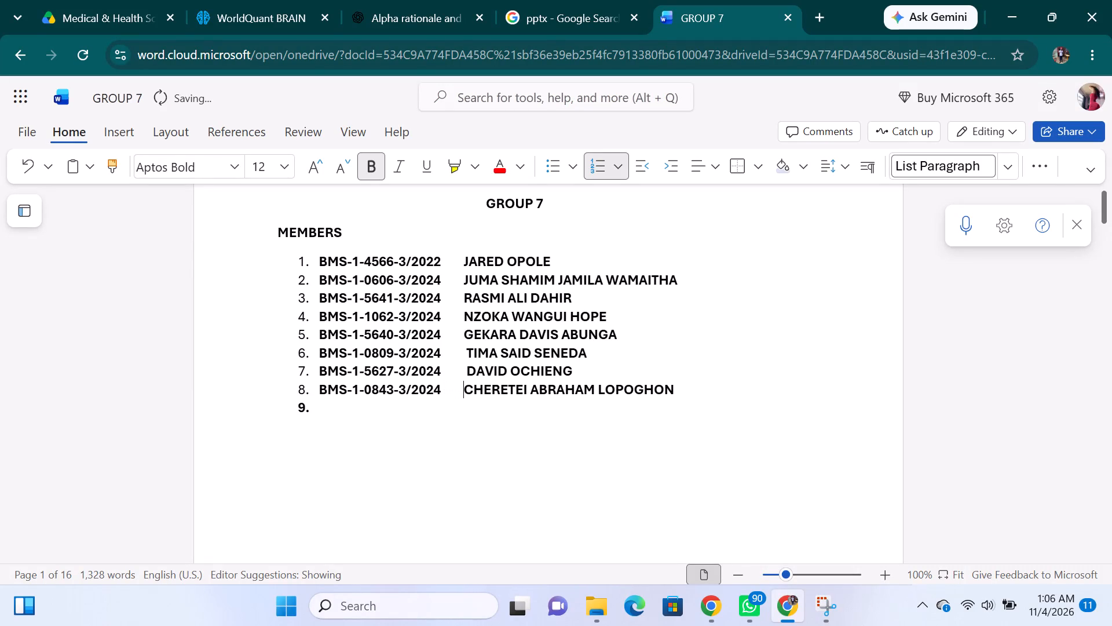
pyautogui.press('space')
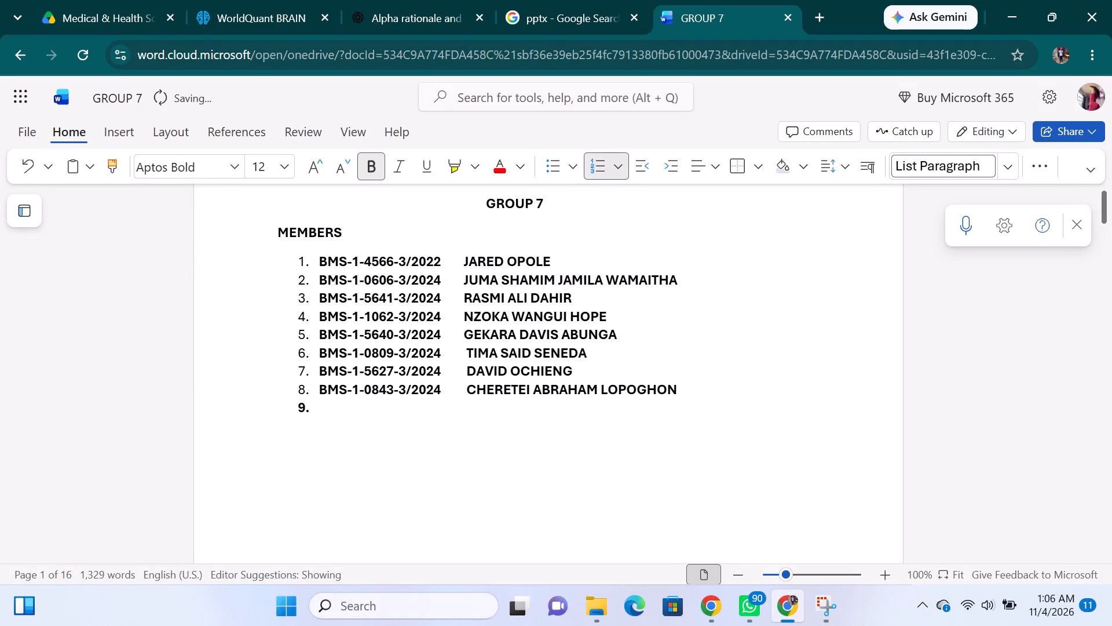
# Place the cursor in the empty ninth entry of the members list.
pyautogui.click(346, 416)
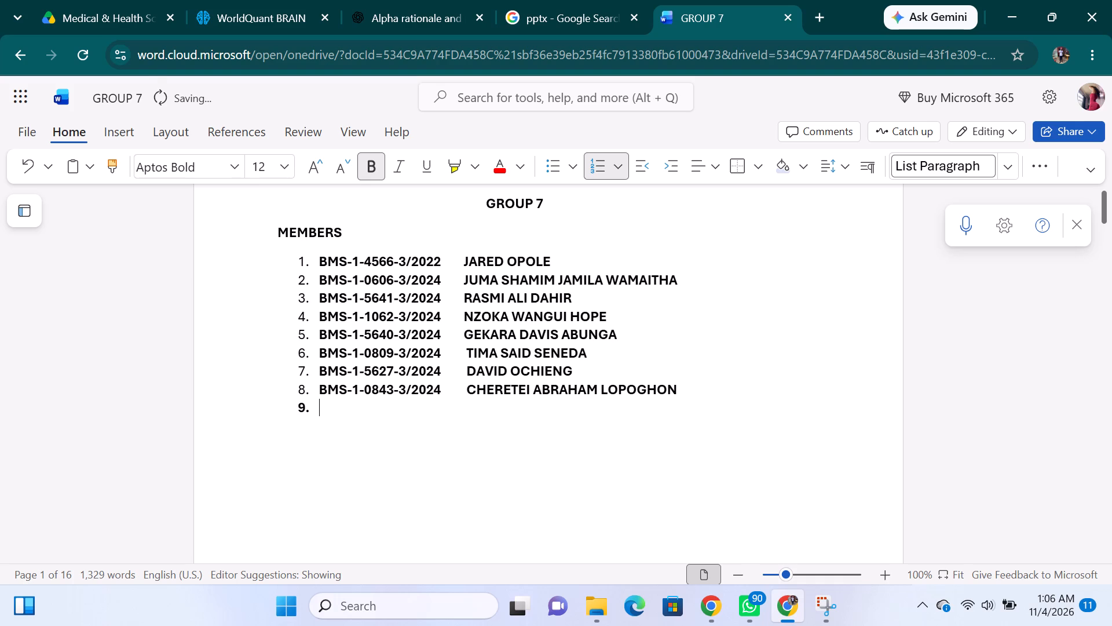
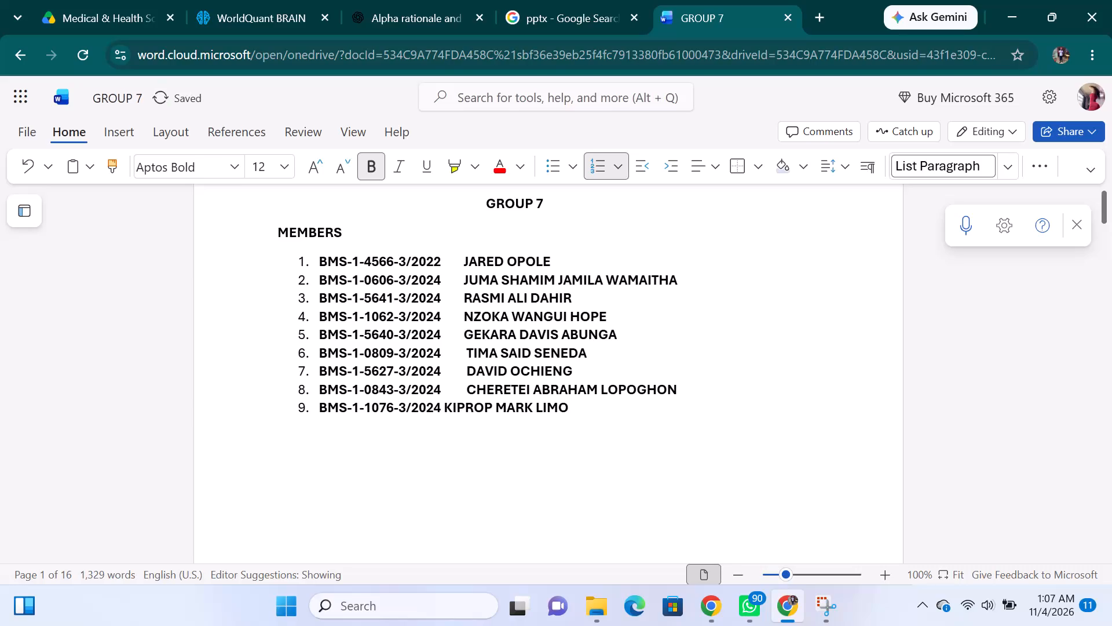
# Add spaces between the registration number and name of member 9 to line the name up with the names above.
pyautogui.click(441, 408)
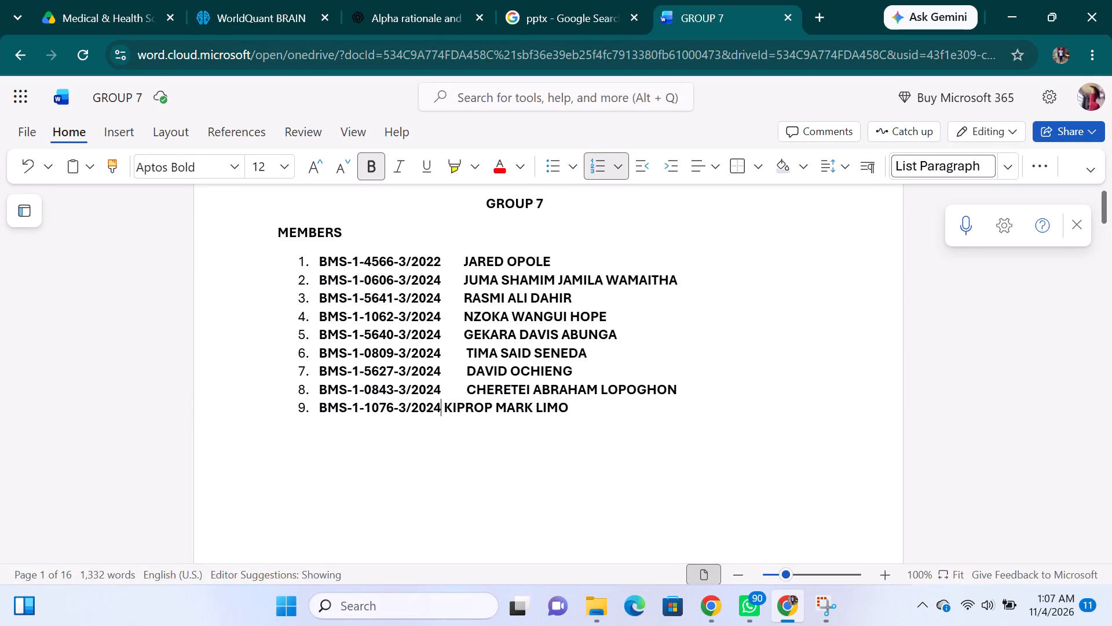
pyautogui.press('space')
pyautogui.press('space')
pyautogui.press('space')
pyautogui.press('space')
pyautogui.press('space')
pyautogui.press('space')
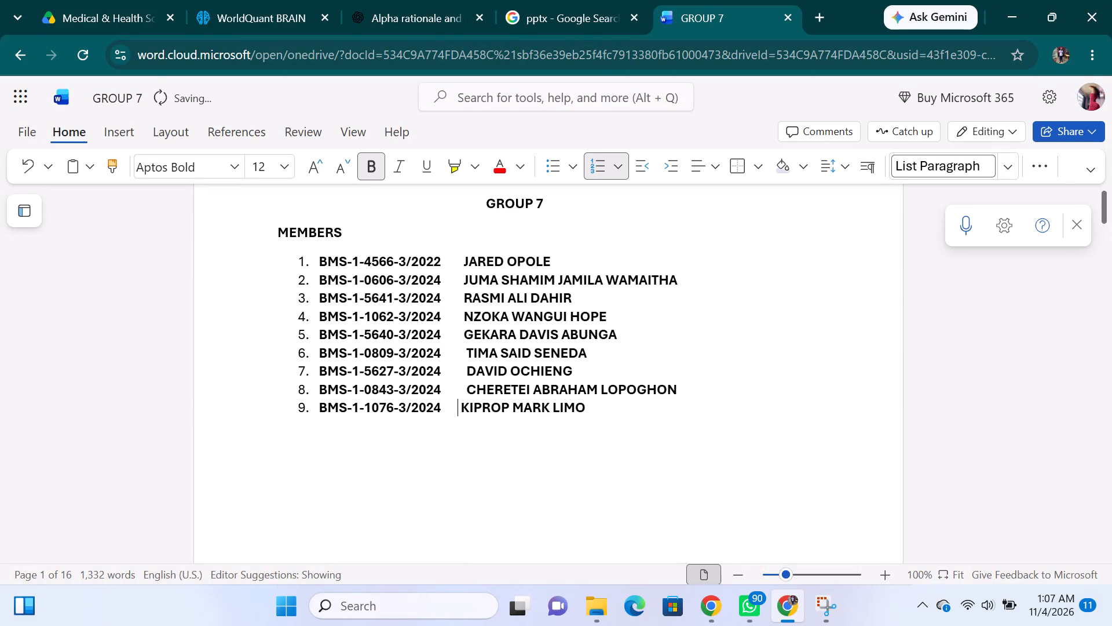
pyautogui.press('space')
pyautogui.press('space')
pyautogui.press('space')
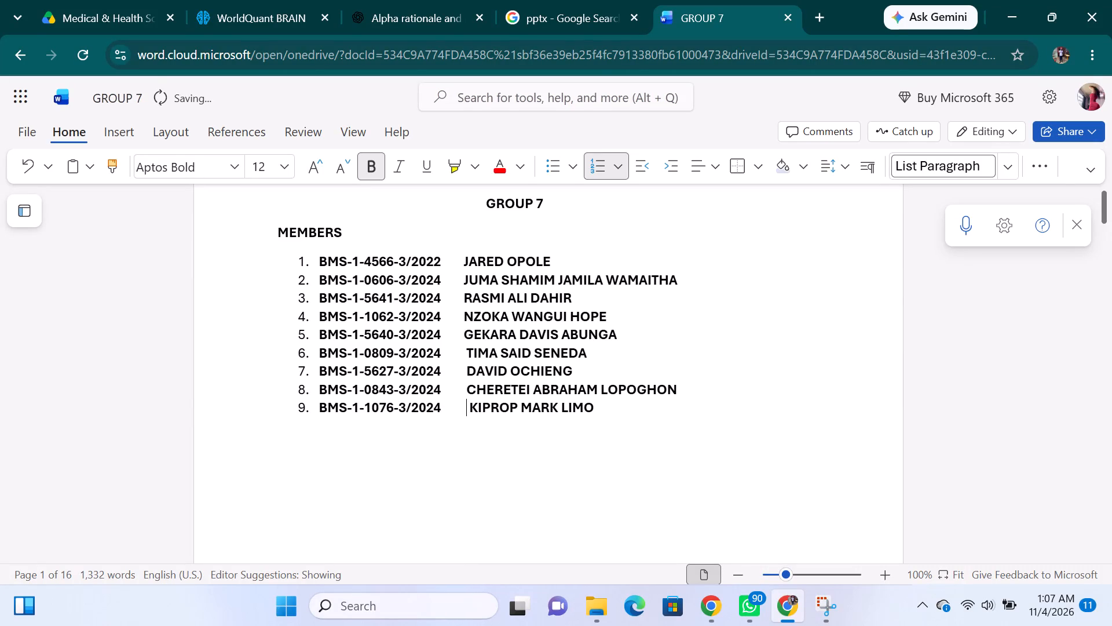
# Start a tenth numbered entry below member 9 in the members list.
pyautogui.click(606, 406)
pyautogui.press('Return')
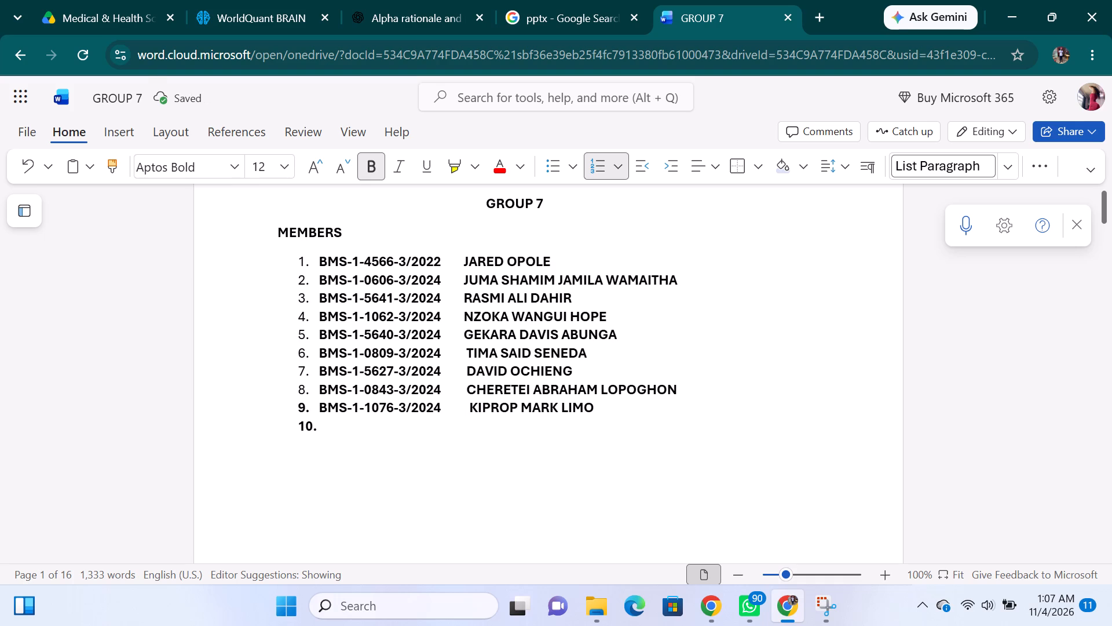
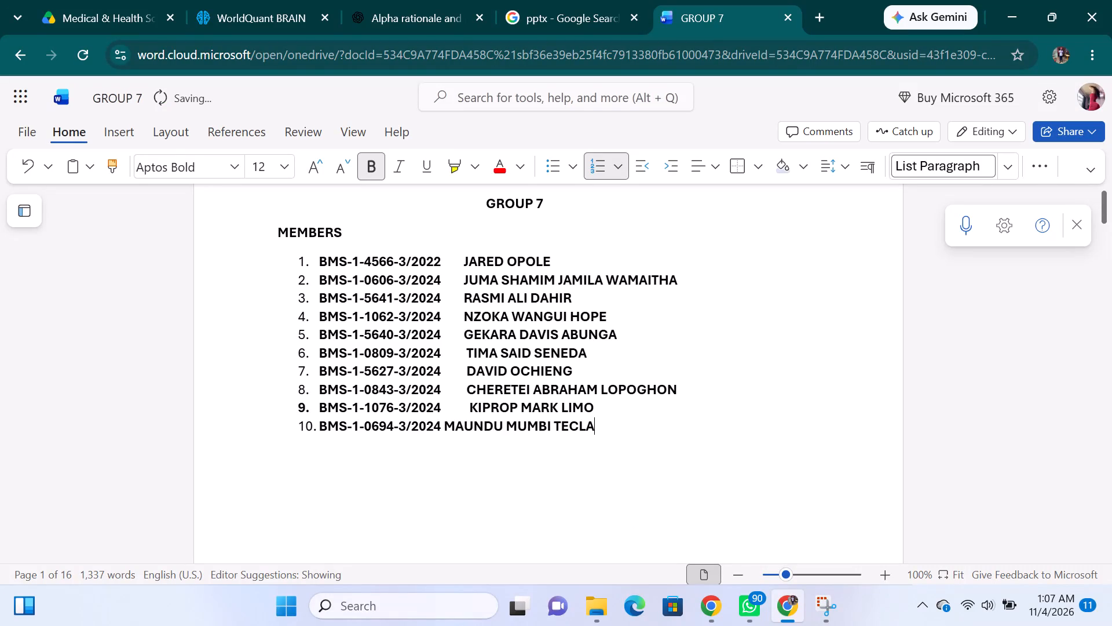
# Add spaces between the registration number and name in member entry 10 to align it with the names above.
pyautogui.click(444, 423)
pyautogui.press('space')
pyautogui.press('space')
pyautogui.press('space')
pyautogui.press('space')
pyautogui.press('space')
pyautogui.press('space')
pyautogui.press('space')
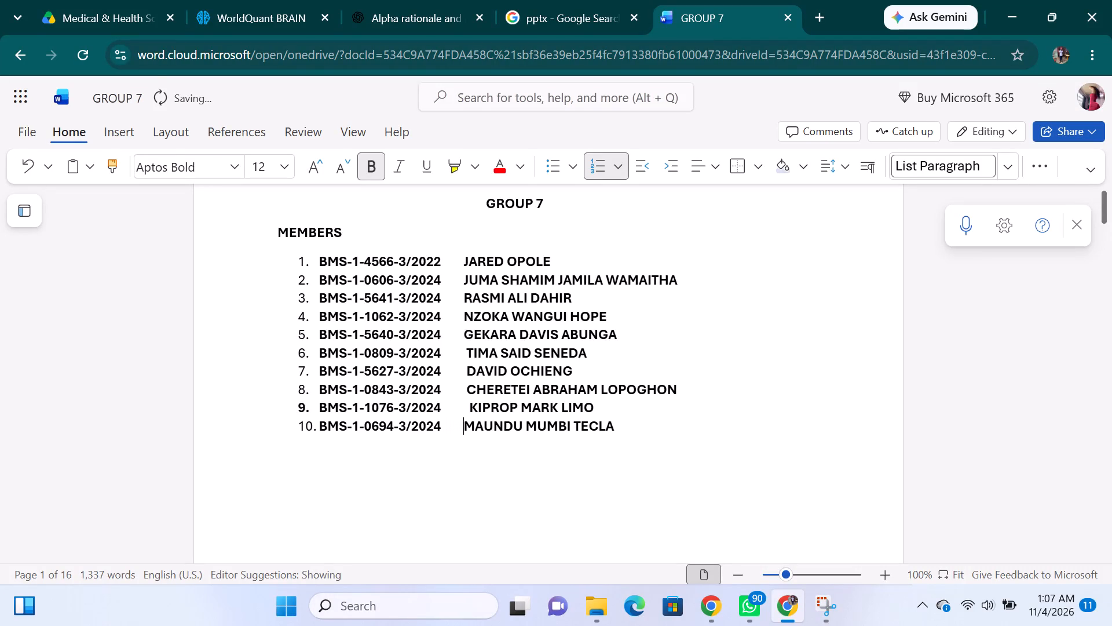
pyautogui.press('space')
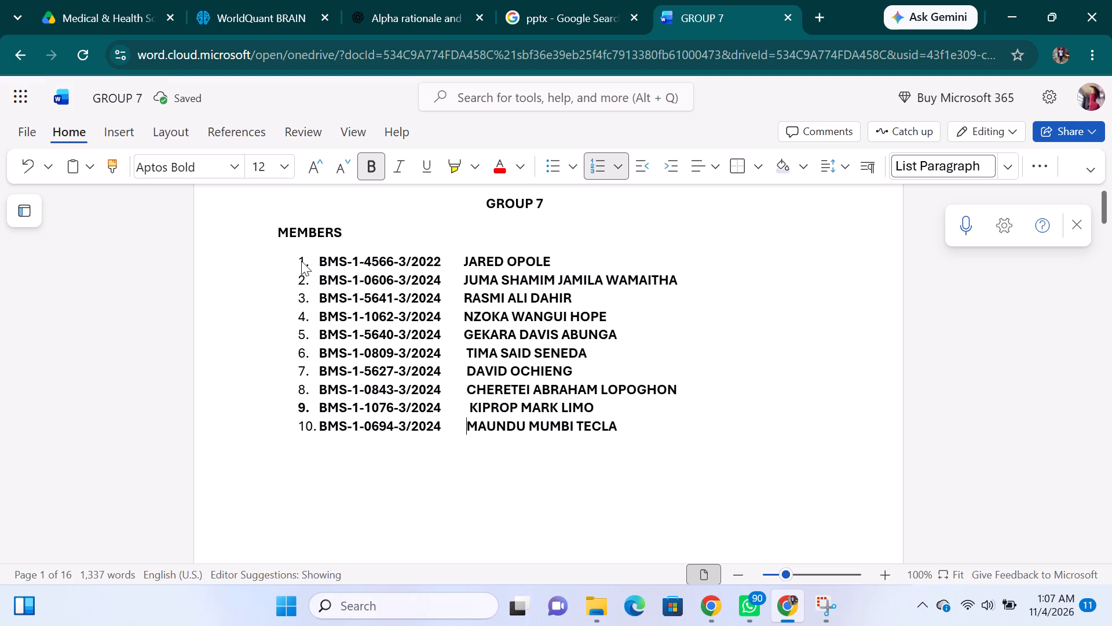
# Remove the bold formatting from all ten numbered entries in the MEMBERS list.
pyautogui.moveTo(303, 264); pyautogui.dragTo(625, 380)
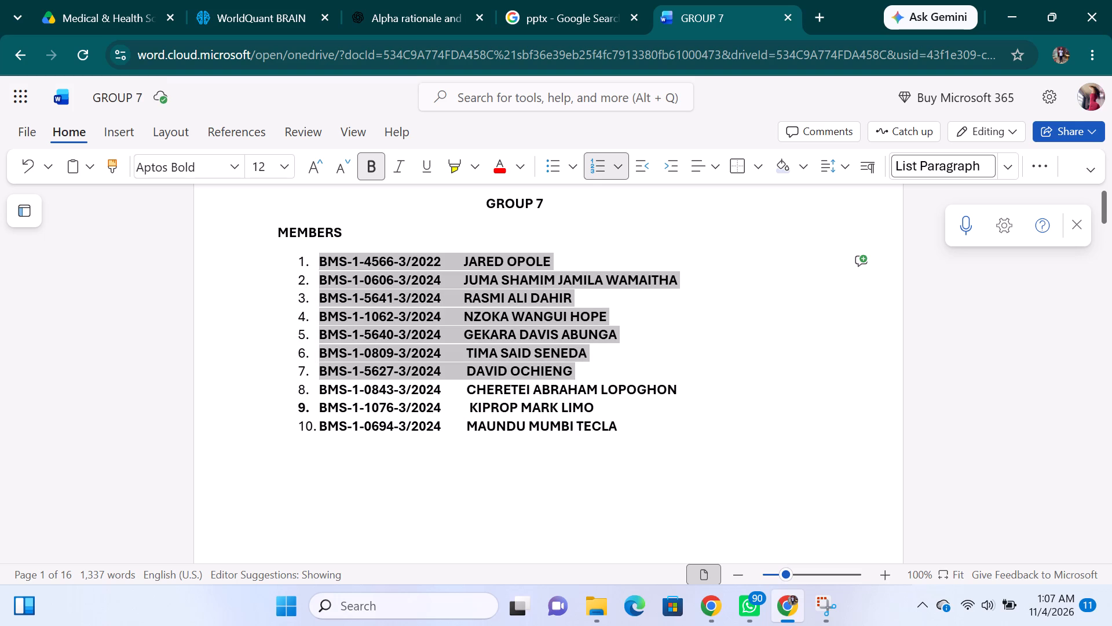
pyautogui.moveTo(625, 380); pyautogui.dragTo(657, 424)
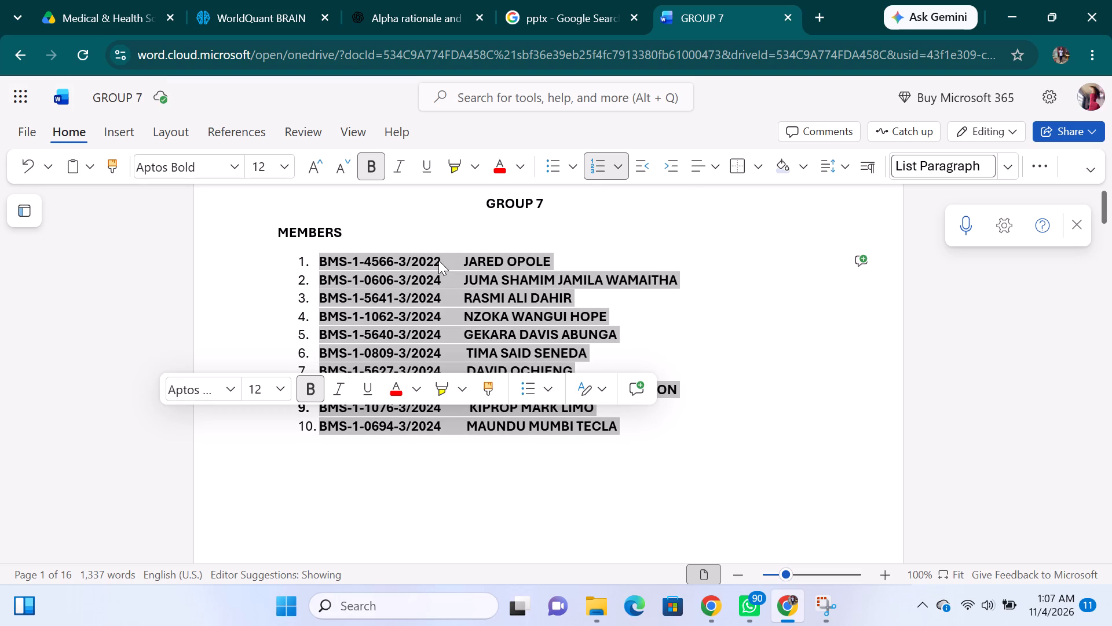
pyautogui.click(368, 163)
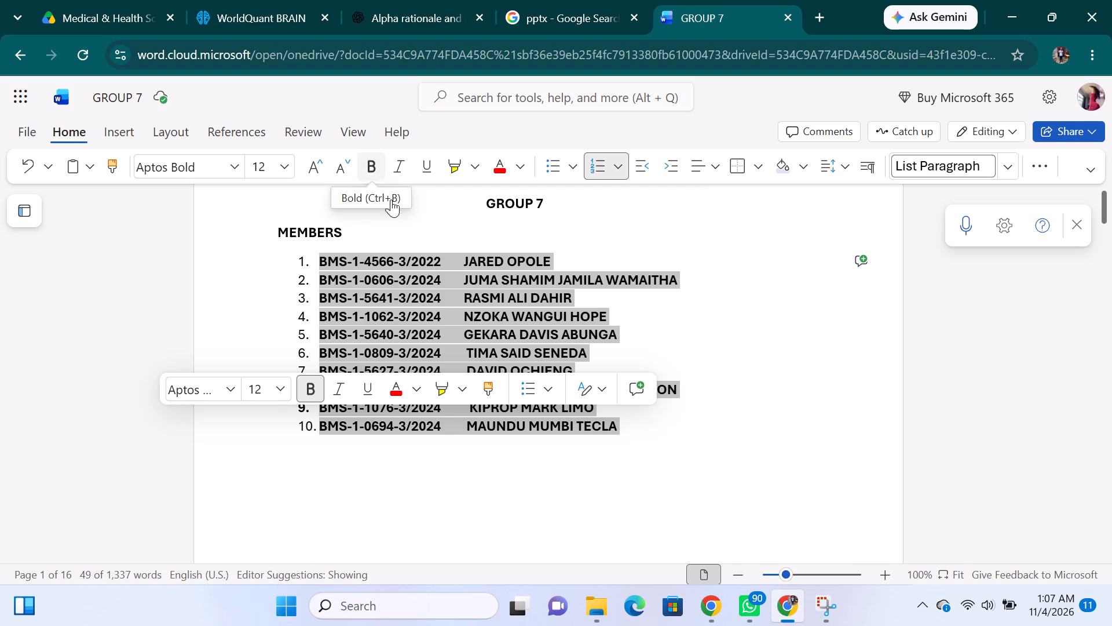
pyautogui.click(737, 332)
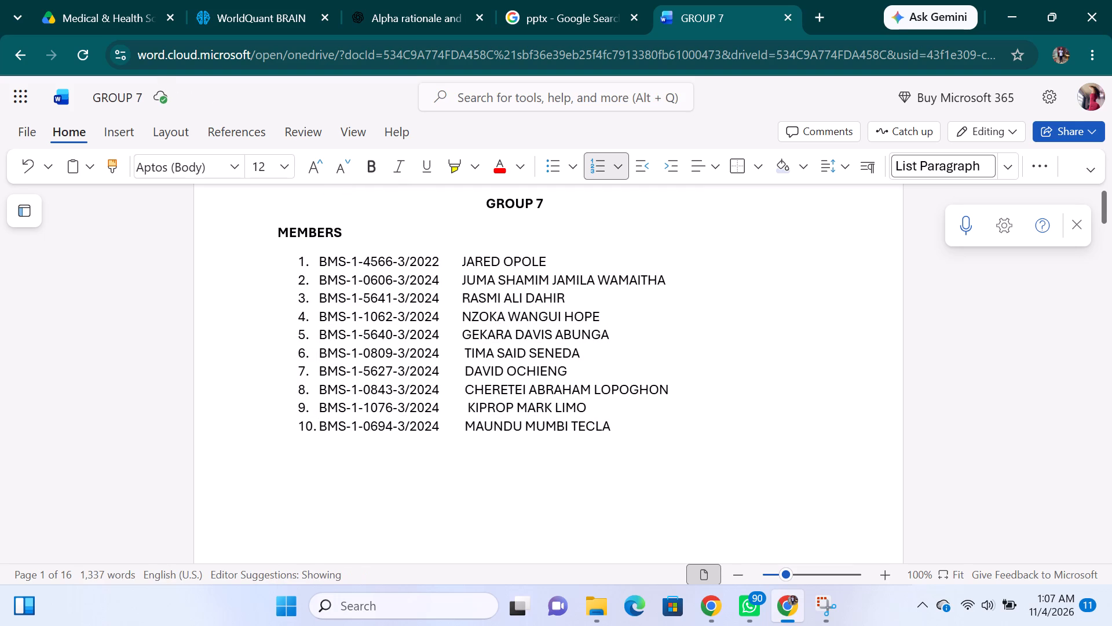
# Insert a line break before the HEMOSTASIS AND THROMBOSIS title to push it onto page 2 above a) Definitions.
pyautogui.scroll(2, 563, 425)
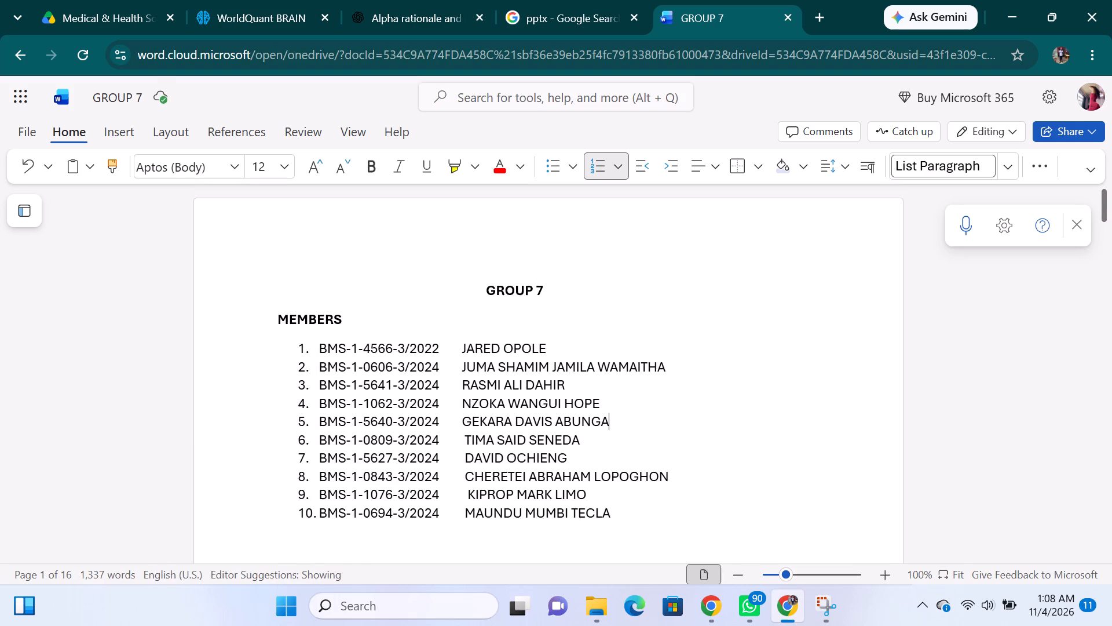
pyautogui.scroll(2, 572, 394)
pyautogui.scroll(-9, 577, 395)
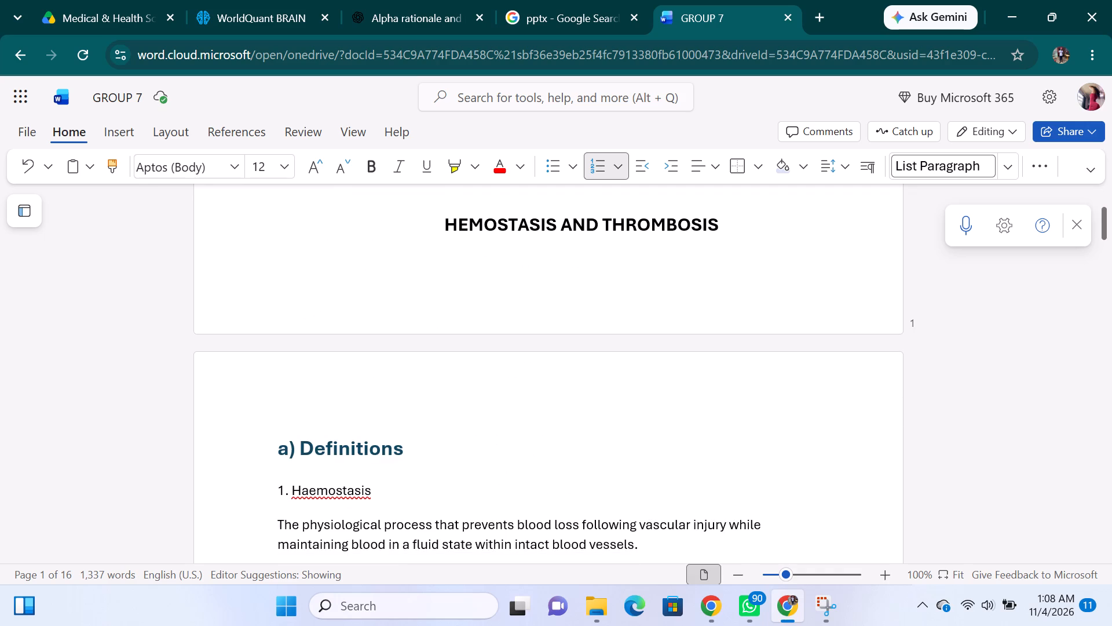
pyautogui.scroll(3, 562, 409)
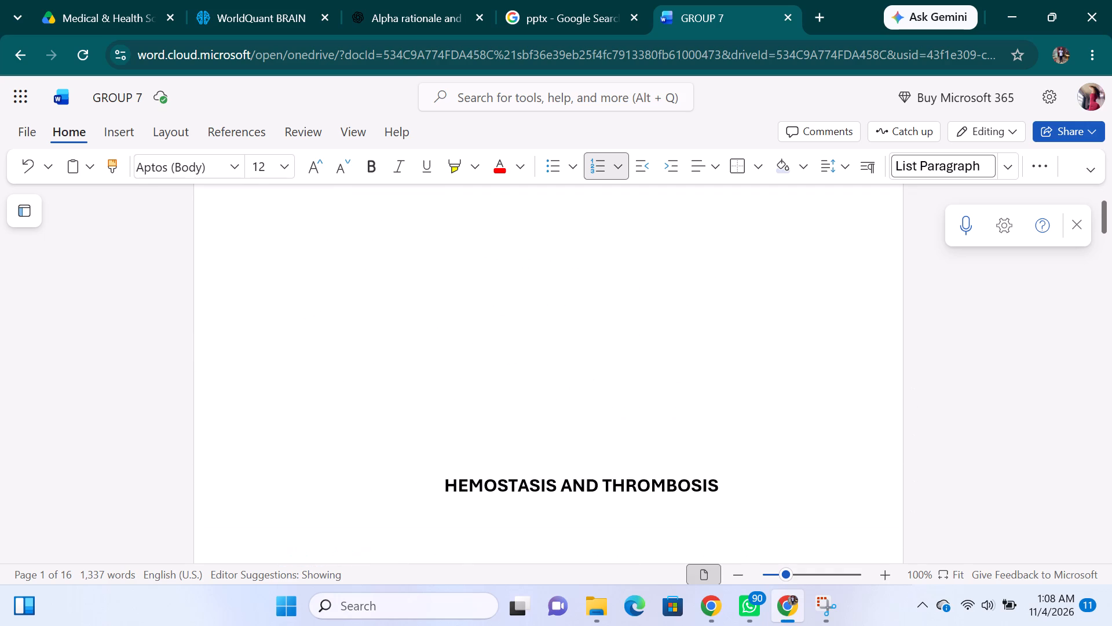
pyautogui.scroll(-3, 537, 416)
pyautogui.scroll(1, 509, 414)
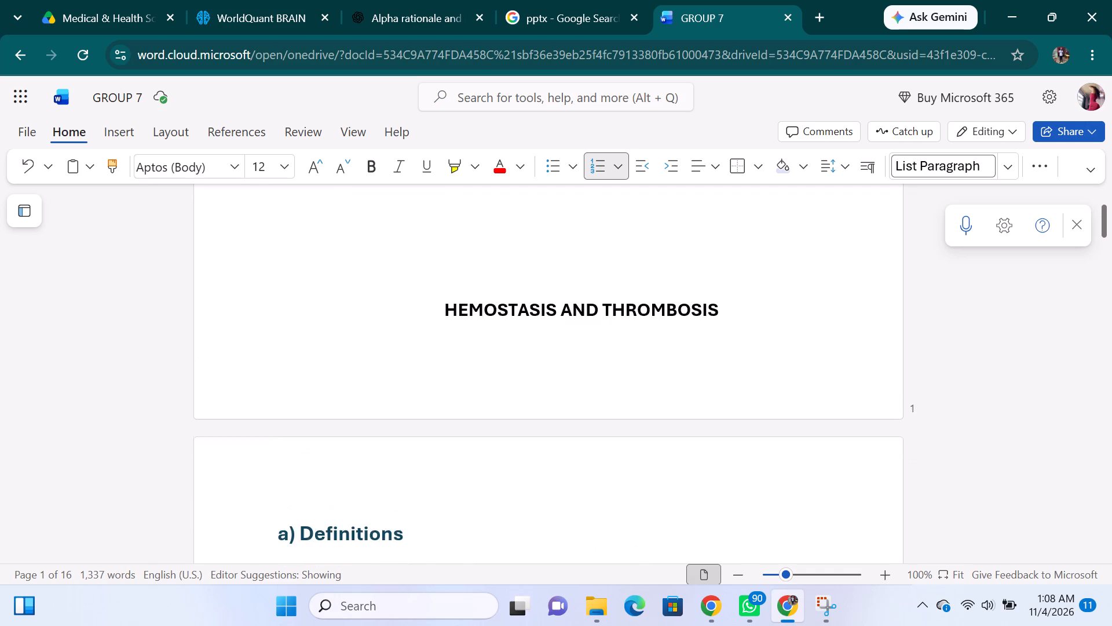
pyautogui.scroll(1, 509, 414)
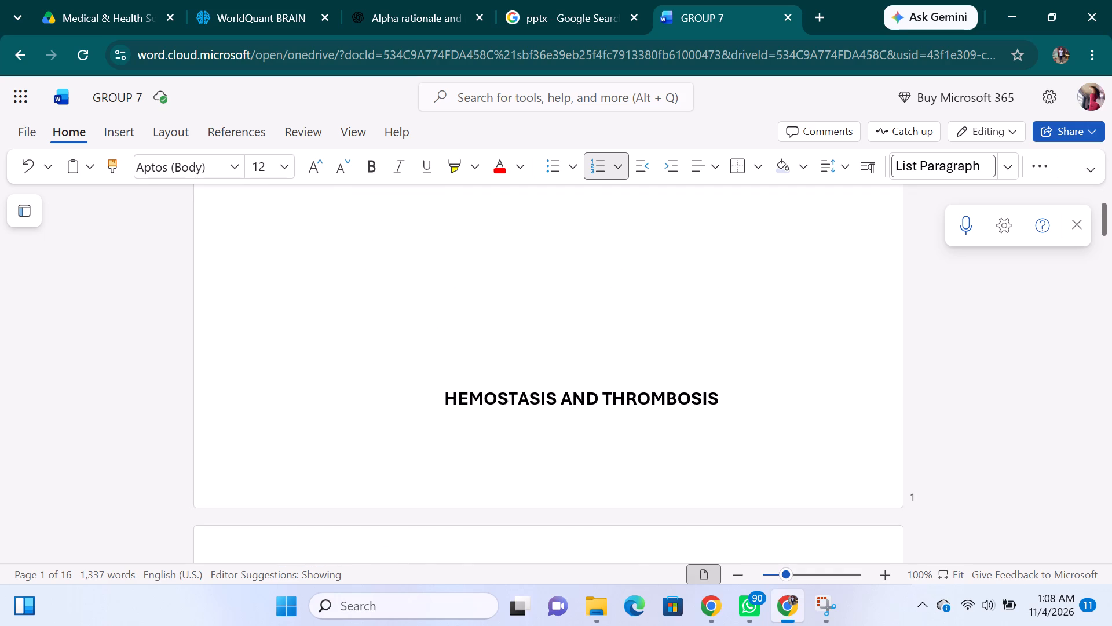
pyautogui.click(435, 401)
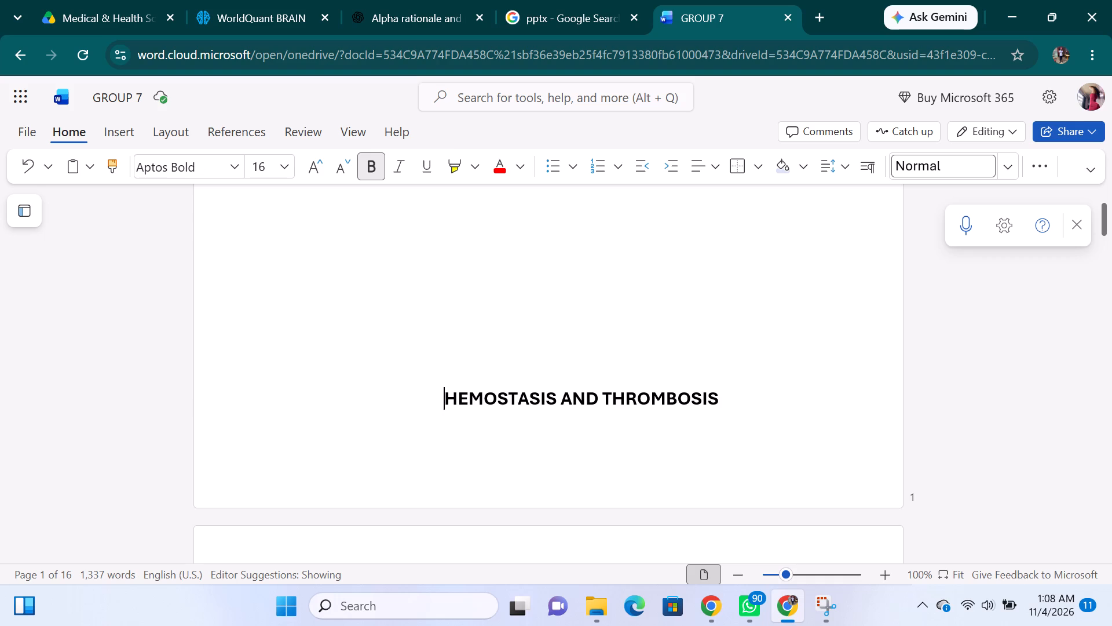
pyautogui.press('Return')
# Review the layout from the page 2 title through sections a) to e), as far as the extrinsic and common pathways.
pyautogui.scroll(-2, 485, 453)
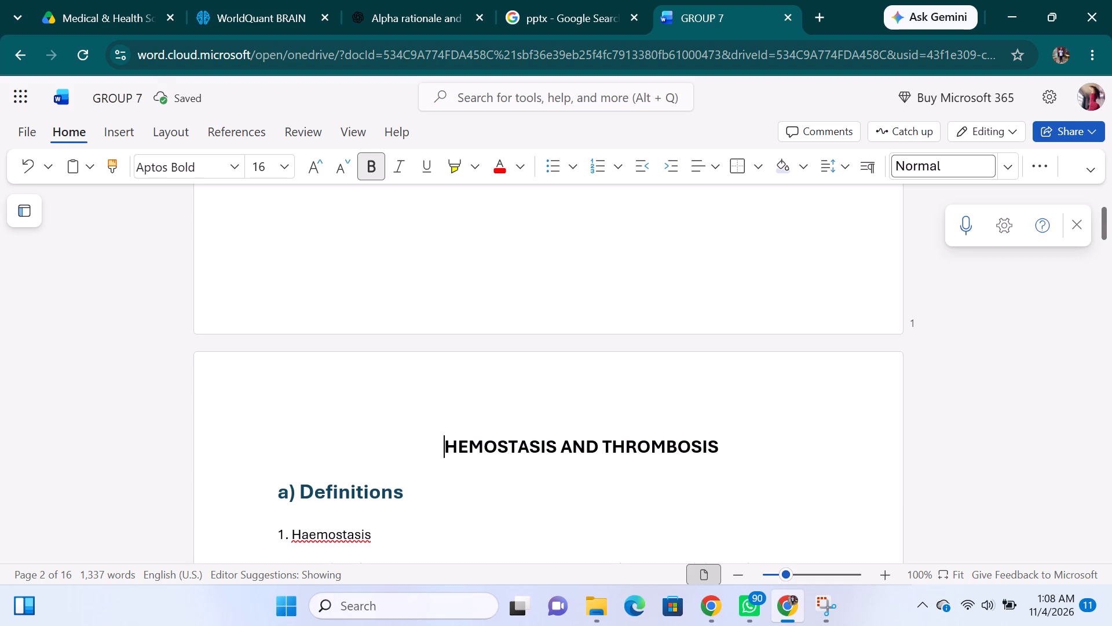
pyautogui.scroll(-2, 500, 445)
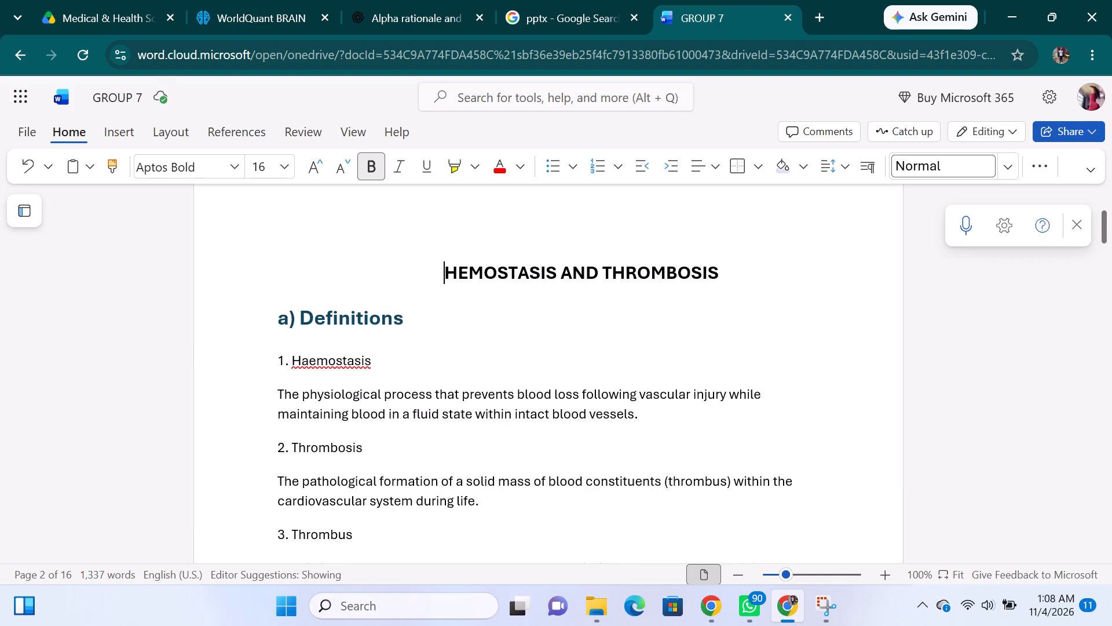
pyautogui.scroll(-11, 508, 435)
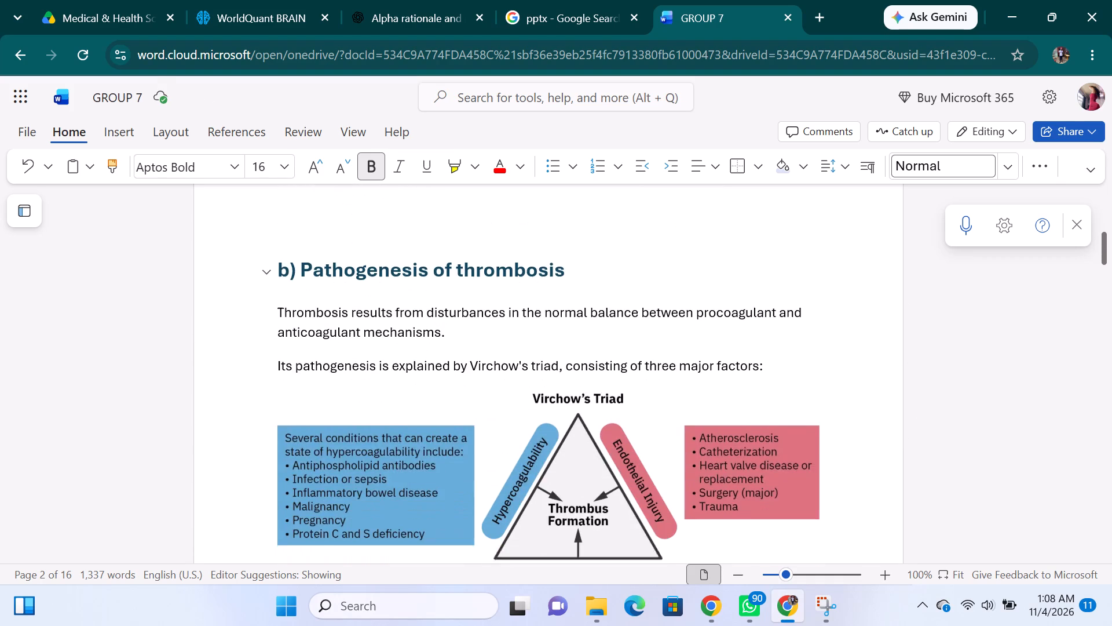
pyautogui.scroll(-7, 487, 425)
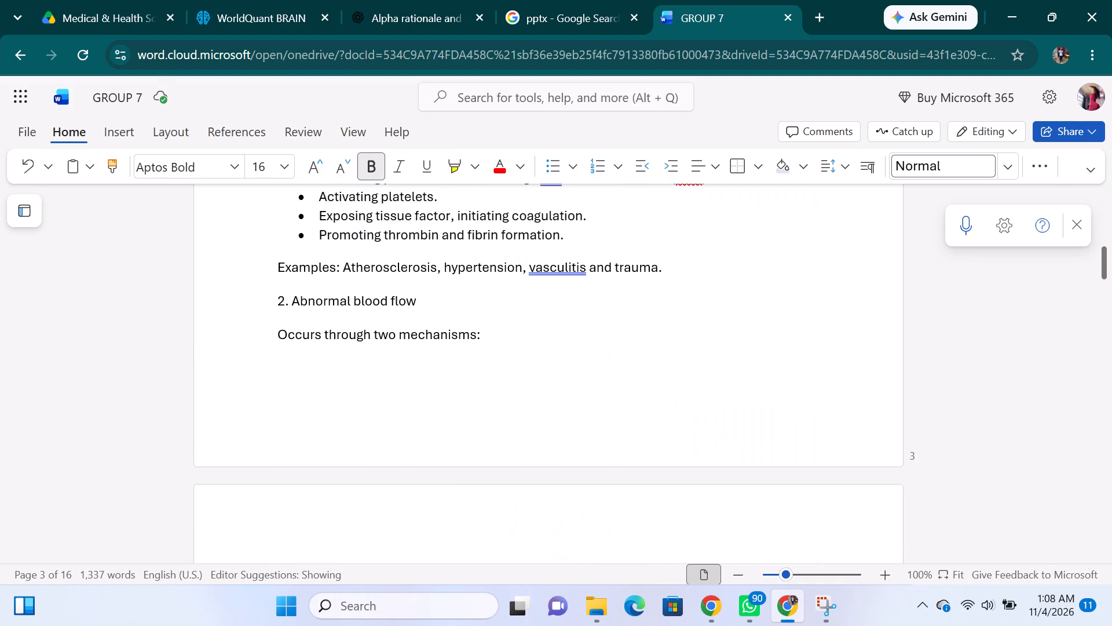
pyautogui.scroll(-4, 533, 410)
pyautogui.scroll(-2, 457, 420)
pyautogui.scroll(-6, 553, 392)
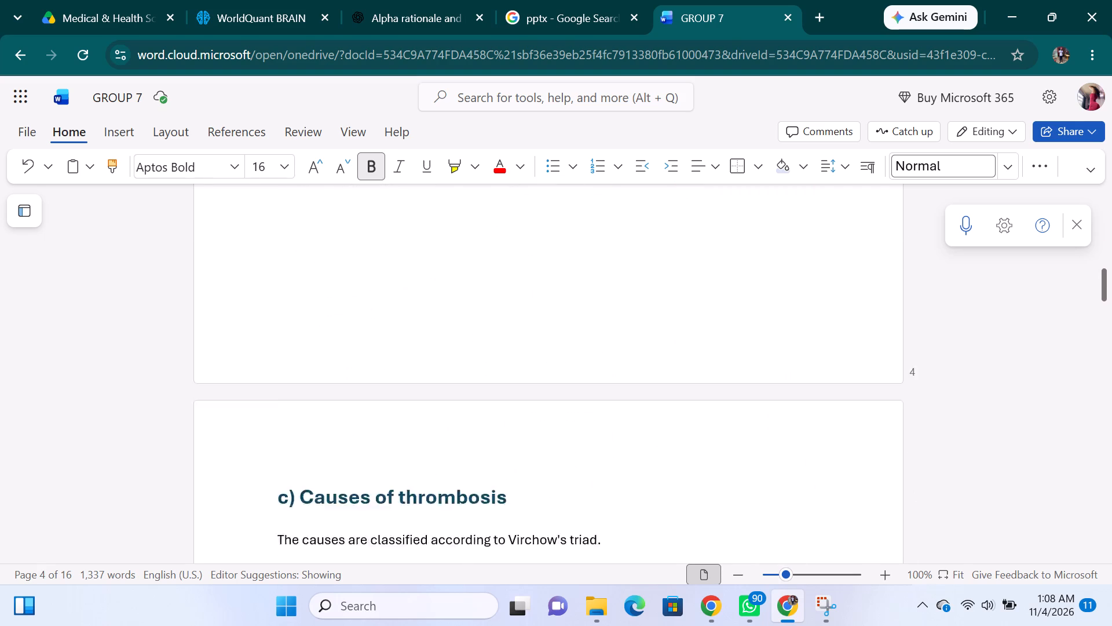
pyautogui.scroll(-4, 503, 406)
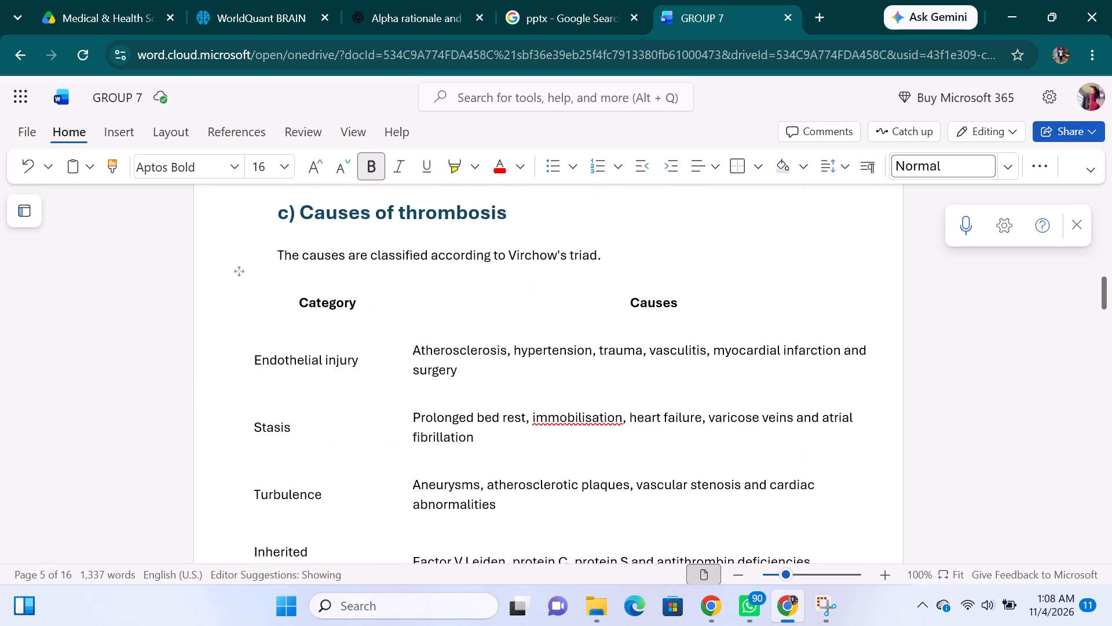
pyautogui.scroll(-4, 492, 404)
pyautogui.scroll(-2, 382, 419)
pyautogui.scroll(-3, 553, 385)
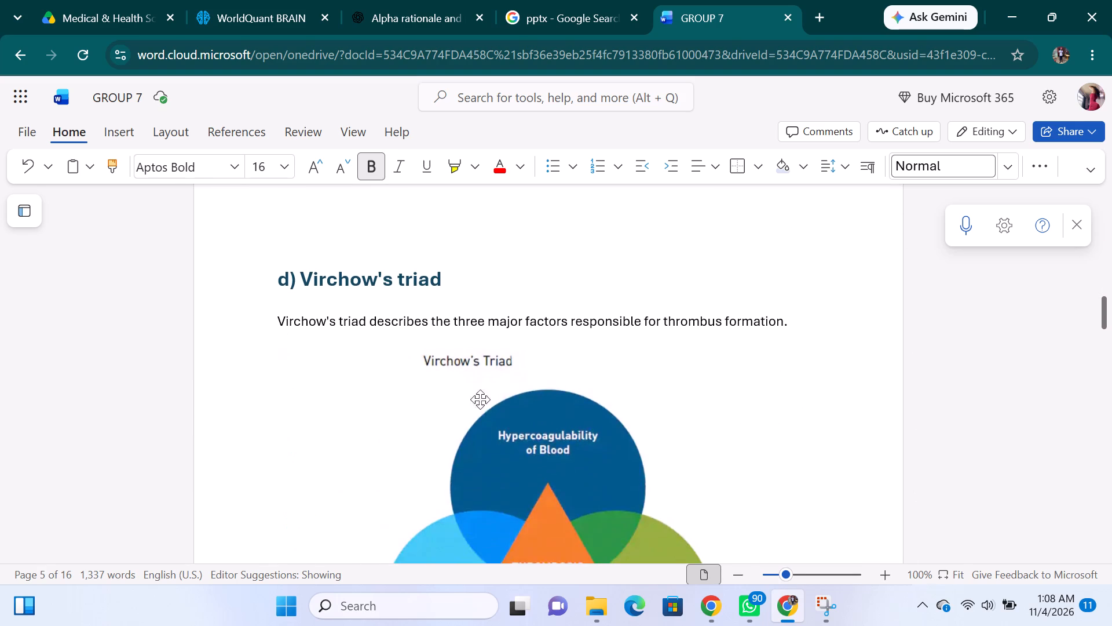
pyautogui.scroll(-1, 501, 380)
pyautogui.scroll(-2, 605, 352)
pyautogui.scroll(-2, 532, 369)
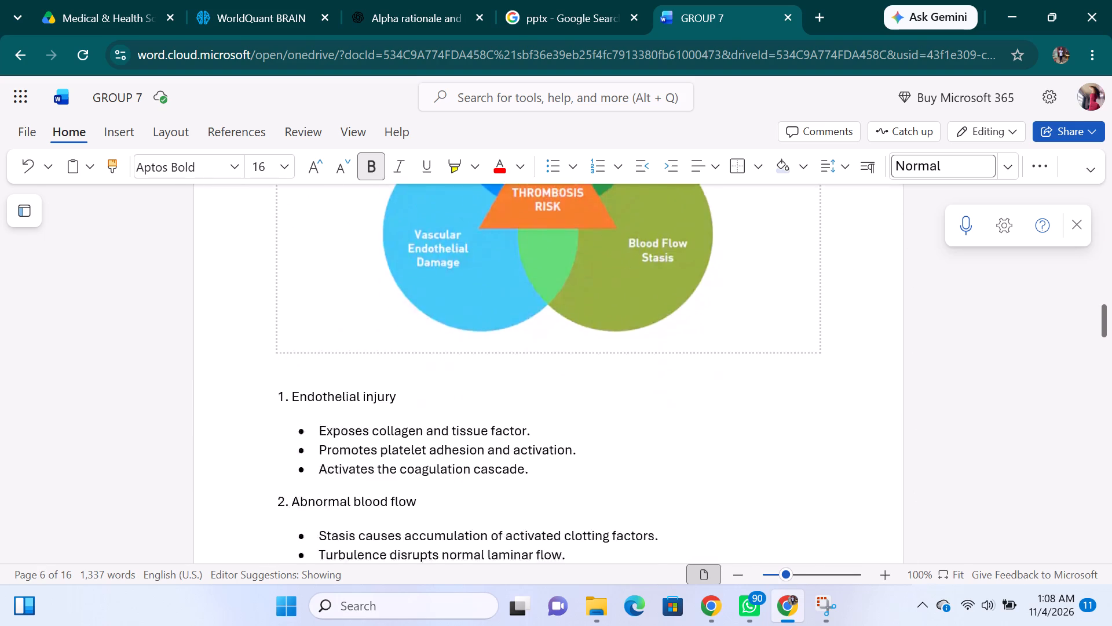
pyautogui.scroll(-1, 553, 380)
pyautogui.scroll(-2, 451, 403)
pyautogui.scroll(-2, 552, 388)
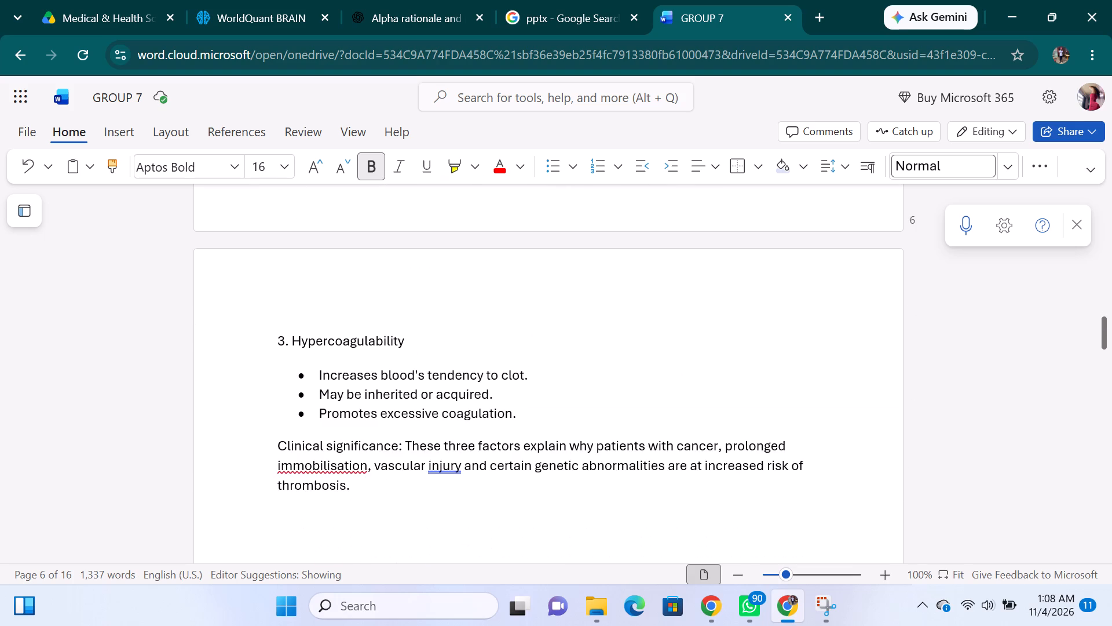
pyautogui.scroll(-1, 492, 396)
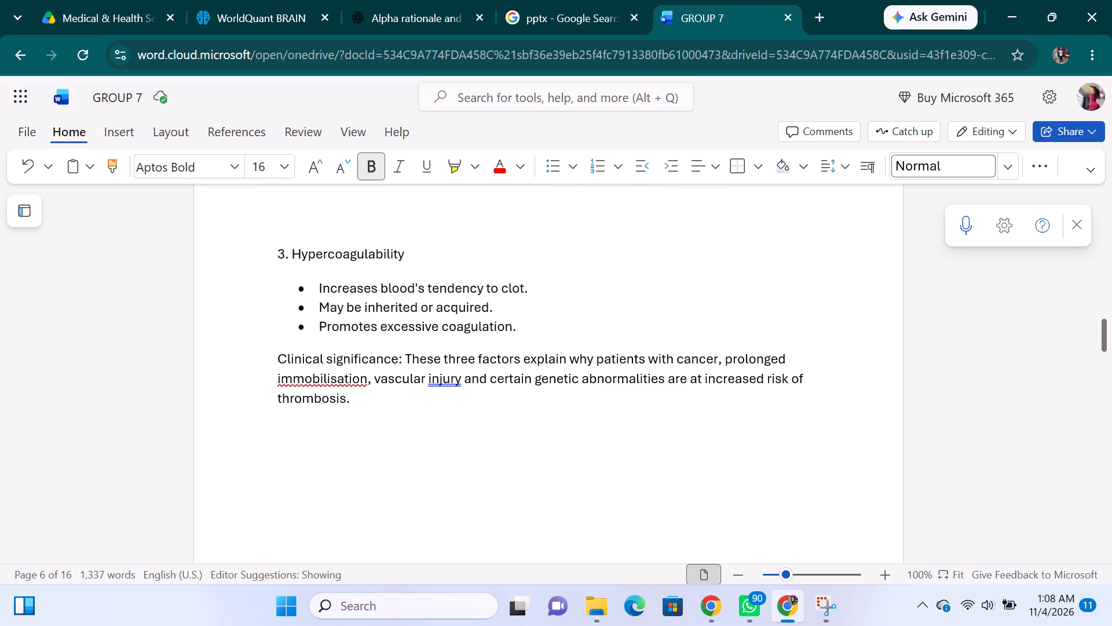
pyautogui.scroll(-8, 518, 406)
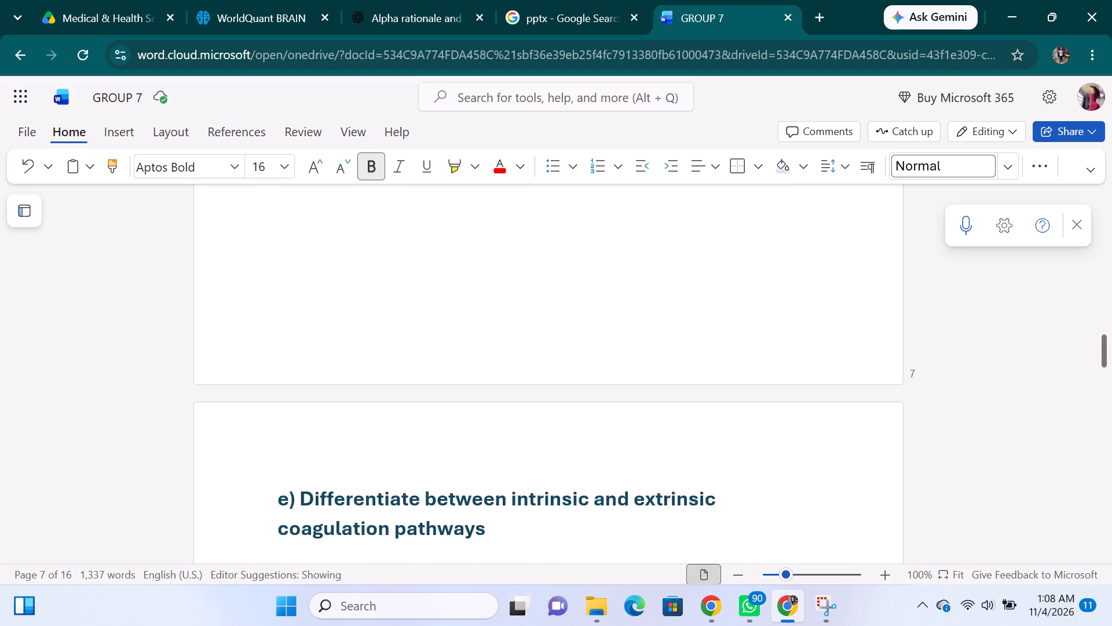
pyautogui.scroll(-3, 421, 418)
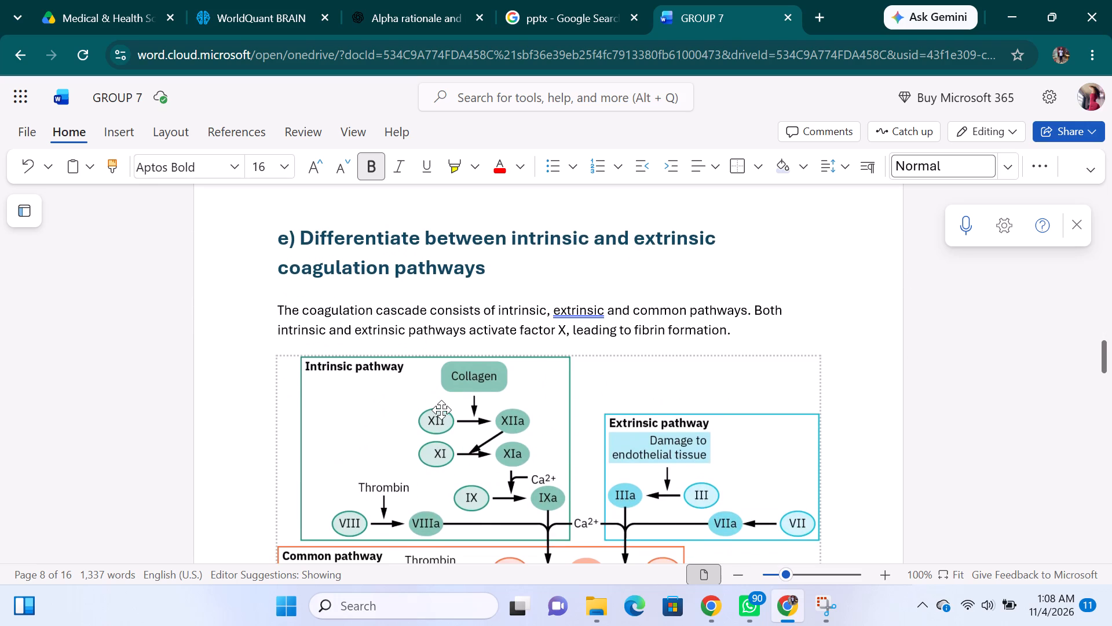
pyautogui.scroll(-2, 441, 411)
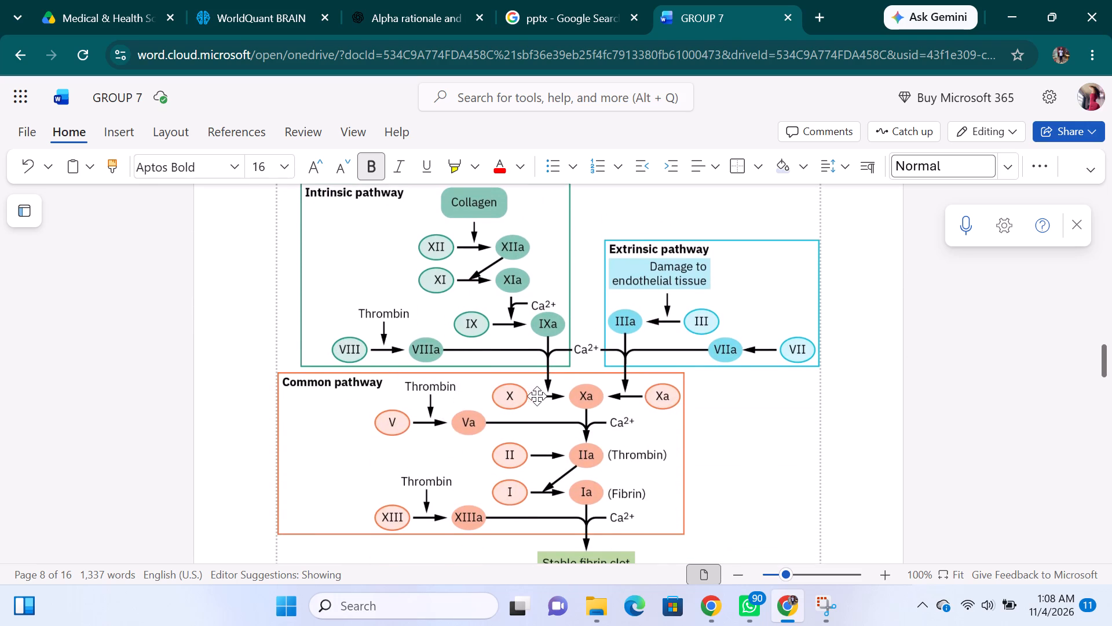
pyautogui.scroll(-3, 533, 396)
pyautogui.scroll(-2, 465, 410)
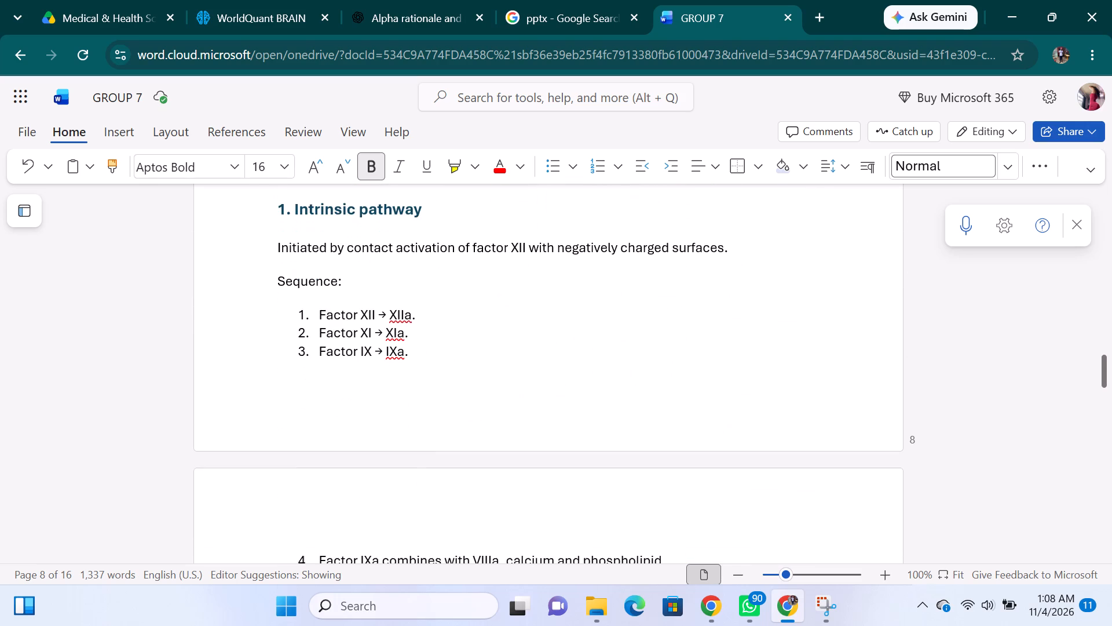
pyautogui.scroll(-4, 475, 405)
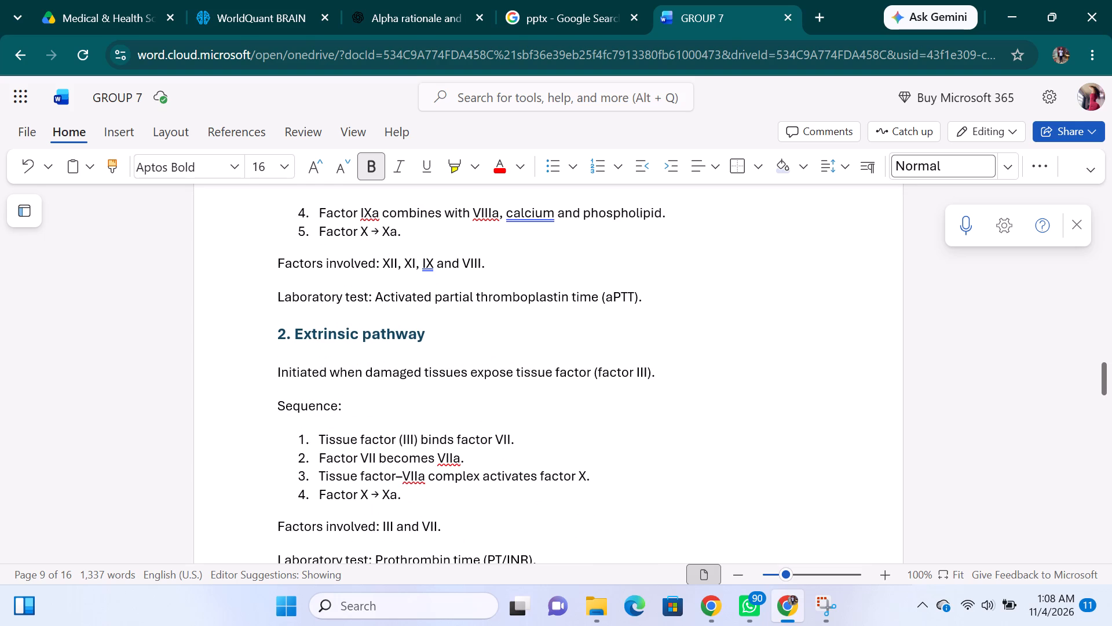
pyautogui.scroll(-1, 536, 384)
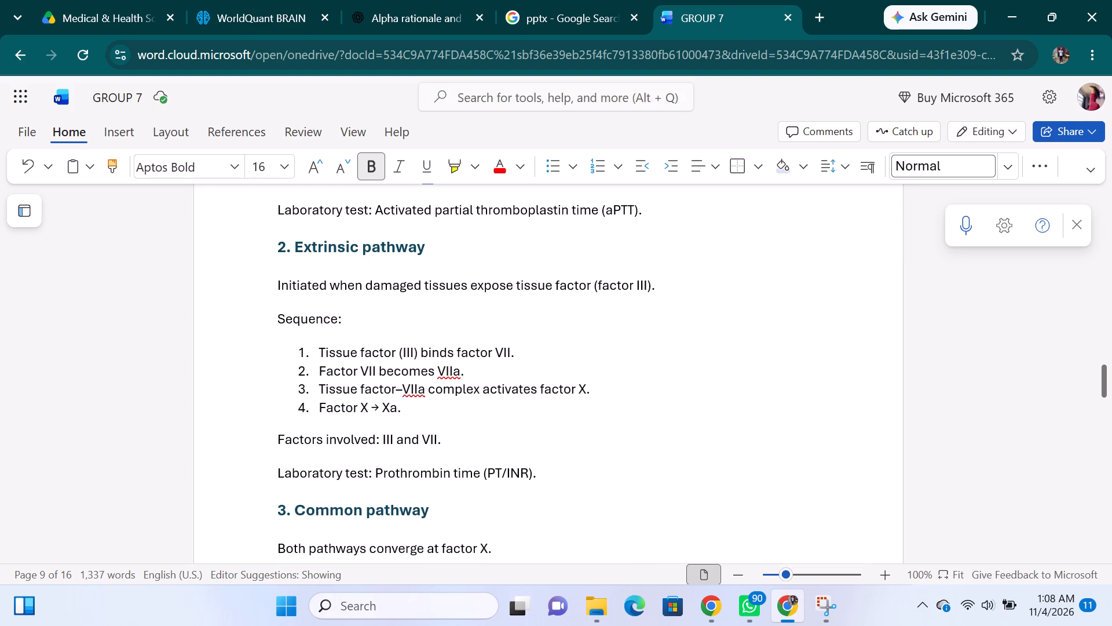
# Review the layout of section e), from the coagulation pathway diagram through the pathway lists to the comparison table and closing note.
pyautogui.scroll(13, 544, 373)
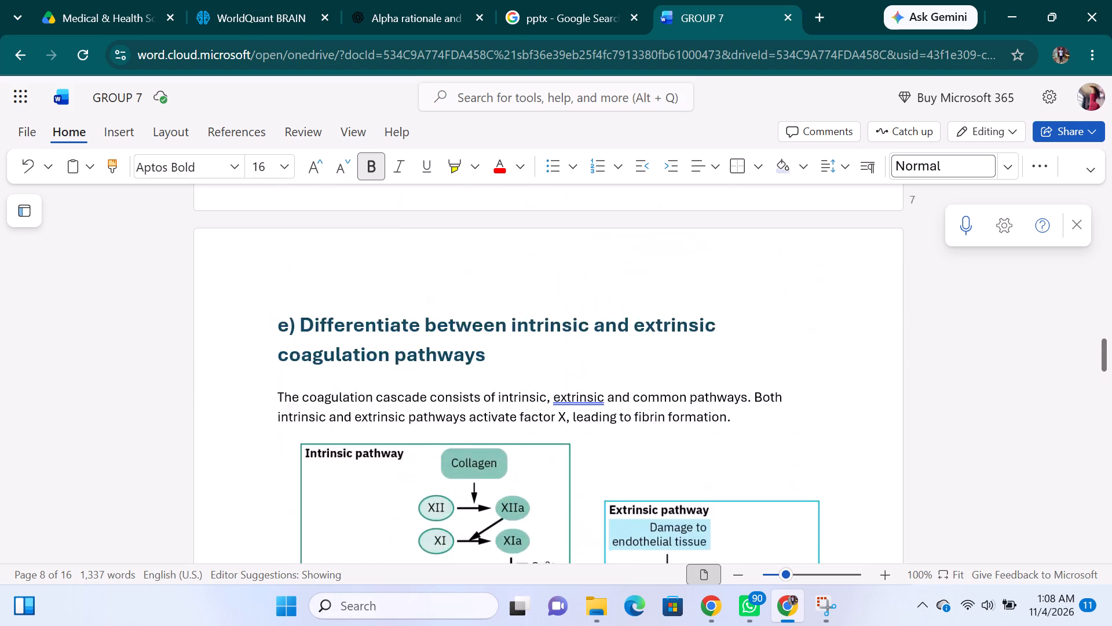
pyautogui.scroll(1, 545, 373)
pyautogui.scroll(-1, 530, 381)
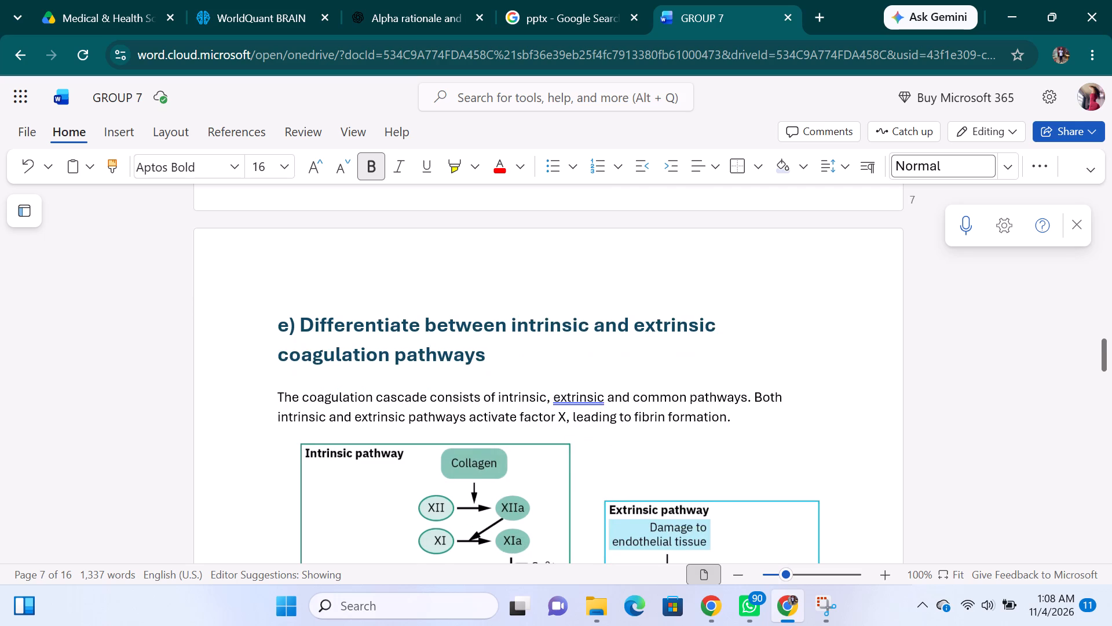
pyautogui.scroll(-1, 526, 405)
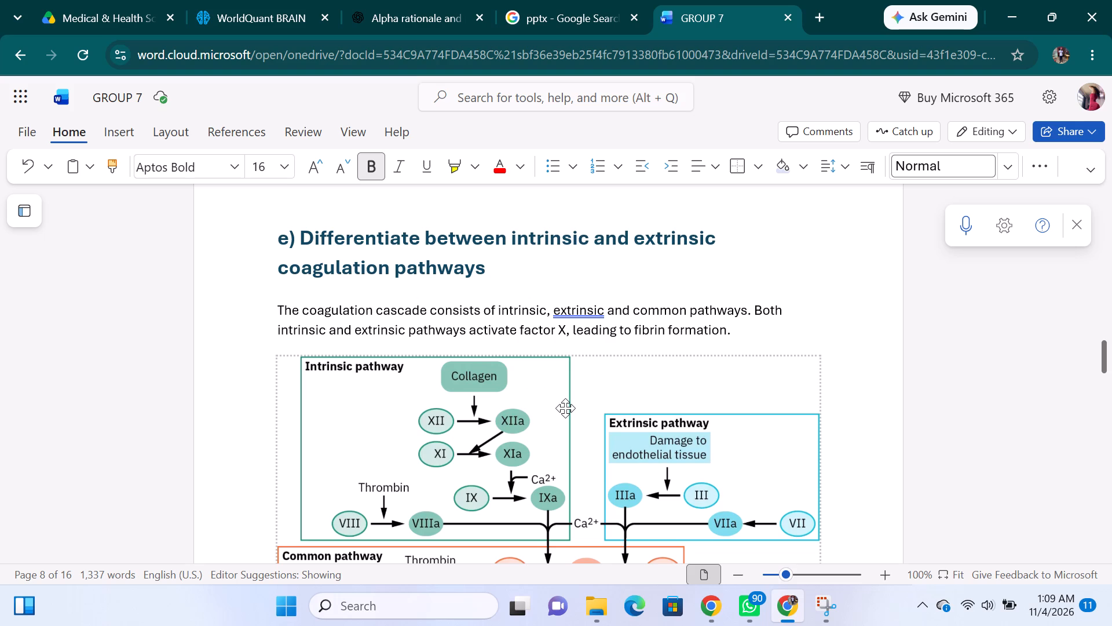
pyautogui.scroll(-12, 566, 410)
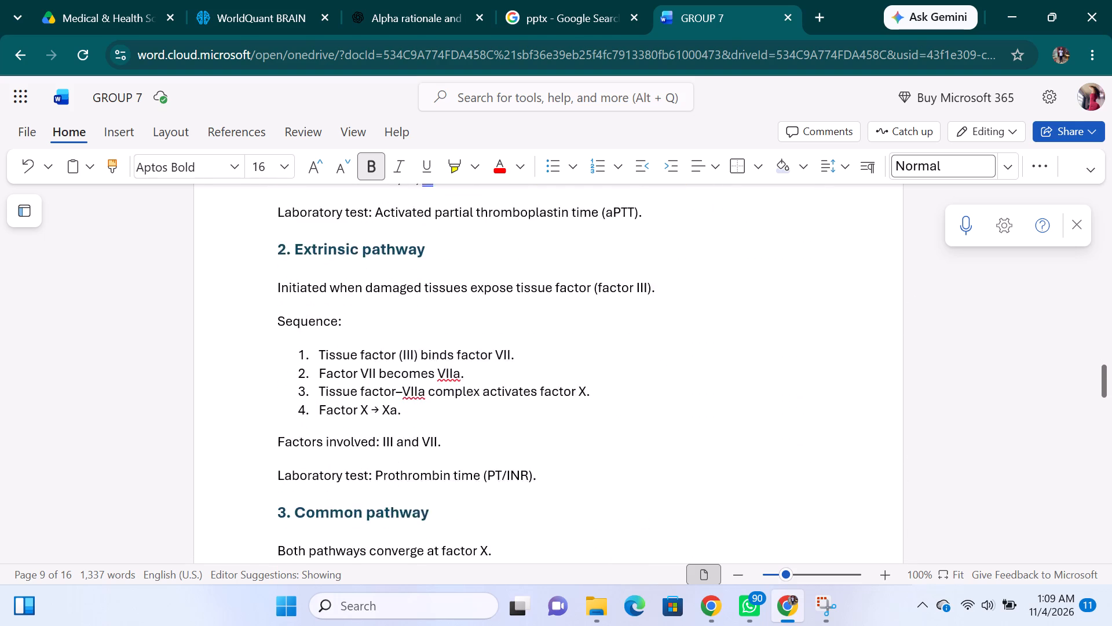
pyautogui.scroll(-11, 545, 398)
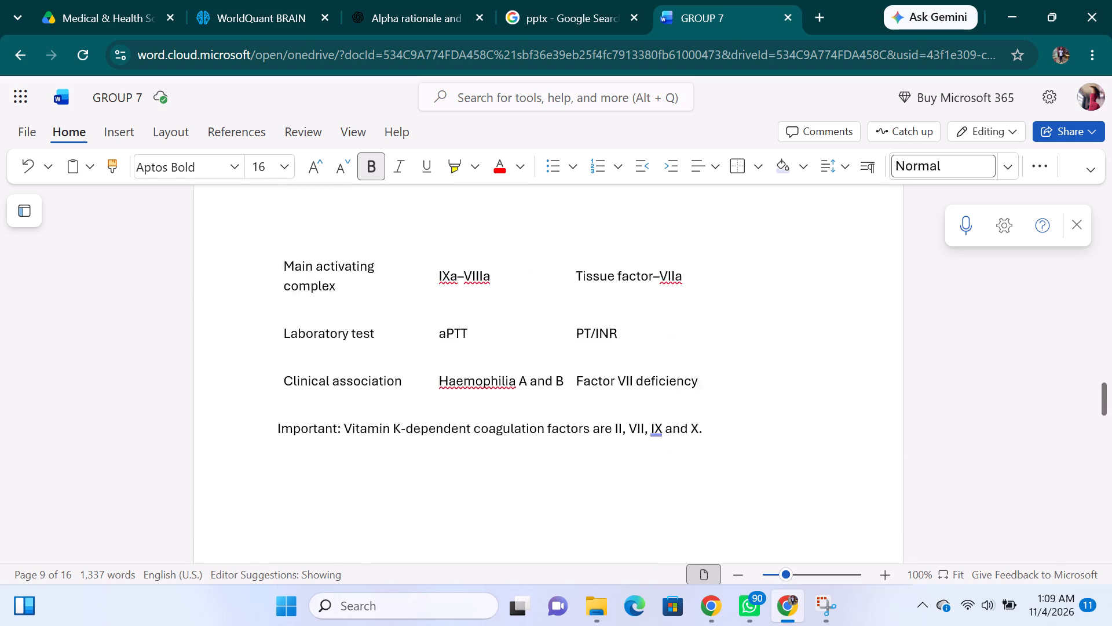
pyautogui.scroll(-7, 565, 388)
# Review section f) Morphology of thrombi, from the lines of Zahn image to the antemortem thrombus versus postmortem clot table.
pyautogui.scroll(-2, 582, 385)
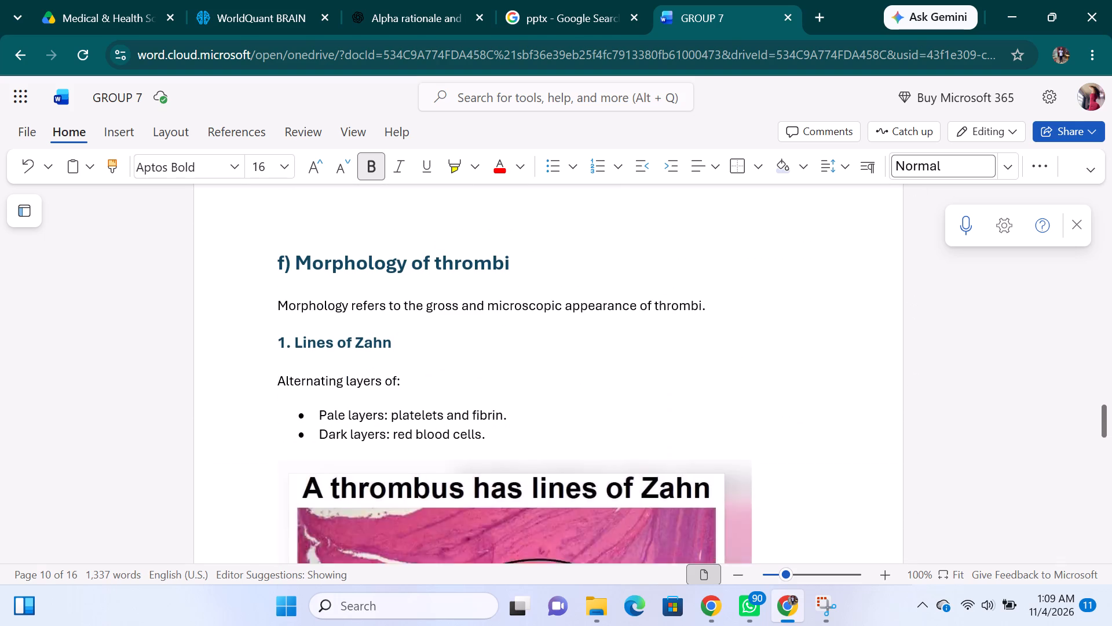
pyautogui.scroll(-1, 565, 388)
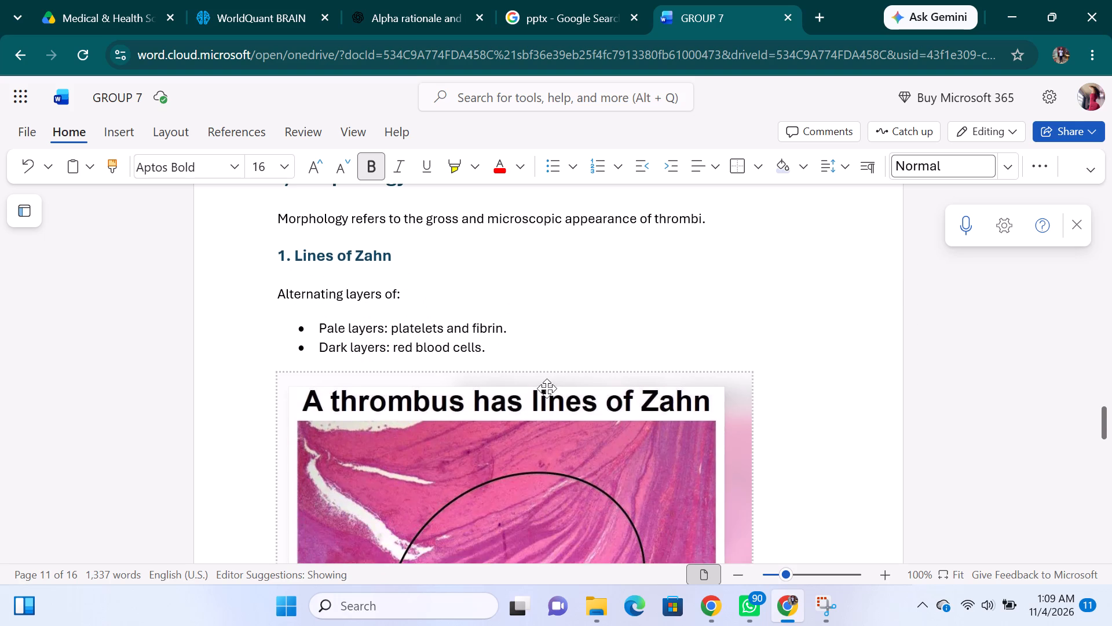
pyautogui.scroll(-4, 532, 390)
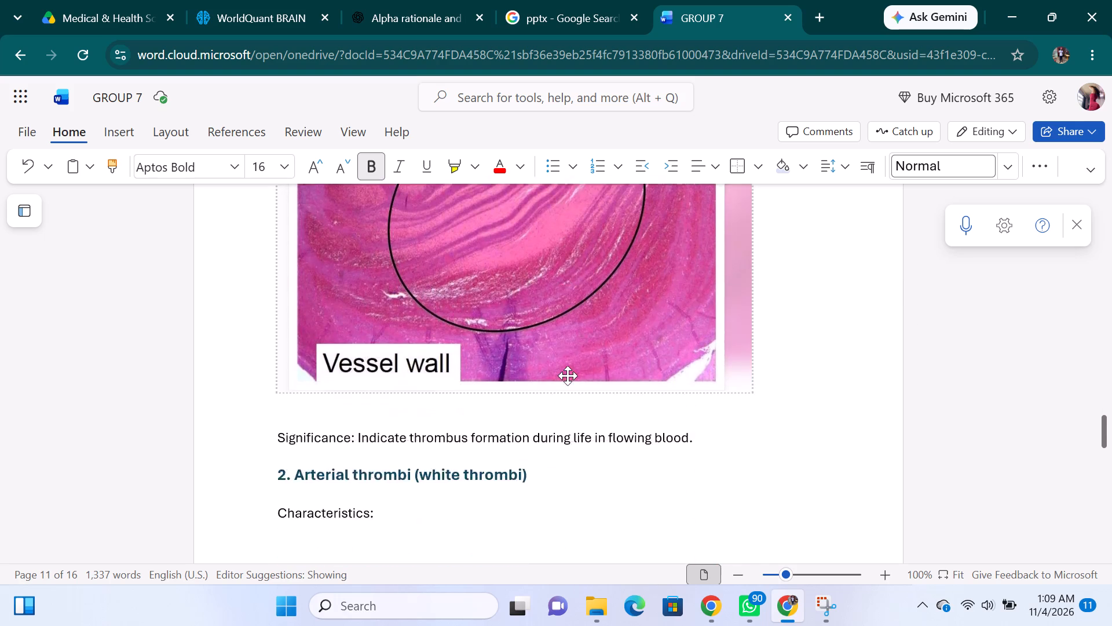
pyautogui.scroll(-4, 568, 376)
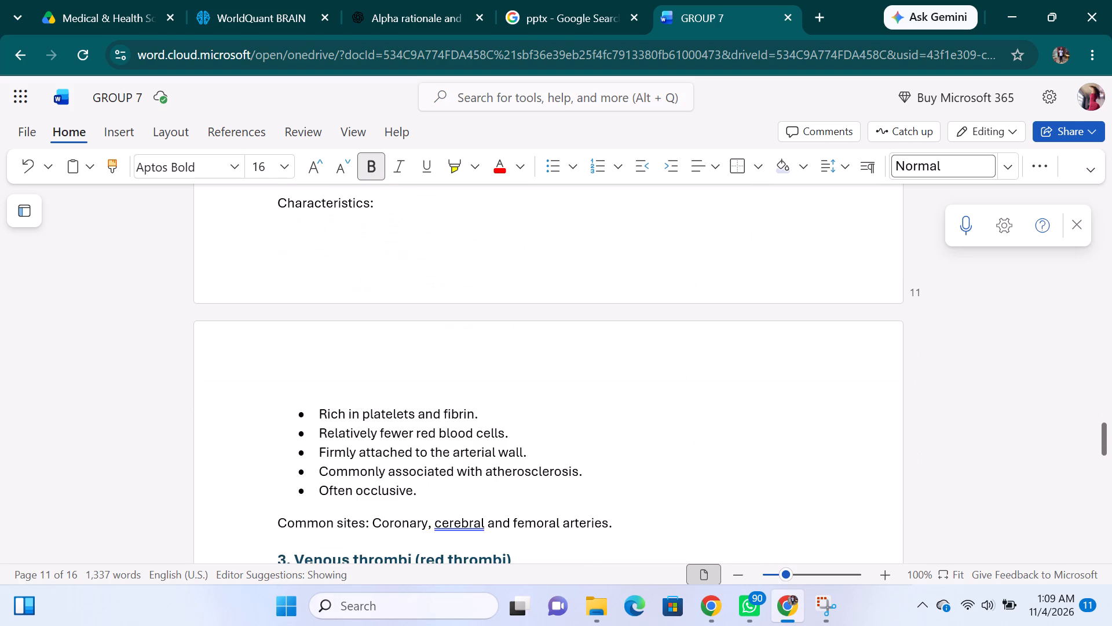
pyautogui.scroll(3, 547, 377)
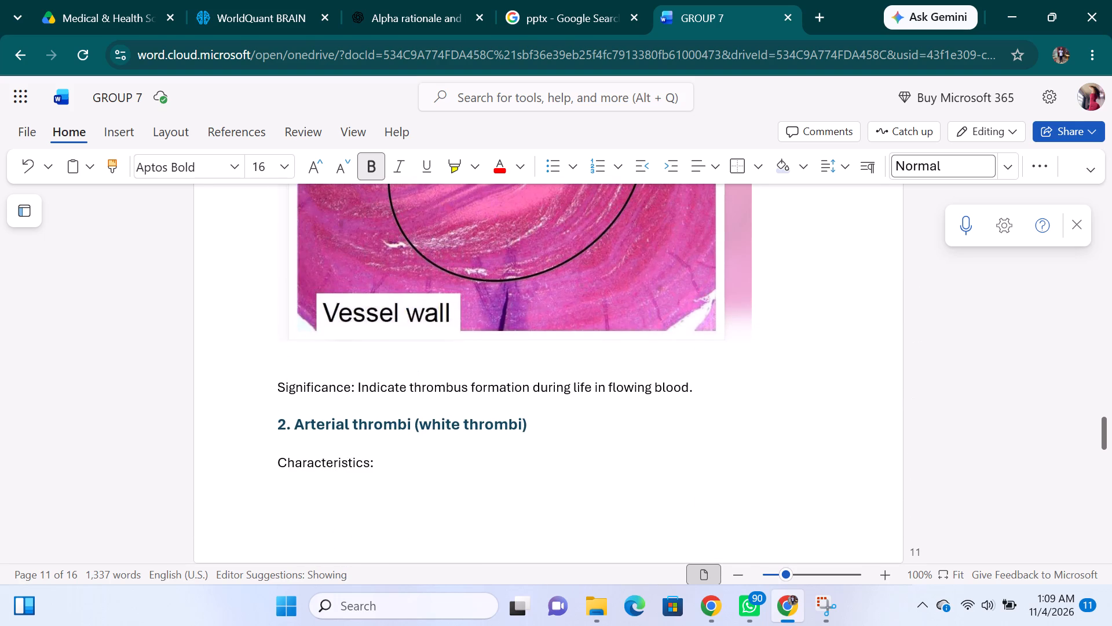
pyautogui.scroll(-3, 427, 404)
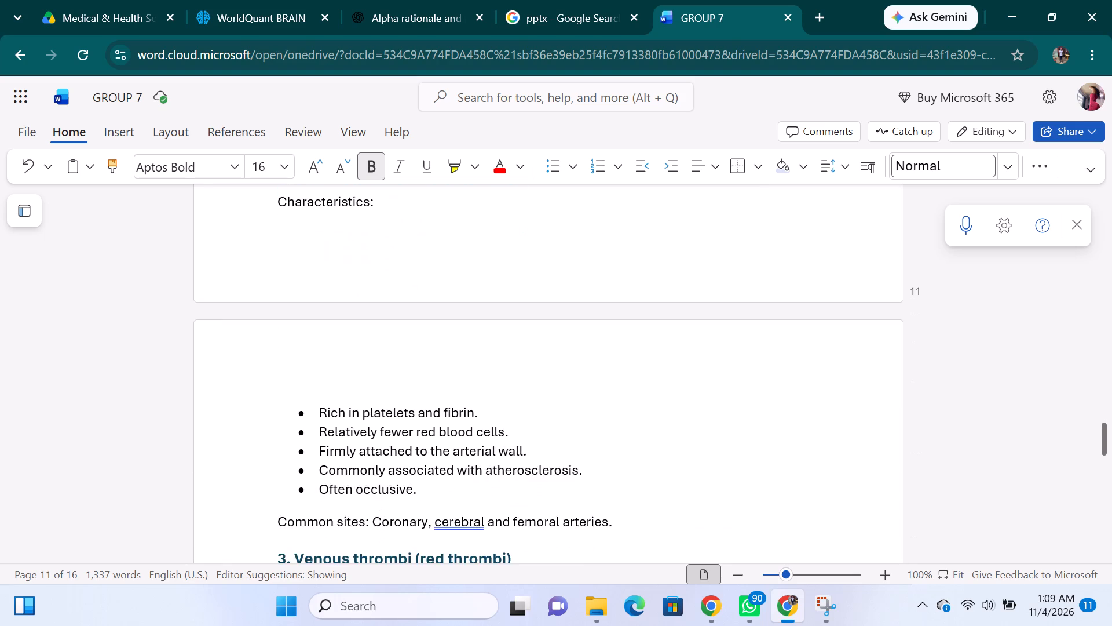
pyautogui.scroll(-2, 420, 404)
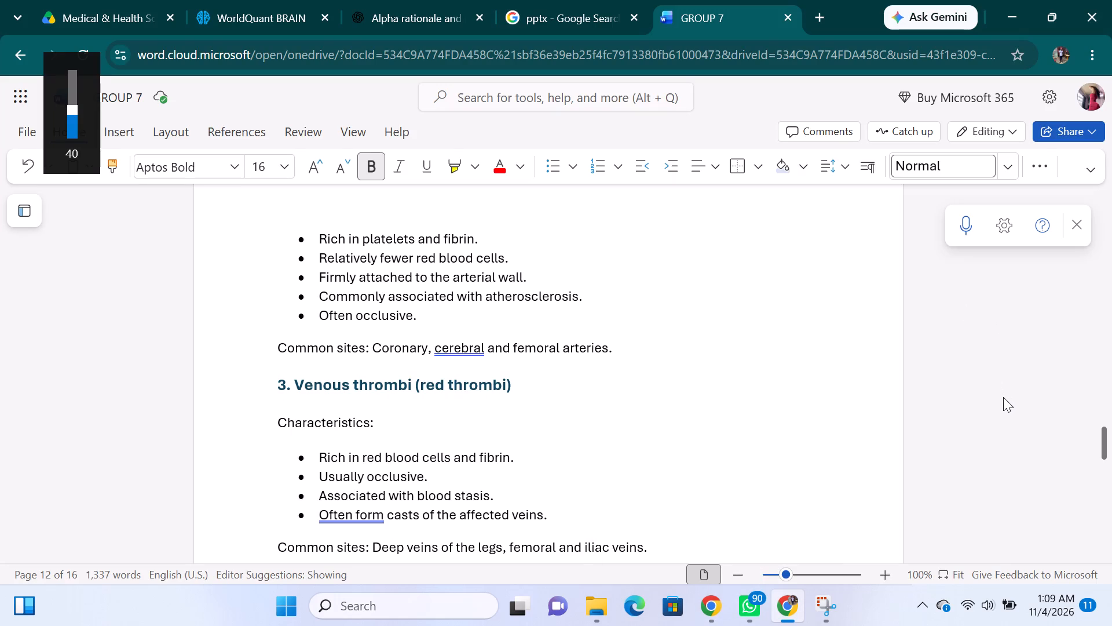
pyautogui.scroll(-2, 653, 396)
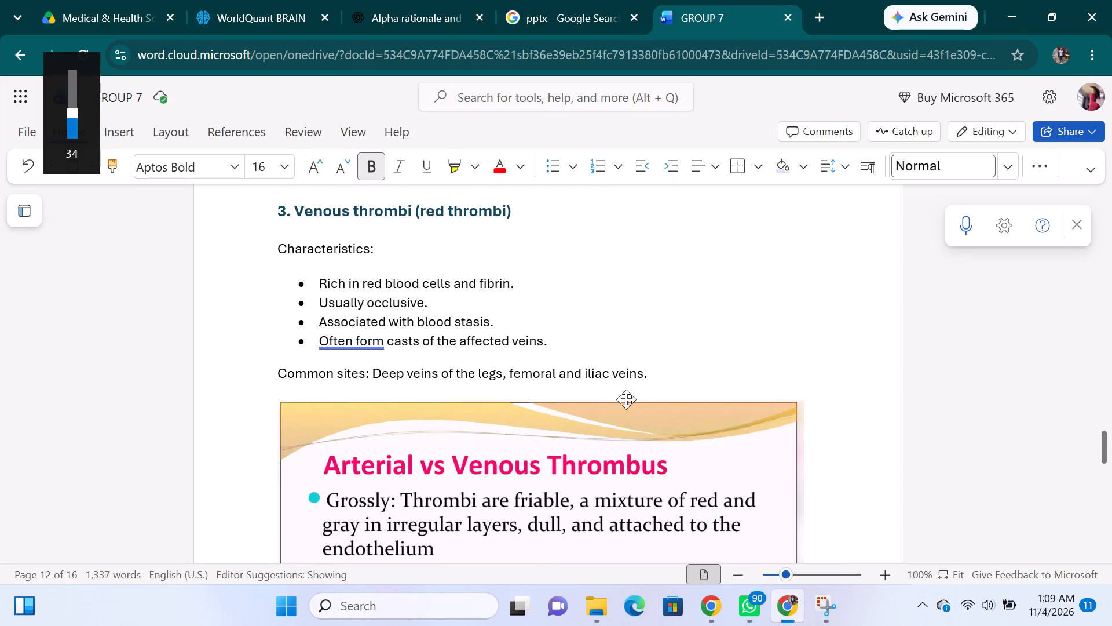
pyautogui.scroll(-1, 588, 395)
pyautogui.scroll(-8, 442, 388)
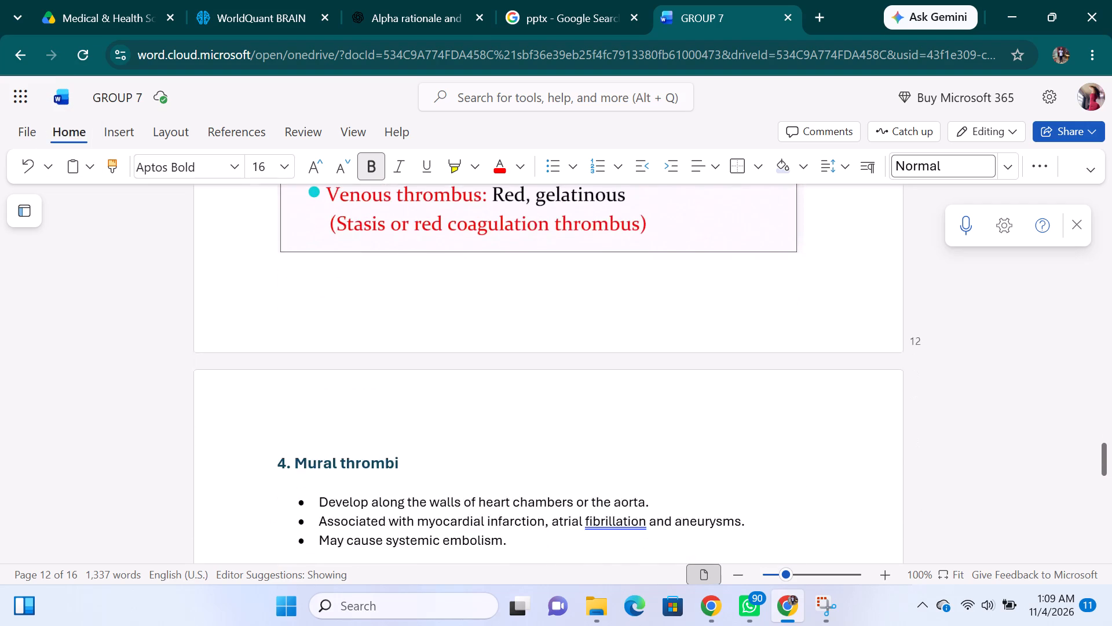
pyautogui.scroll(-6, 441, 365)
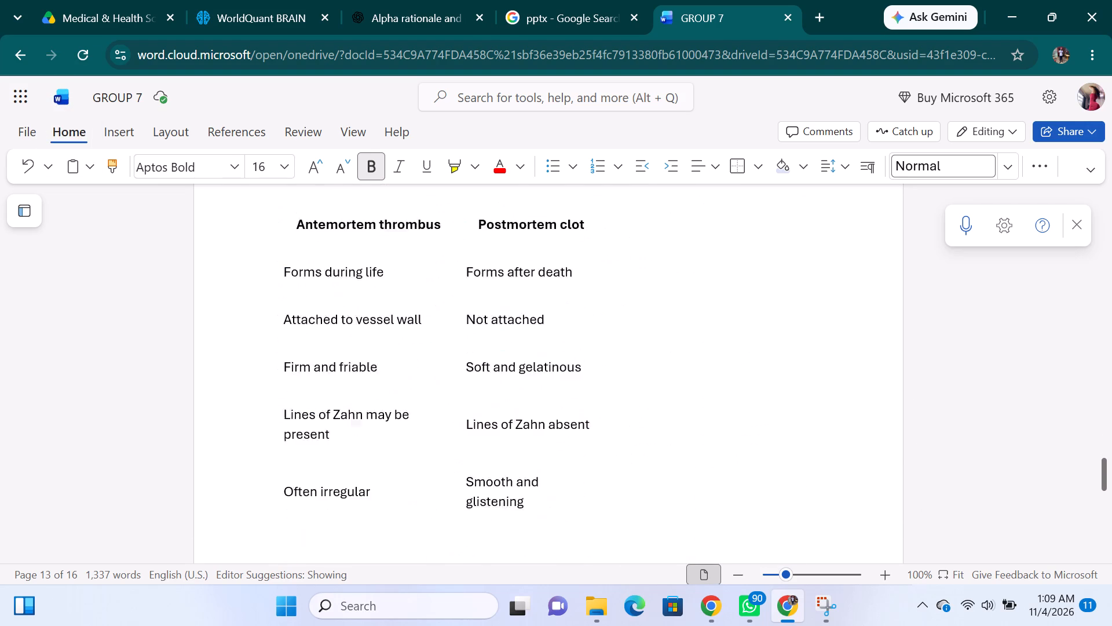
# Recheck the page breaks and spacing from arterial thrombi in section f) through the start of section g).
pyautogui.scroll(-7, 441, 365)
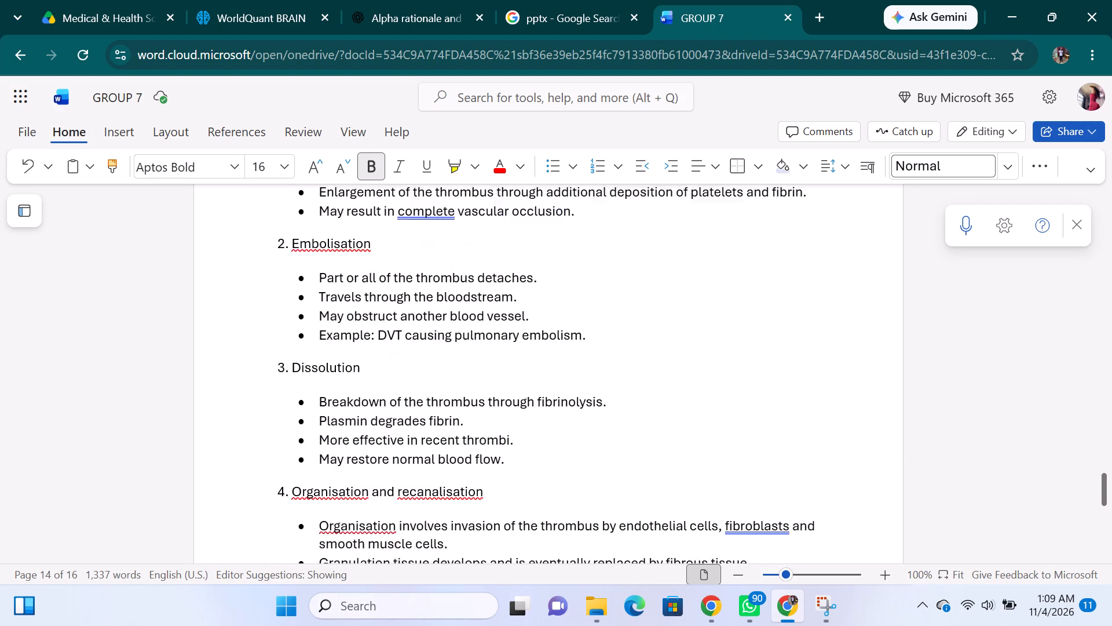
pyautogui.scroll(-2, 483, 366)
pyautogui.scroll(11, 488, 367)
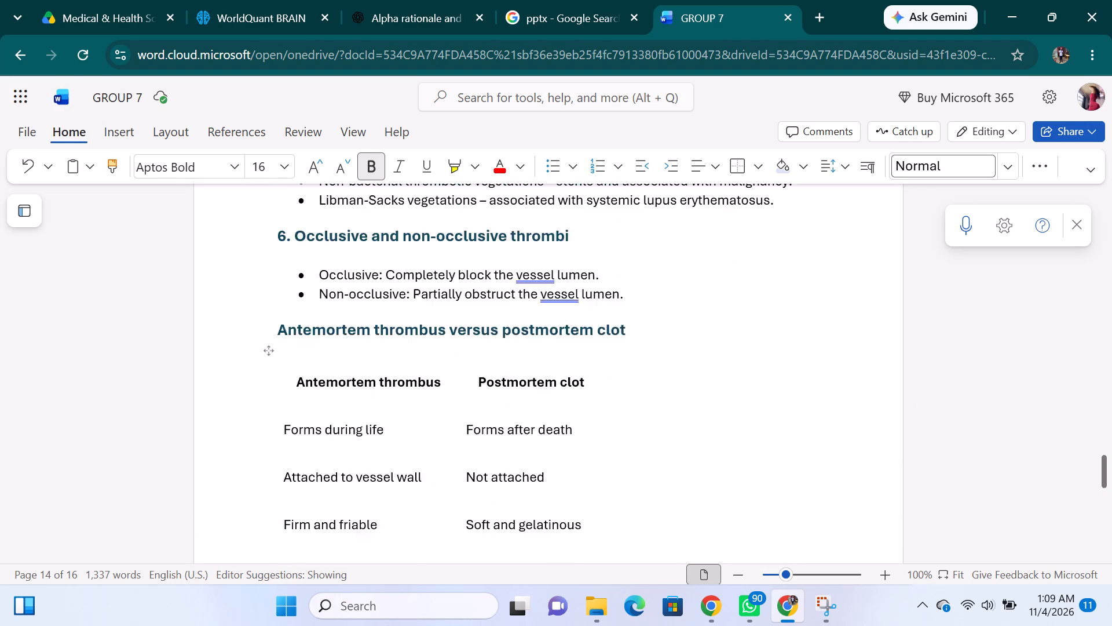
pyautogui.scroll(15, 489, 366)
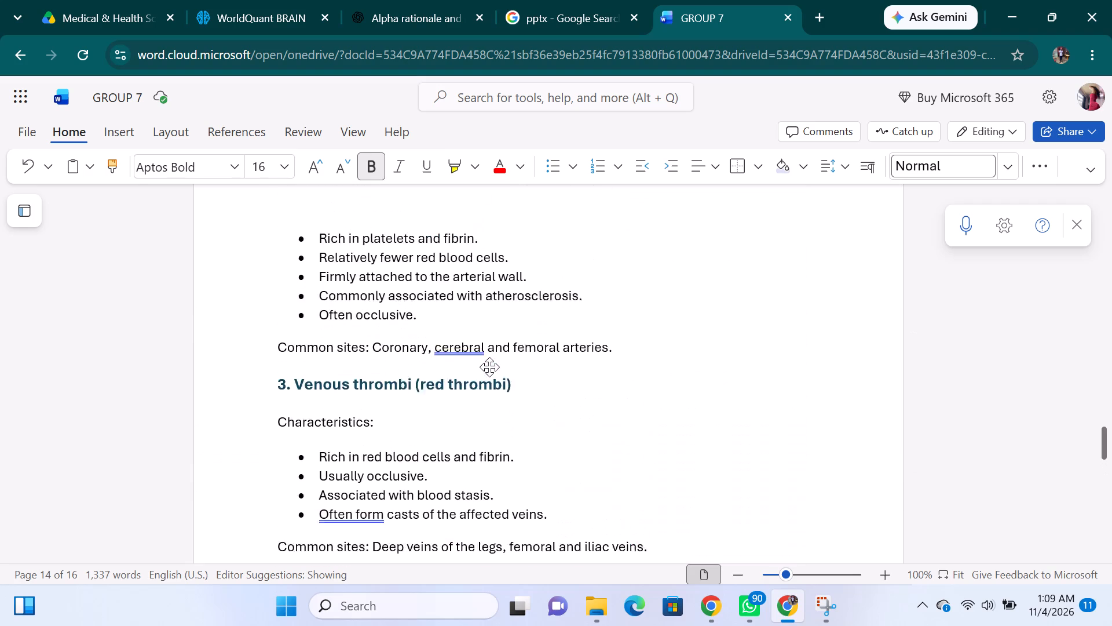
pyautogui.scroll(6, 489, 367)
pyautogui.scroll(-4, 489, 367)
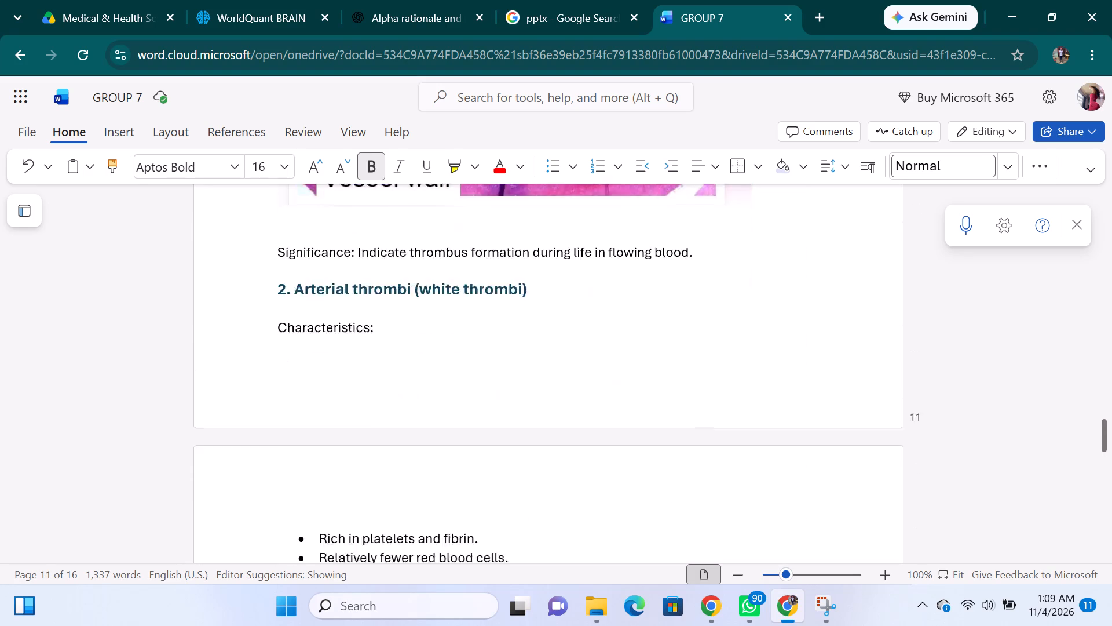
pyautogui.scroll(-12, 489, 367)
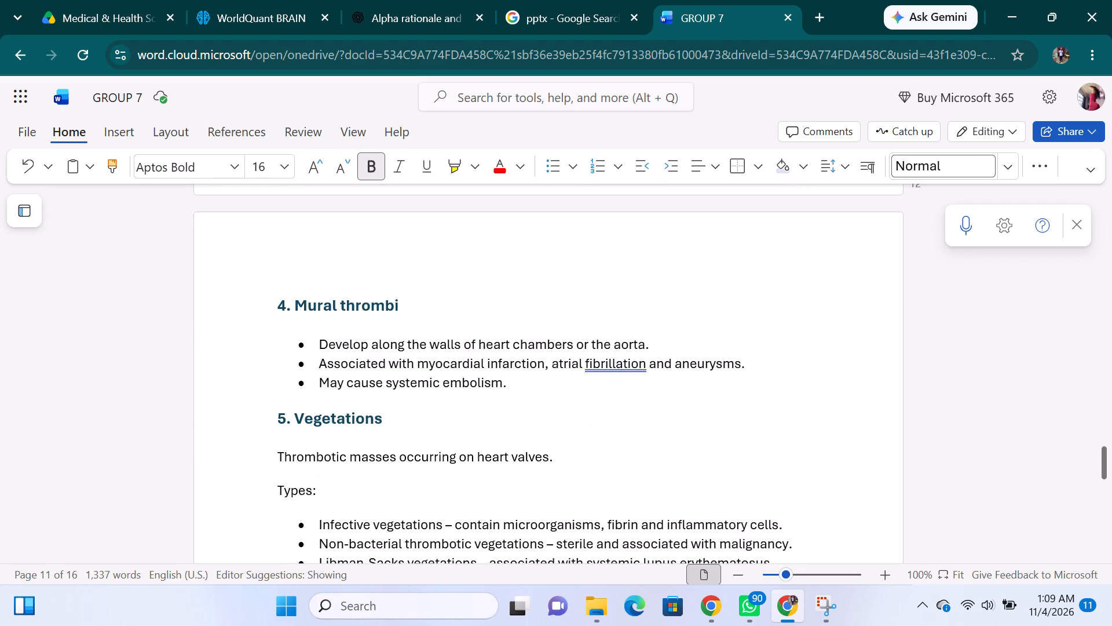
pyautogui.scroll(-10, 503, 366)
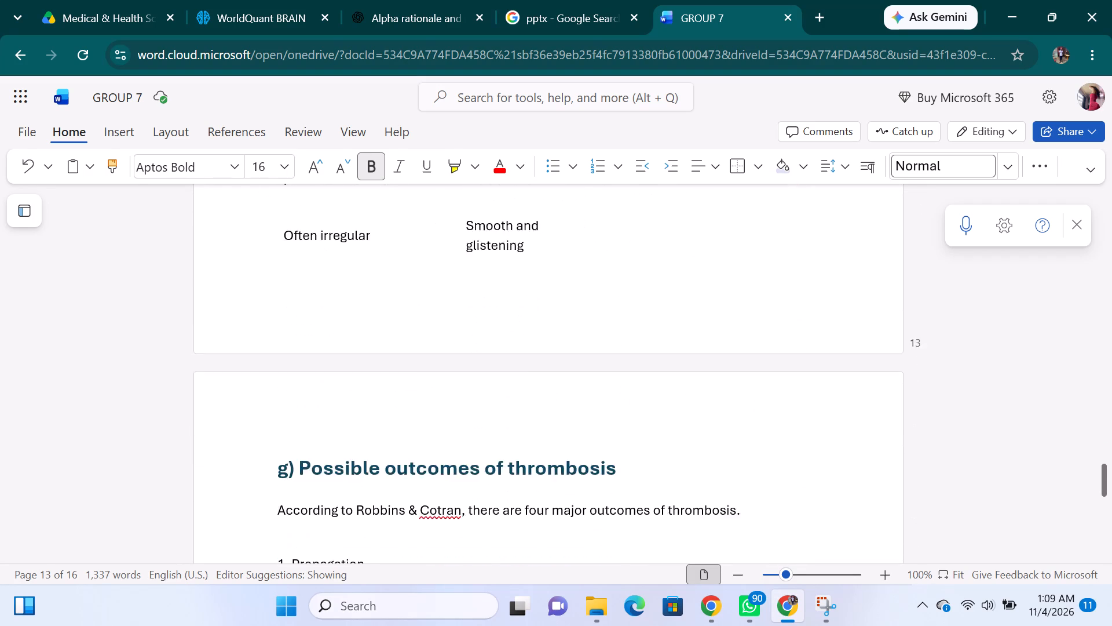
# Review the thrombosis outcomes in section g), the numbered complications and the References list through the end of the document.
pyautogui.scroll(-9, 481, 372)
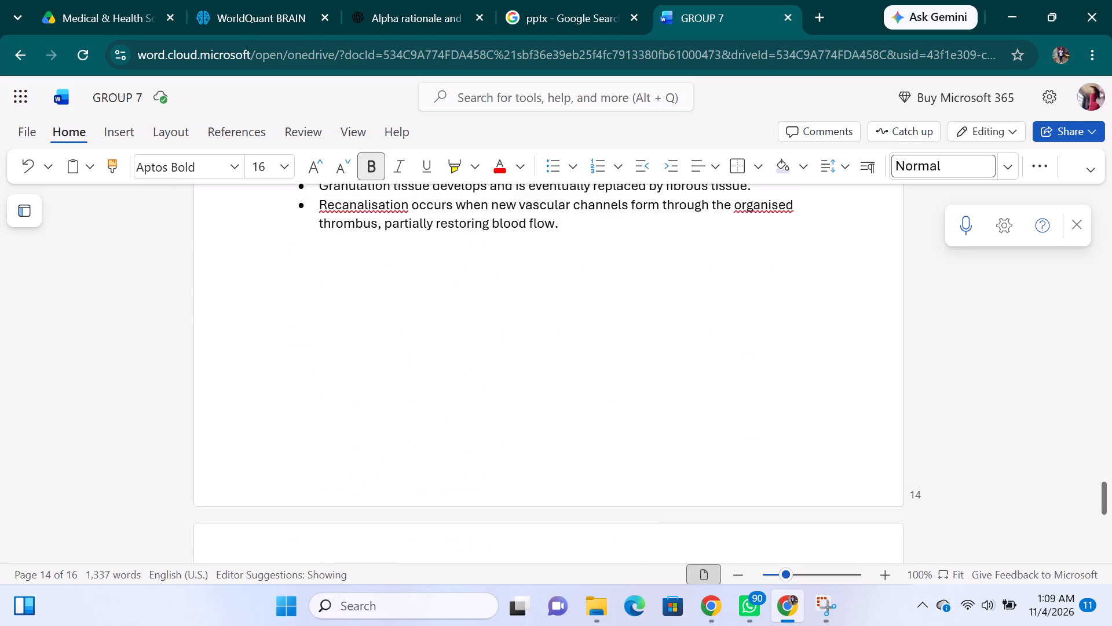
pyautogui.scroll(-3, 500, 369)
pyautogui.scroll(-2, 557, 355)
pyautogui.scroll(-3, 511, 364)
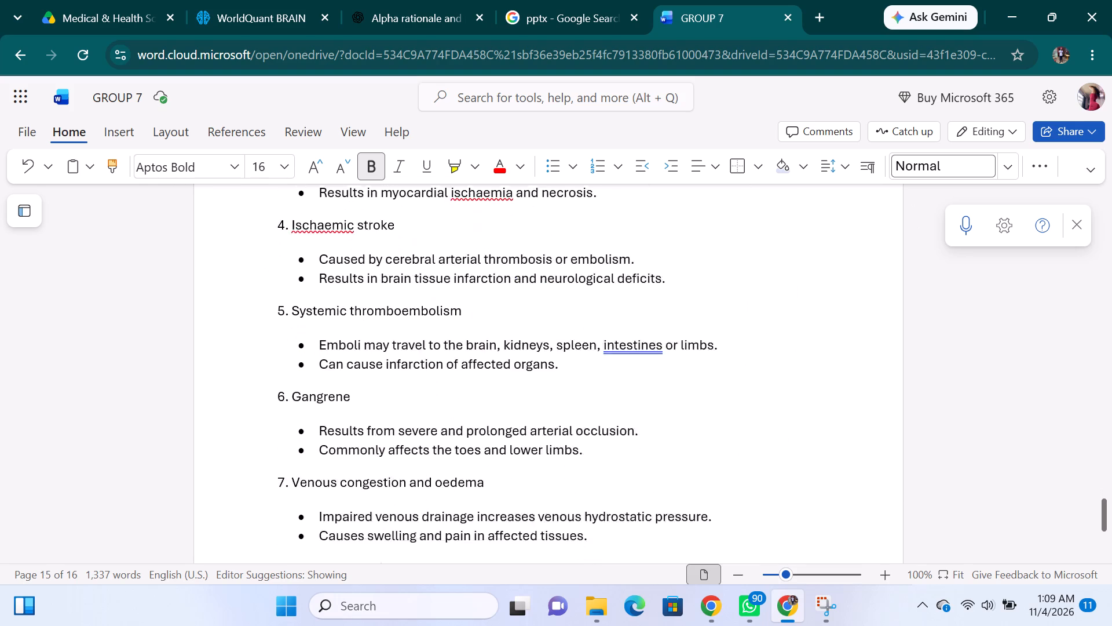
pyautogui.scroll(-9, 510, 365)
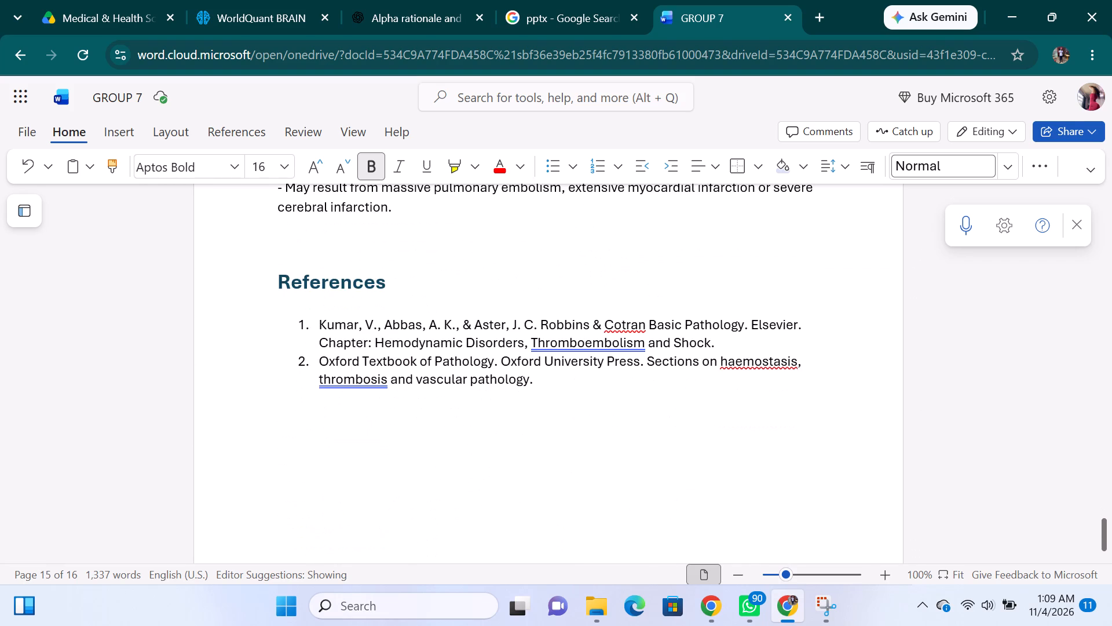
pyautogui.scroll(-6, 546, 363)
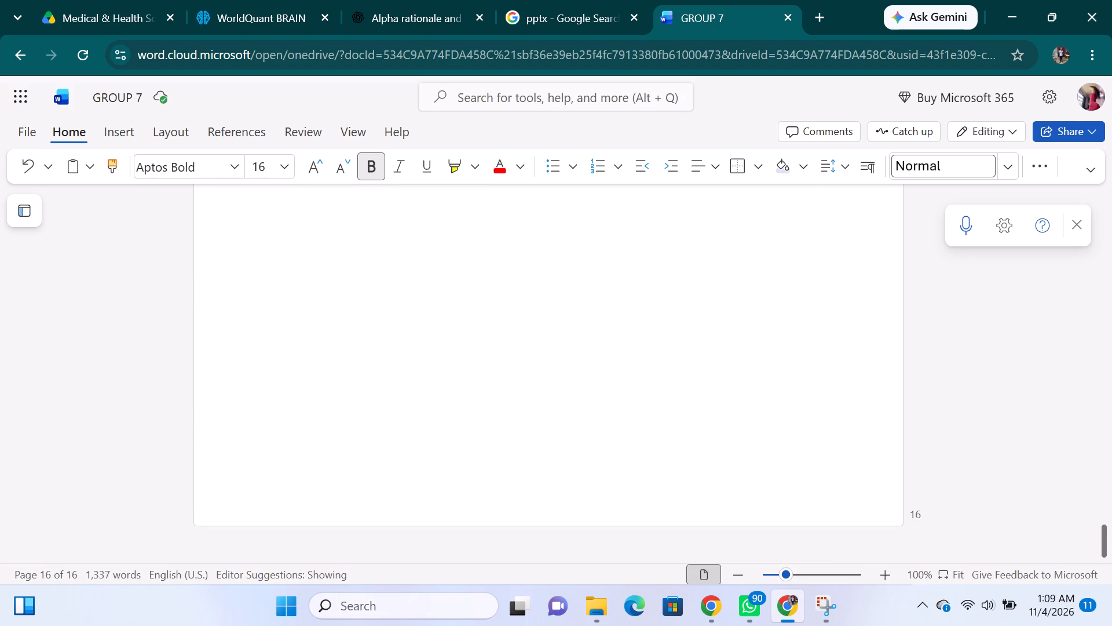
pyautogui.scroll(4, 532, 367)
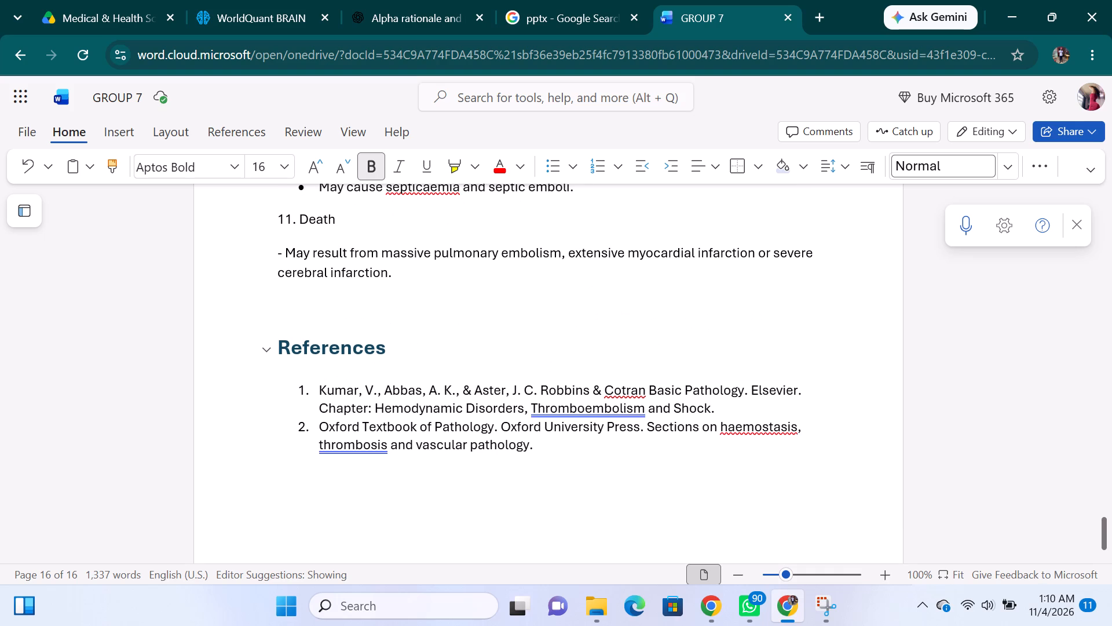
# Save the GROUP 7 document.
pyautogui.hotkey('ctrl', 's')
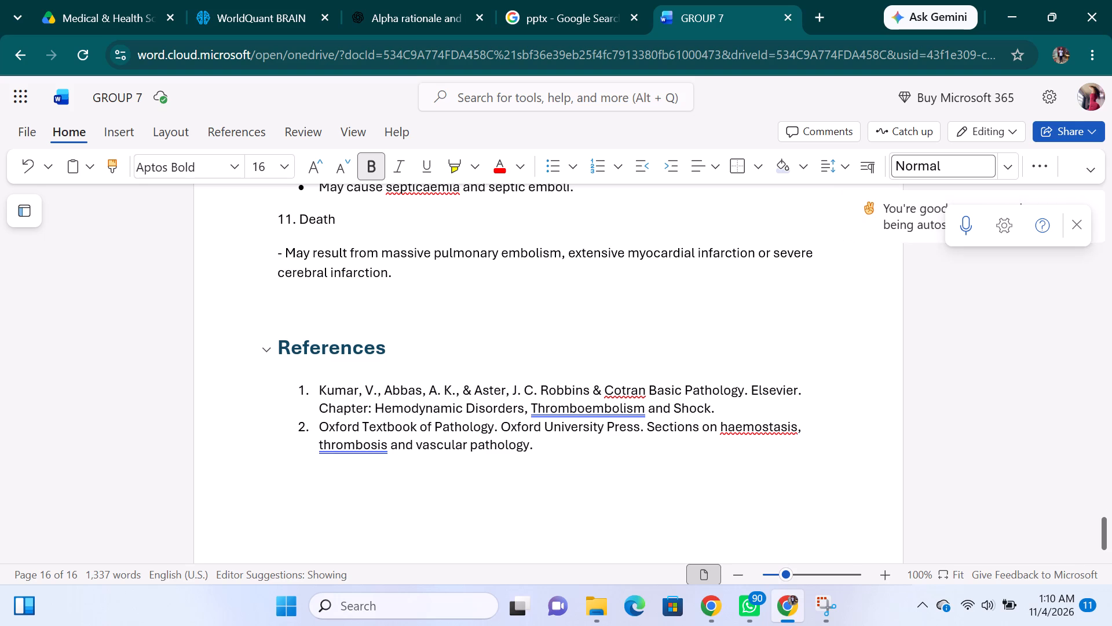
pyautogui.hotkey('ctrl', 's')
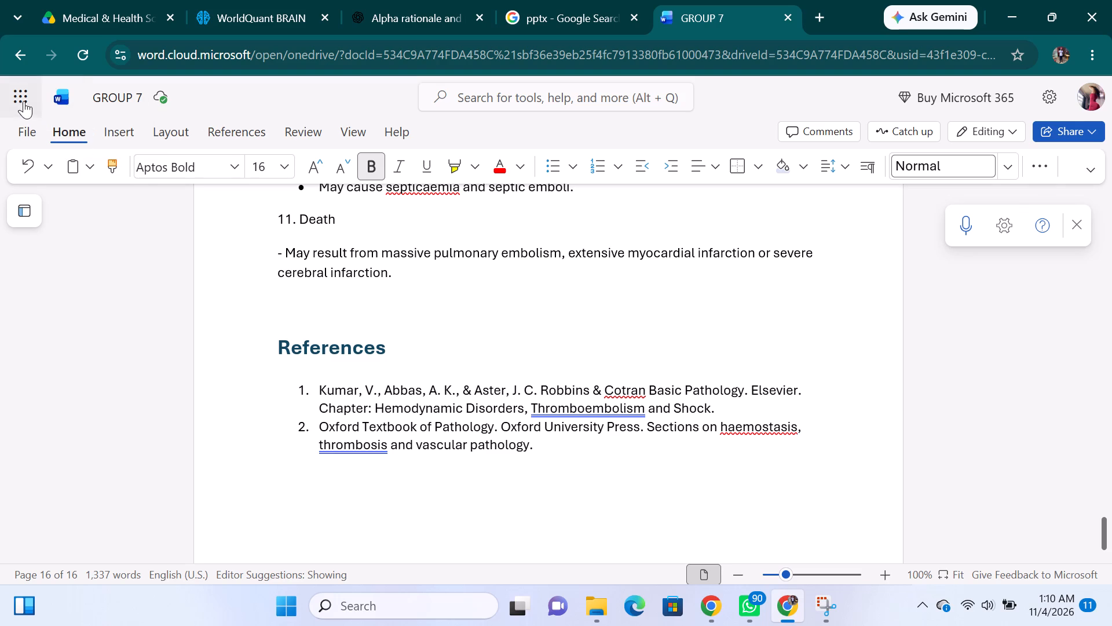
# Download a copy of the GROUP 7 document to the computer.
pyautogui.click(24, 130)
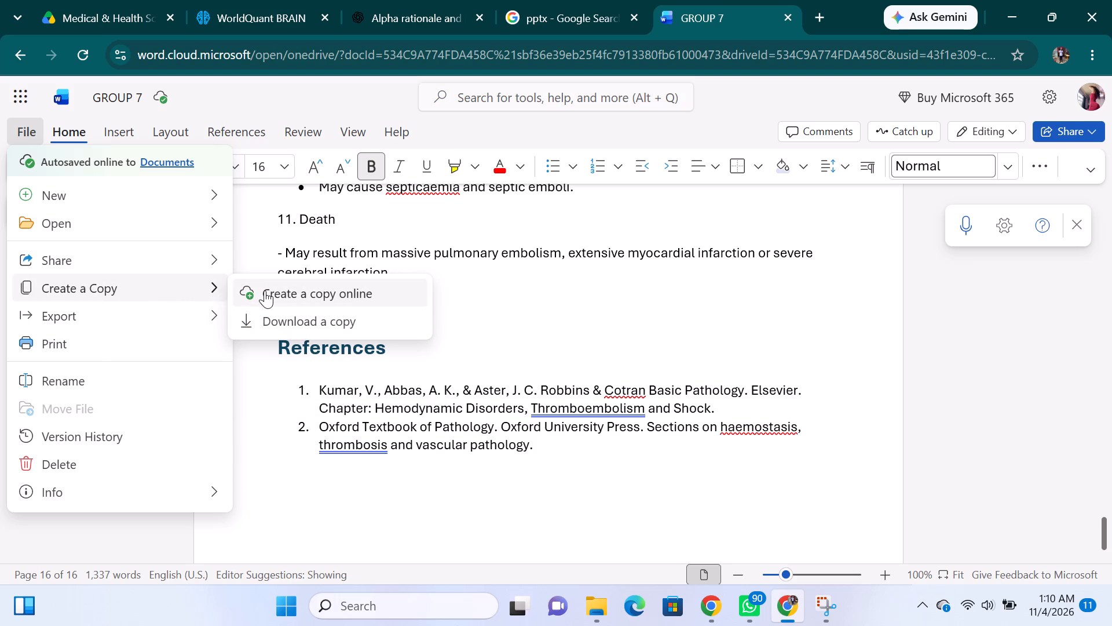
pyautogui.click(286, 320)
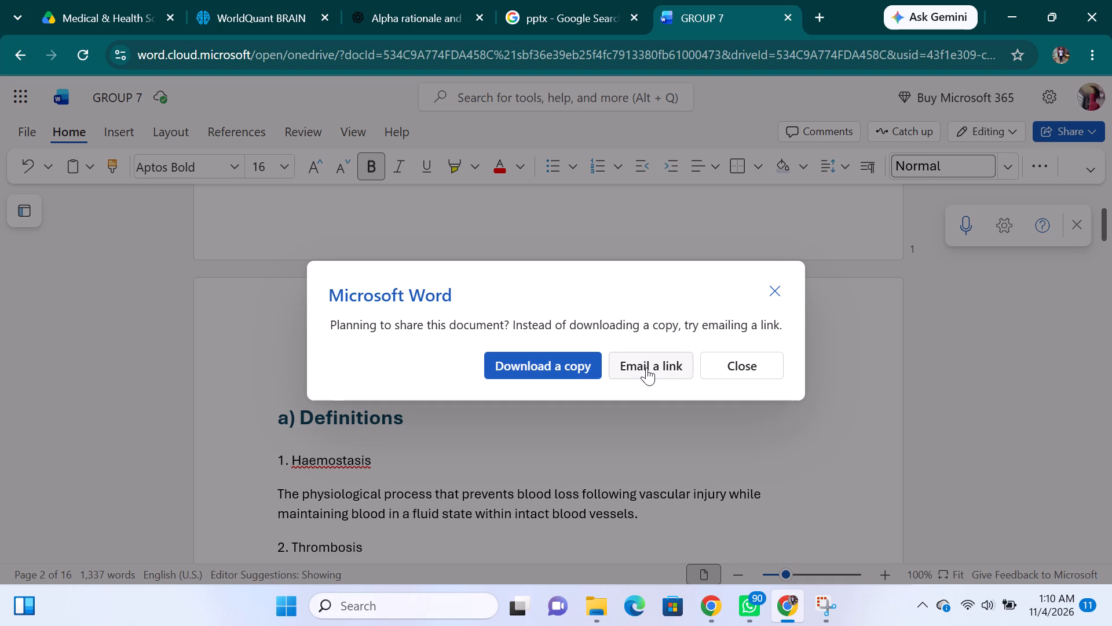
pyautogui.click(553, 364)
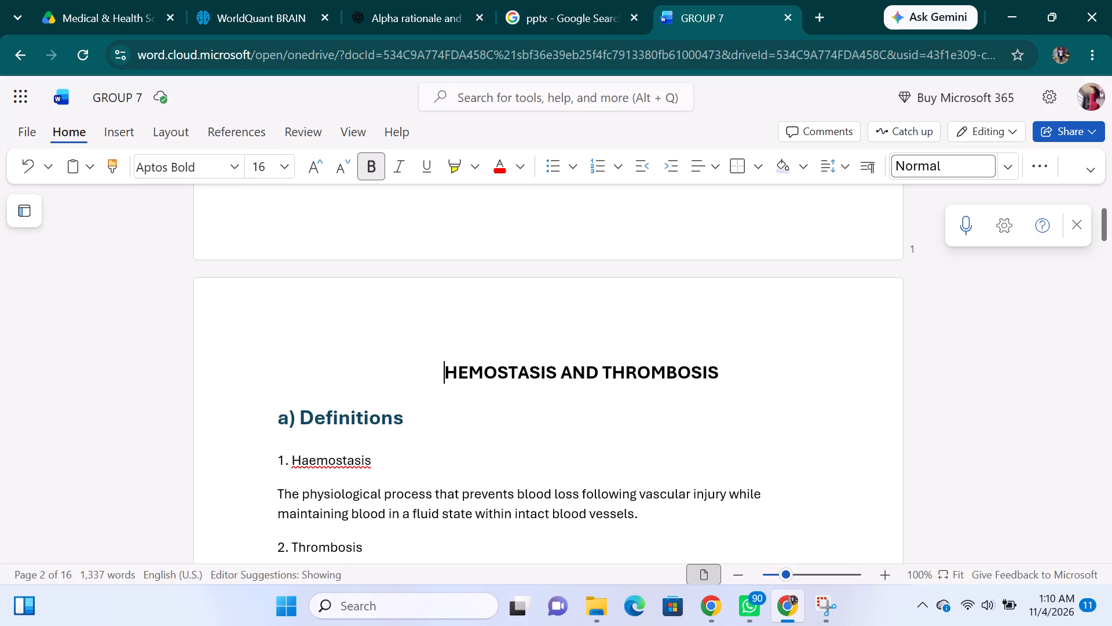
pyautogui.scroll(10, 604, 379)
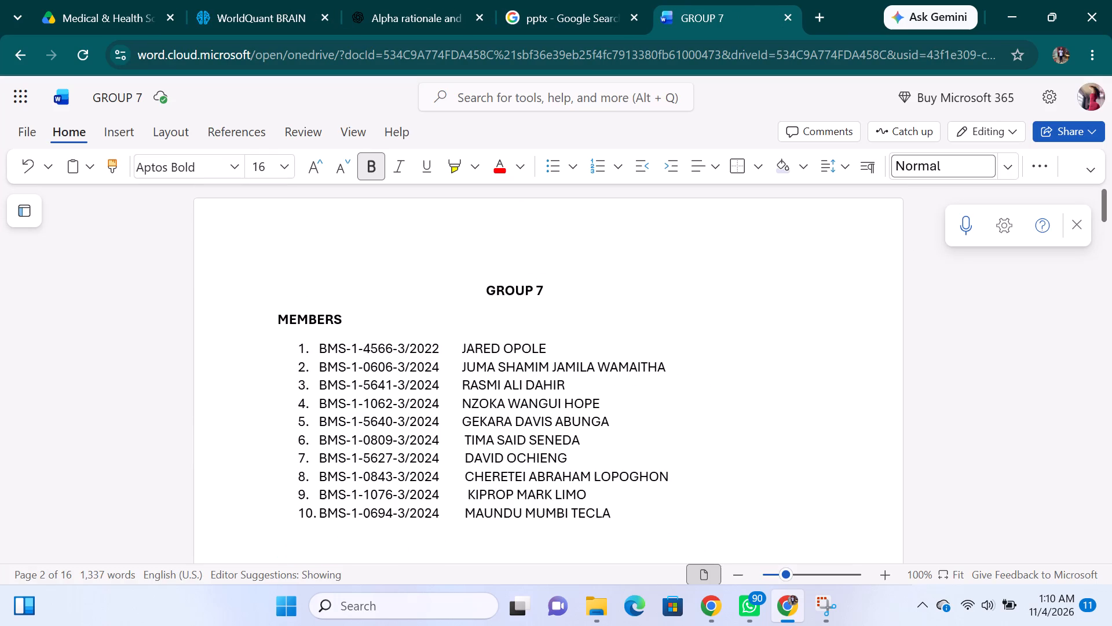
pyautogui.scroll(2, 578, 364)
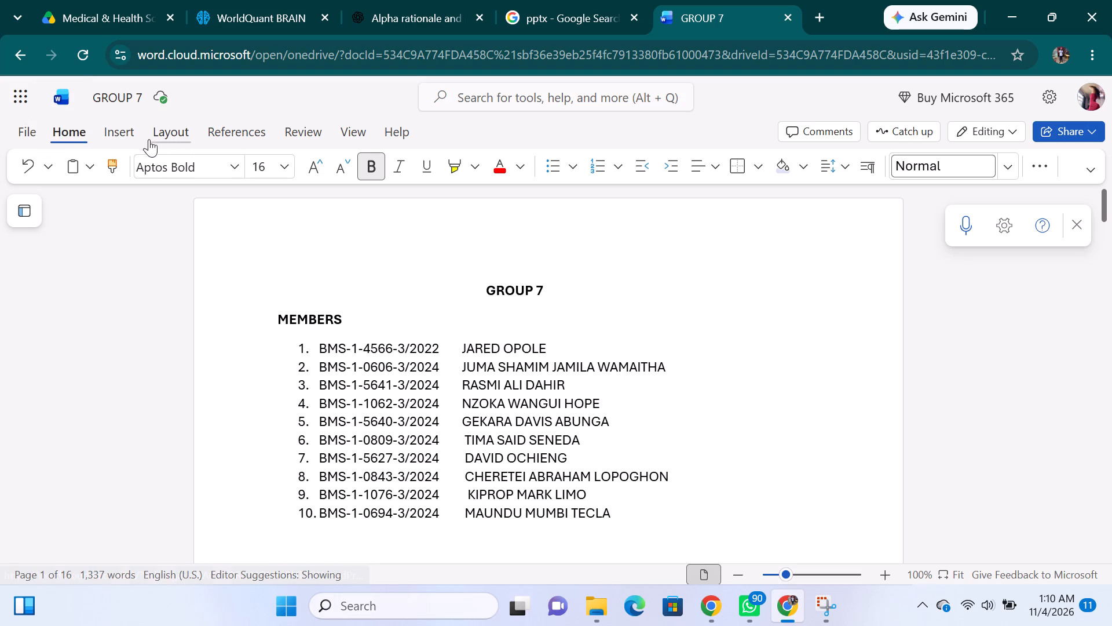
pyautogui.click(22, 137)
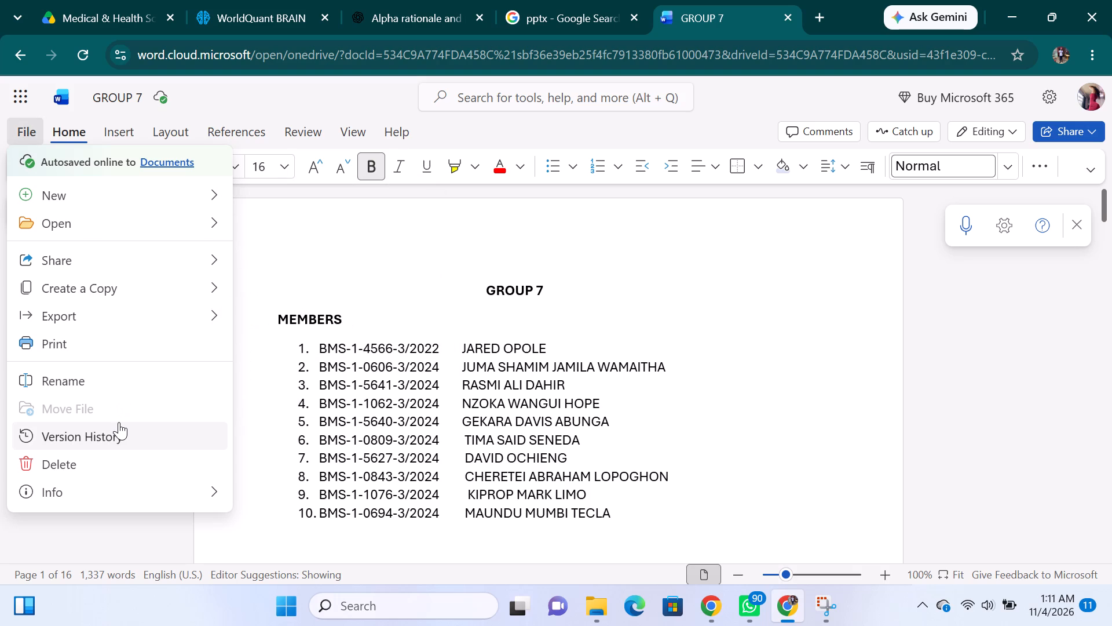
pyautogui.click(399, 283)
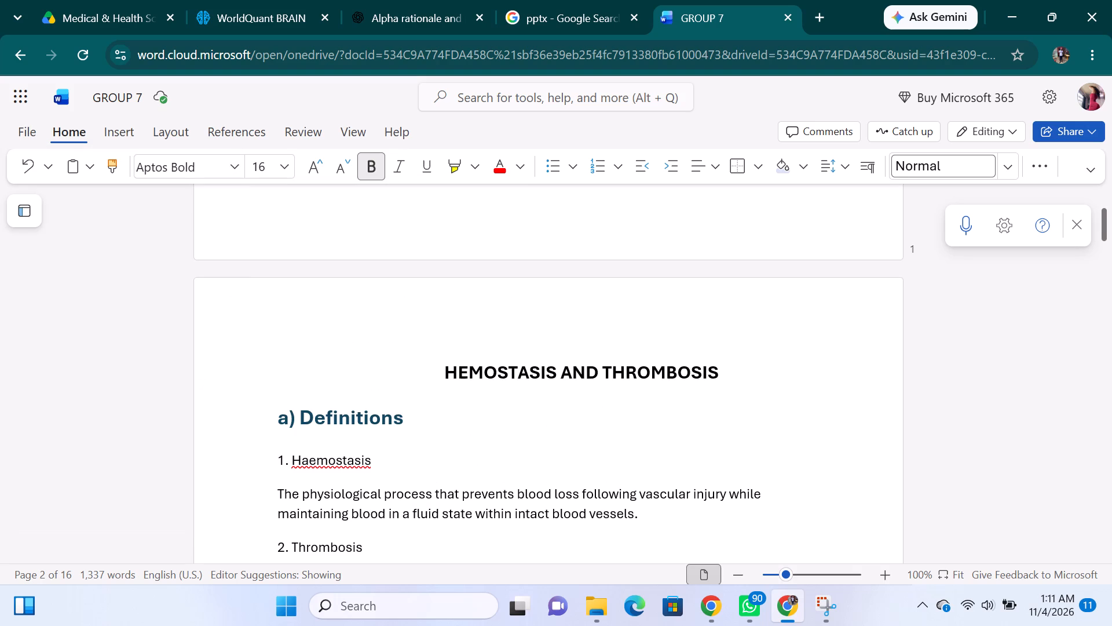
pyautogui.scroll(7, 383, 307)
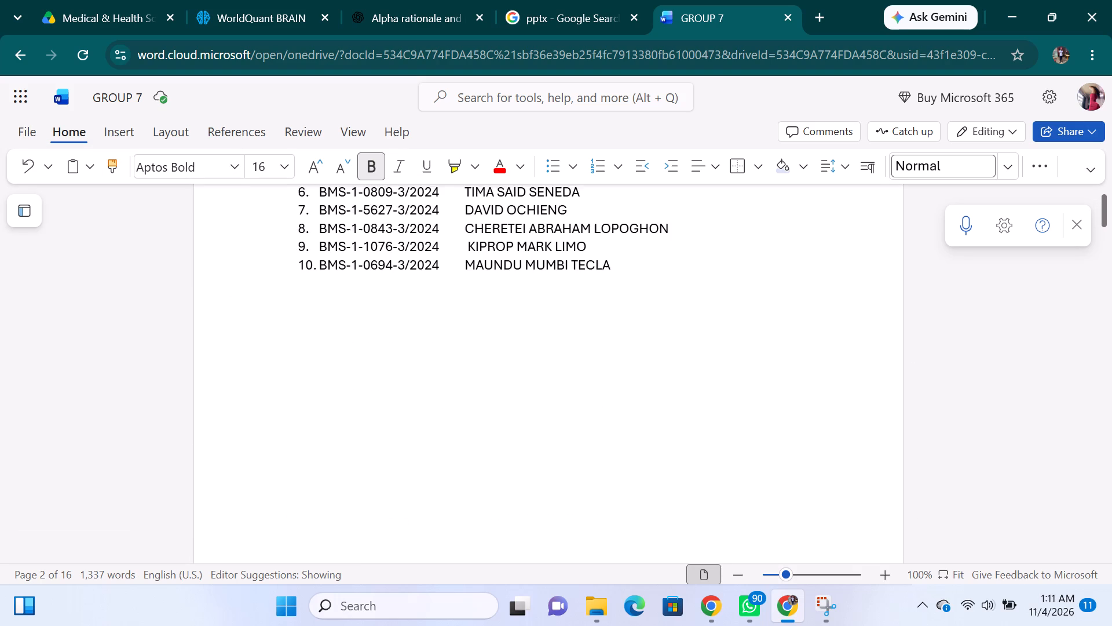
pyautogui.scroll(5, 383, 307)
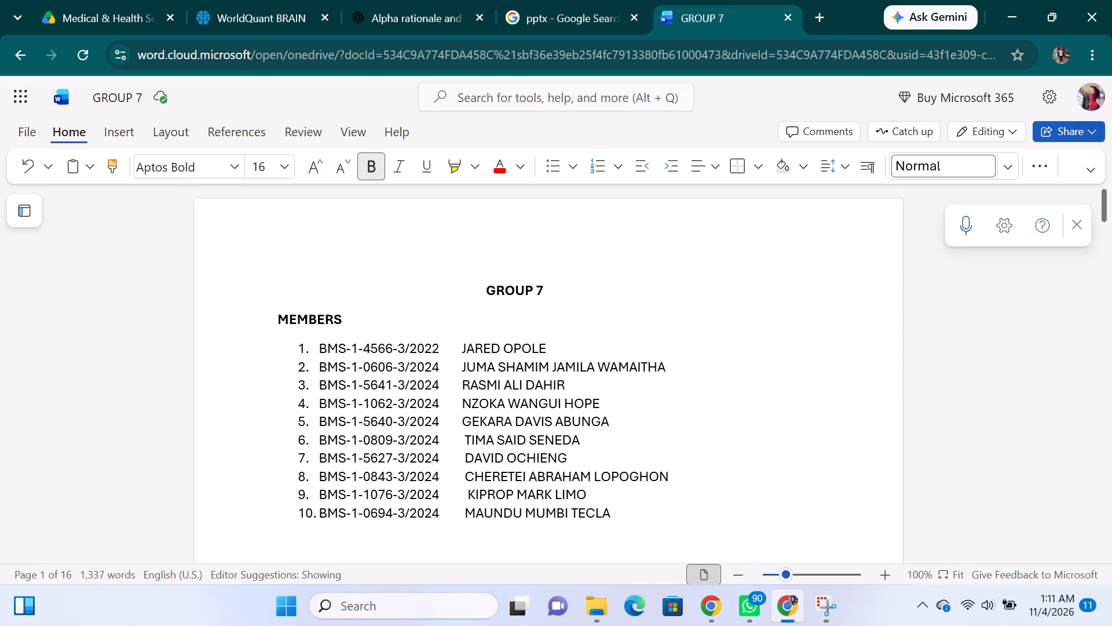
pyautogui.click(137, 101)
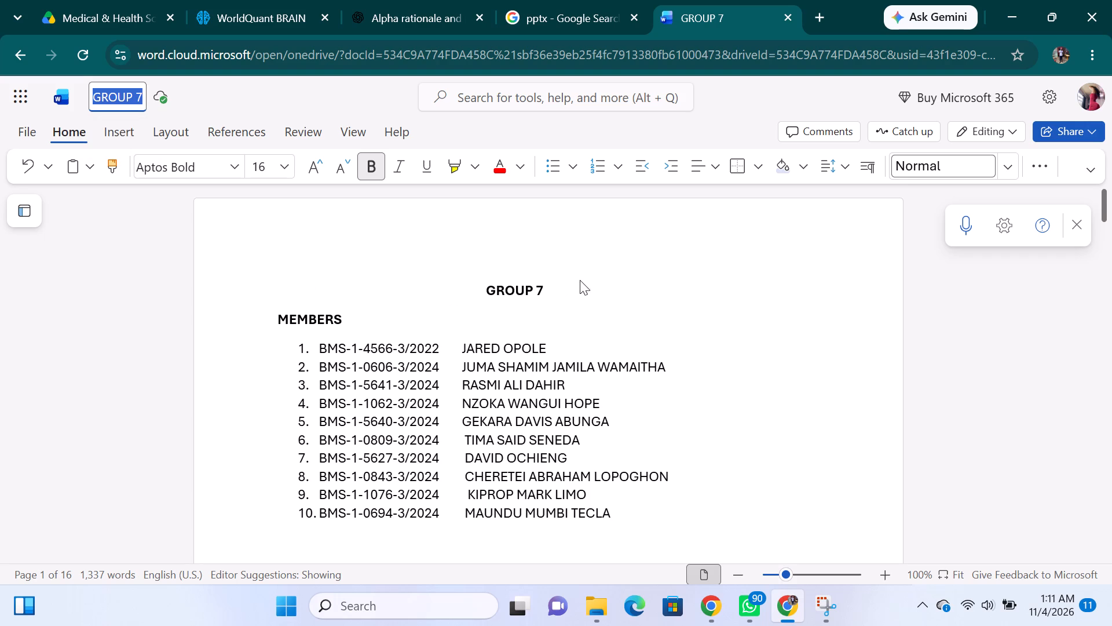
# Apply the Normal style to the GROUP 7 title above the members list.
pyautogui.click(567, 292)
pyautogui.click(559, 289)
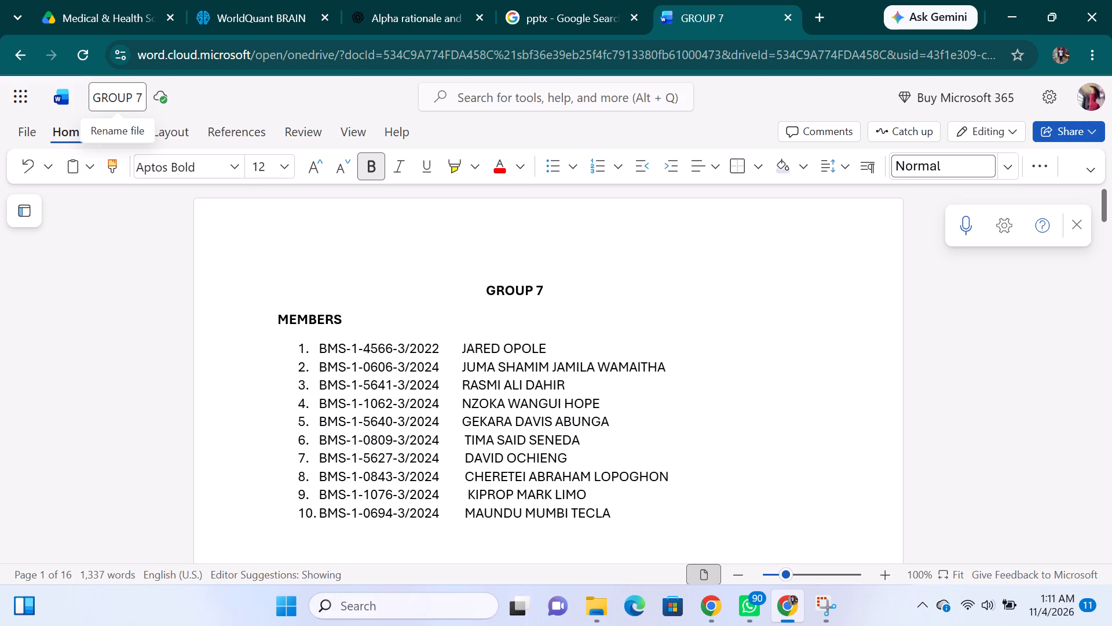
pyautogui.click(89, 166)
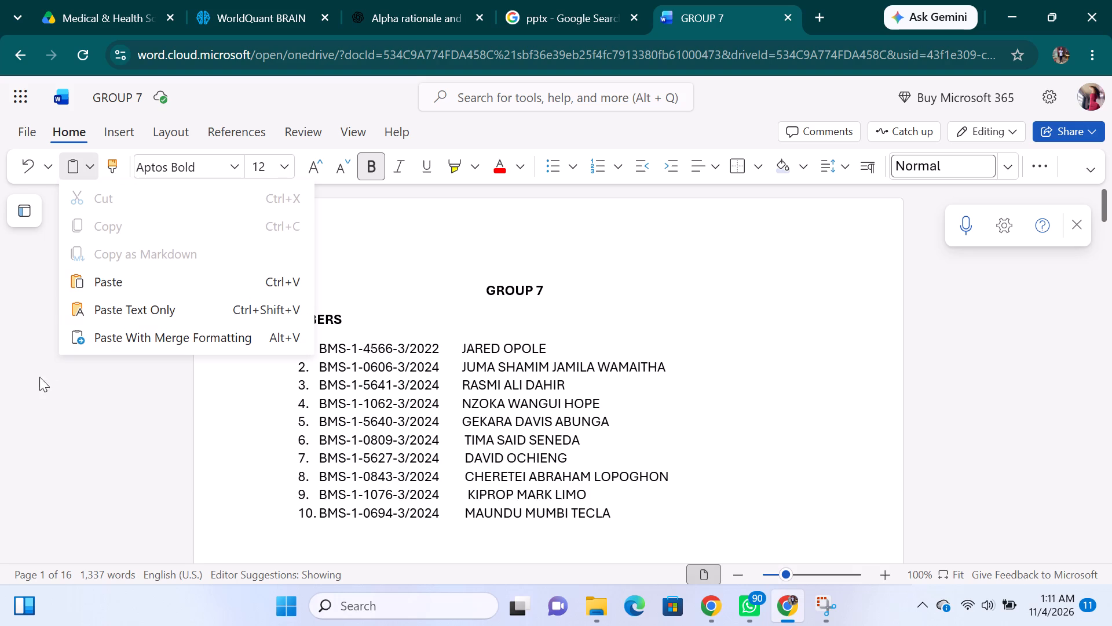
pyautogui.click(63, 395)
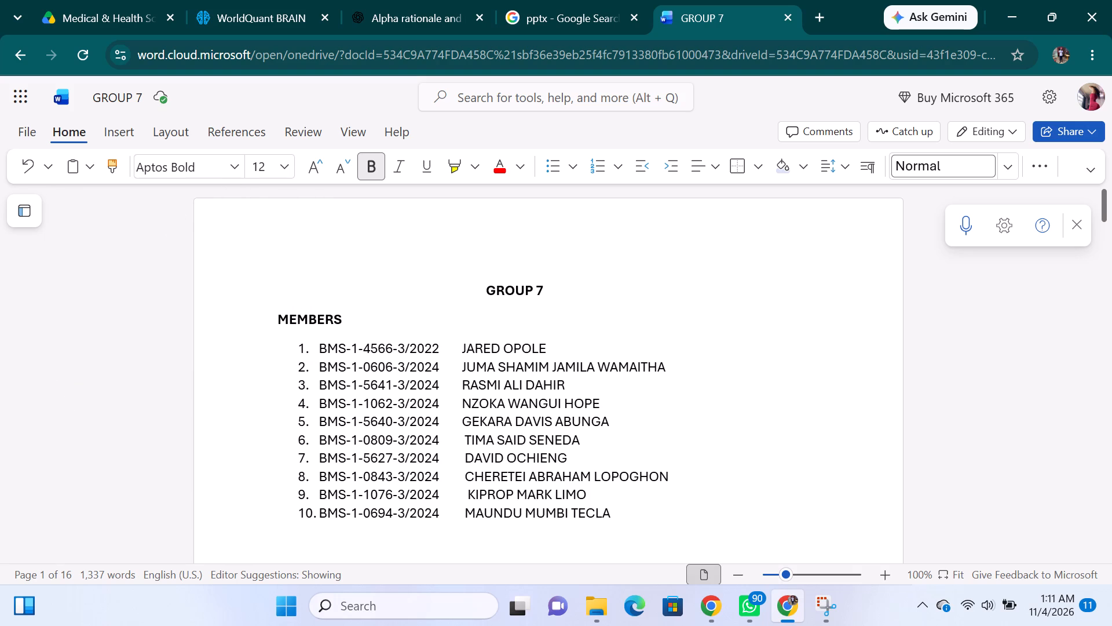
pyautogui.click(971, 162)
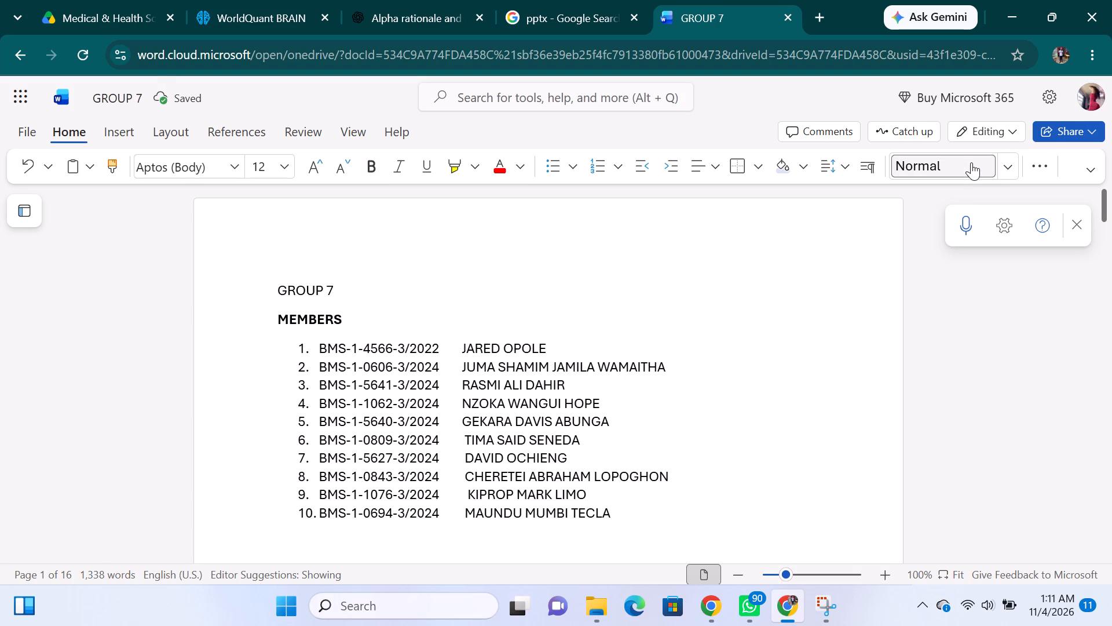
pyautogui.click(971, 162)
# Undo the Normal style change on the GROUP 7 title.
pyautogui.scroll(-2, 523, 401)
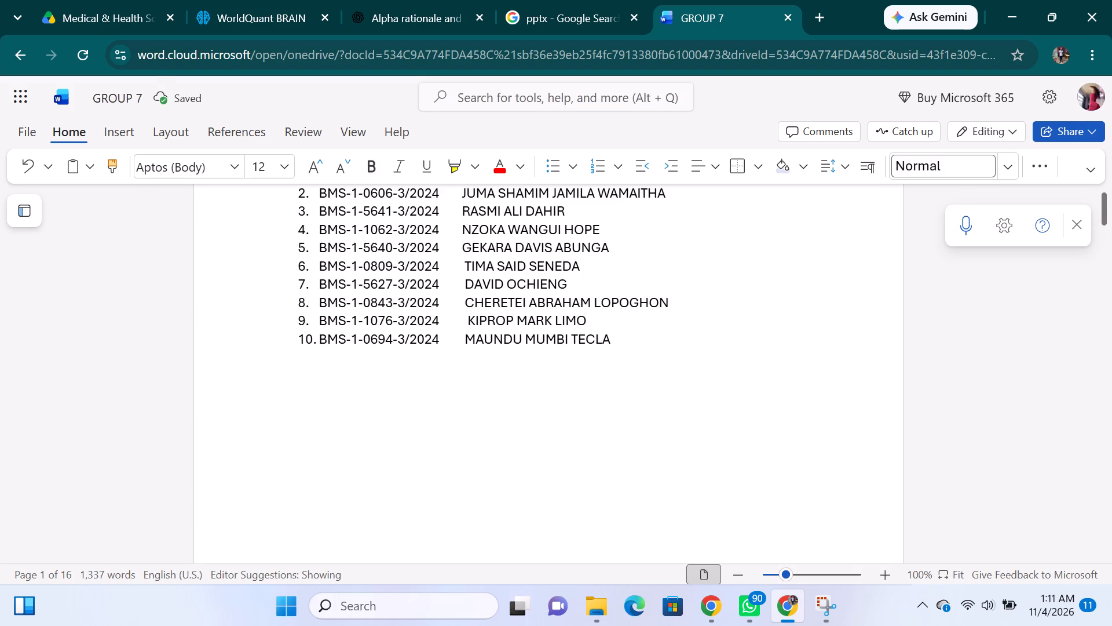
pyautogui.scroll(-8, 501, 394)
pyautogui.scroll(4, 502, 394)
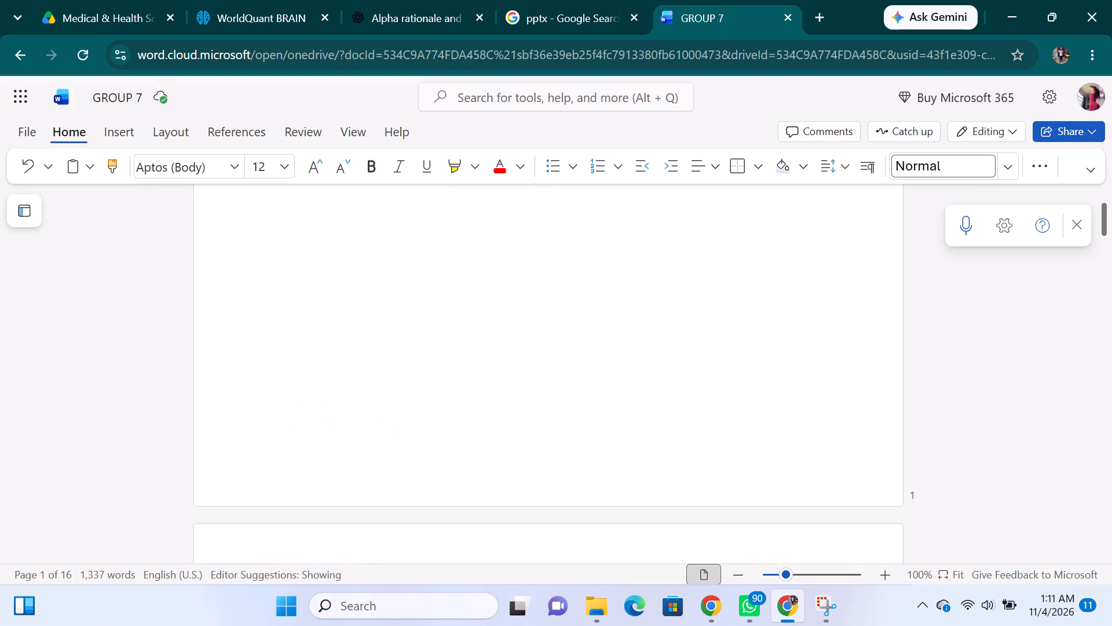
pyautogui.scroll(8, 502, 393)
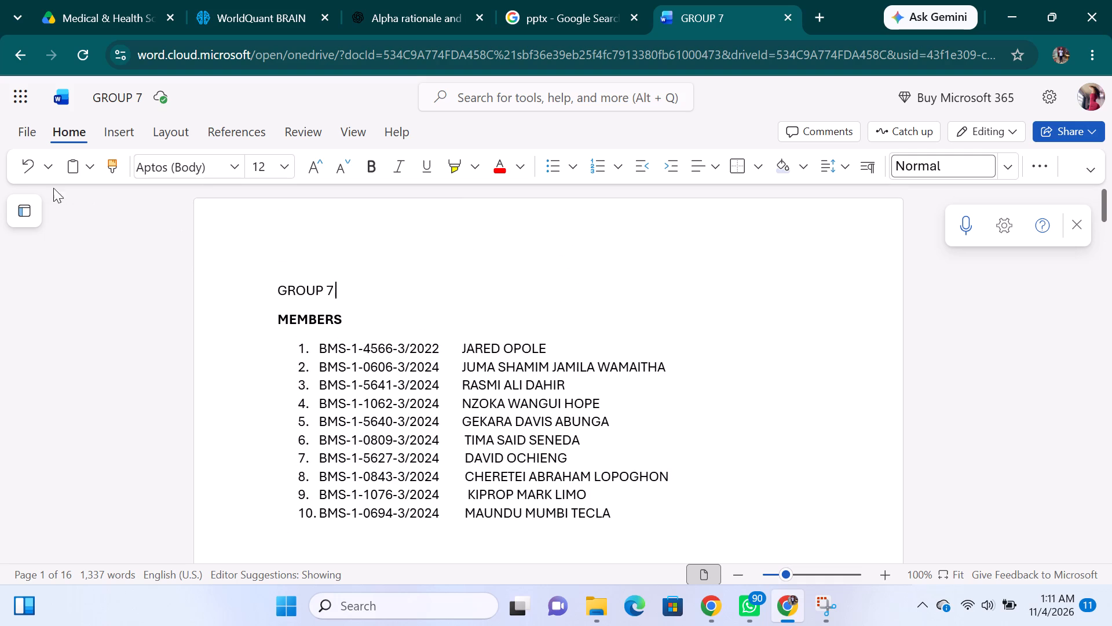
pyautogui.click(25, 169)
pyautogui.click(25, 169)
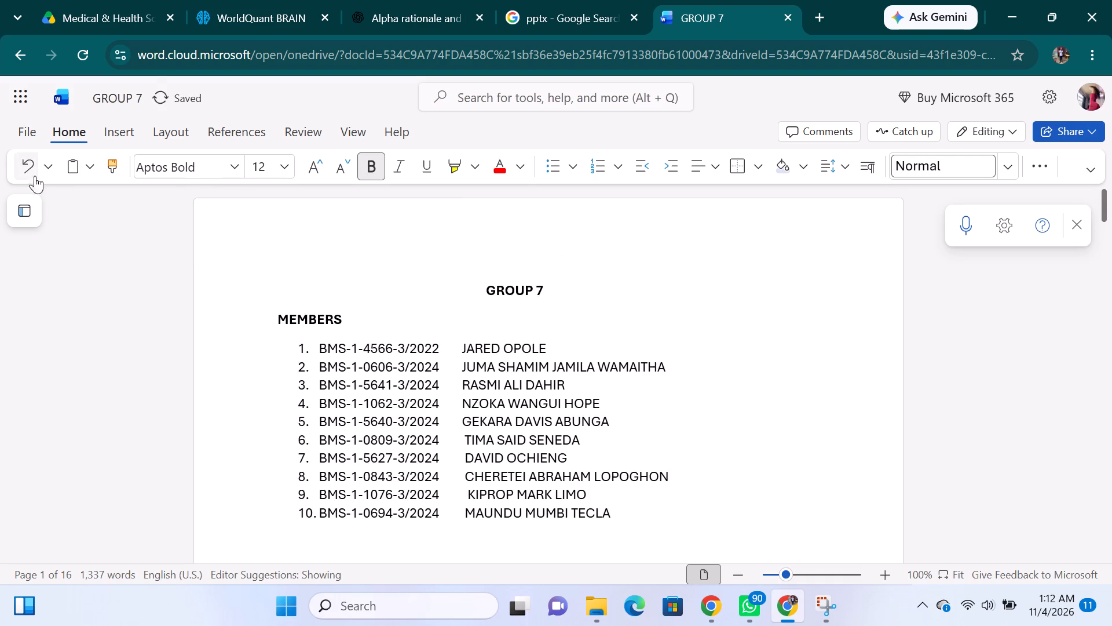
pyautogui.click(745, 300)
# Review the pages from the members list through the definitions, the Virchow's triad figure and the endothelial injury points.
pyautogui.scroll(-2, 696, 330)
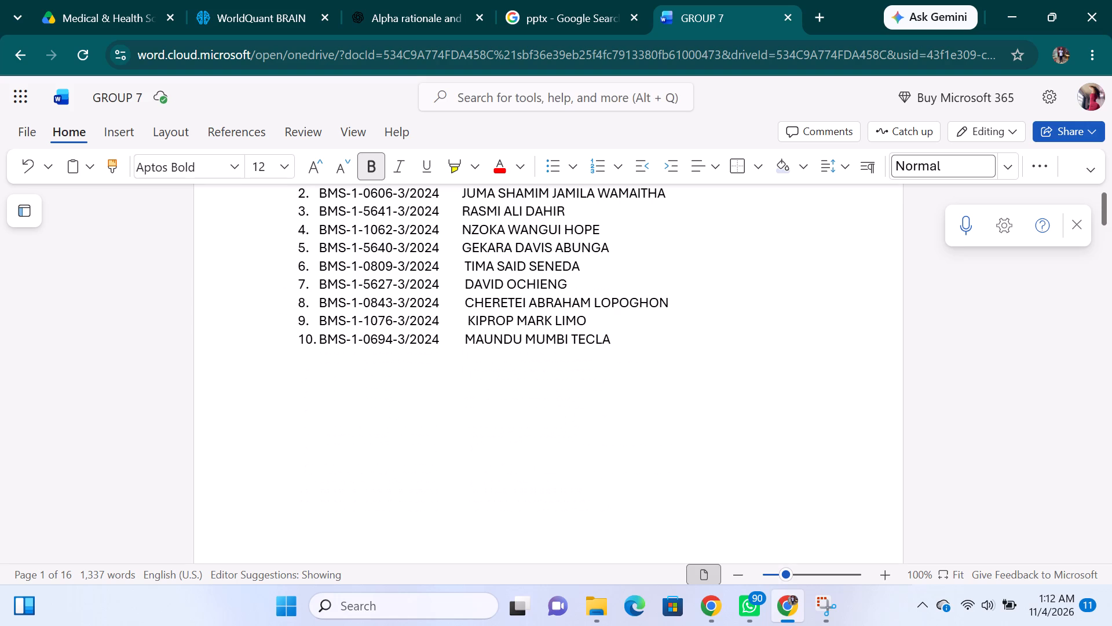
pyautogui.scroll(-5, 643, 333)
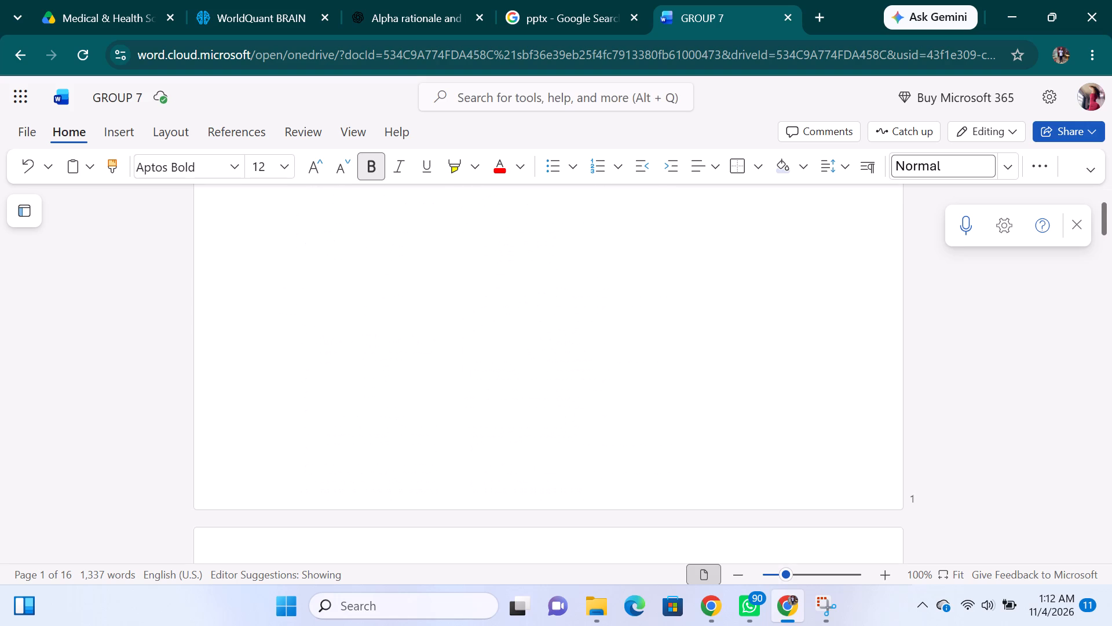
pyautogui.scroll(-9, 643, 333)
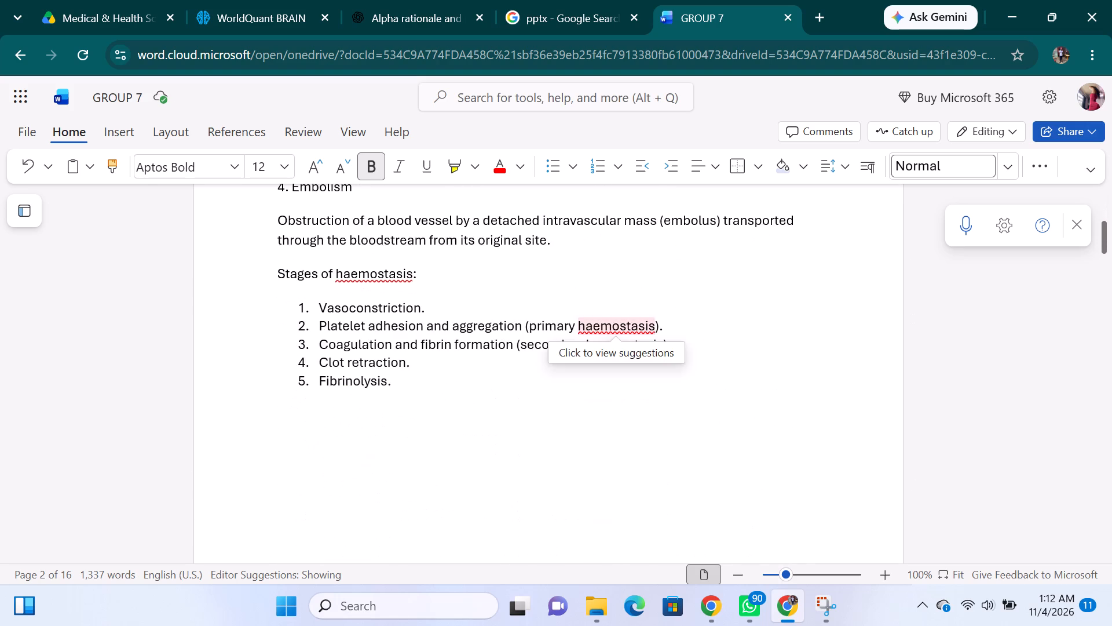
pyautogui.scroll(-4, 631, 333)
pyautogui.scroll(-6, 559, 340)
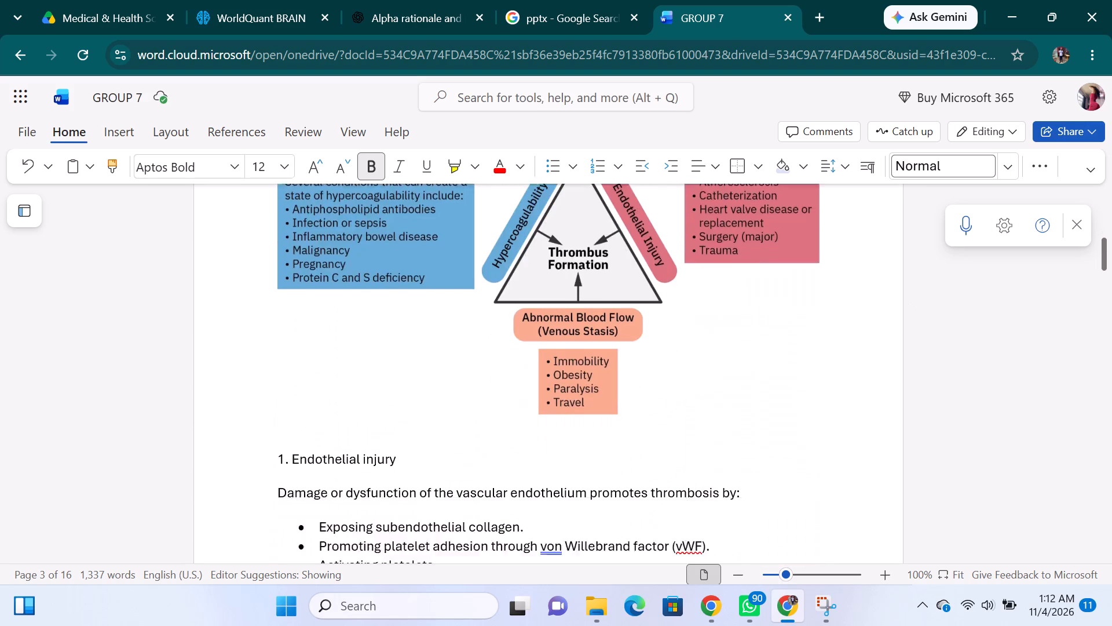
pyautogui.scroll(-2, 577, 338)
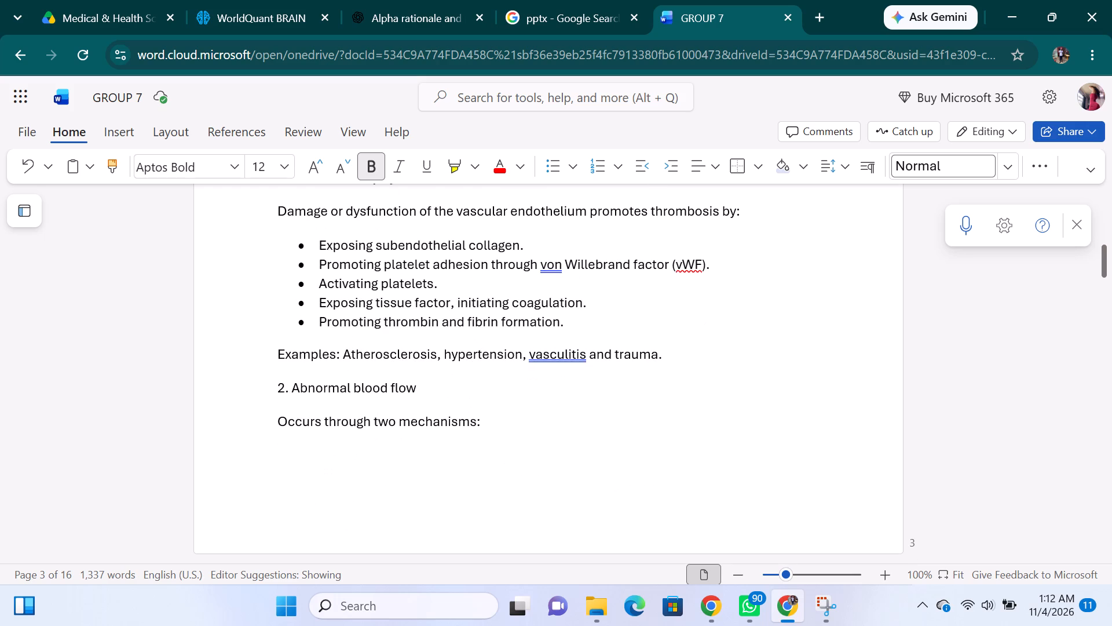
# Switch to File Explorer and check the Documents and Downloads folders for the downloaded GROUP 7 file.
pyautogui.click(584, 614)
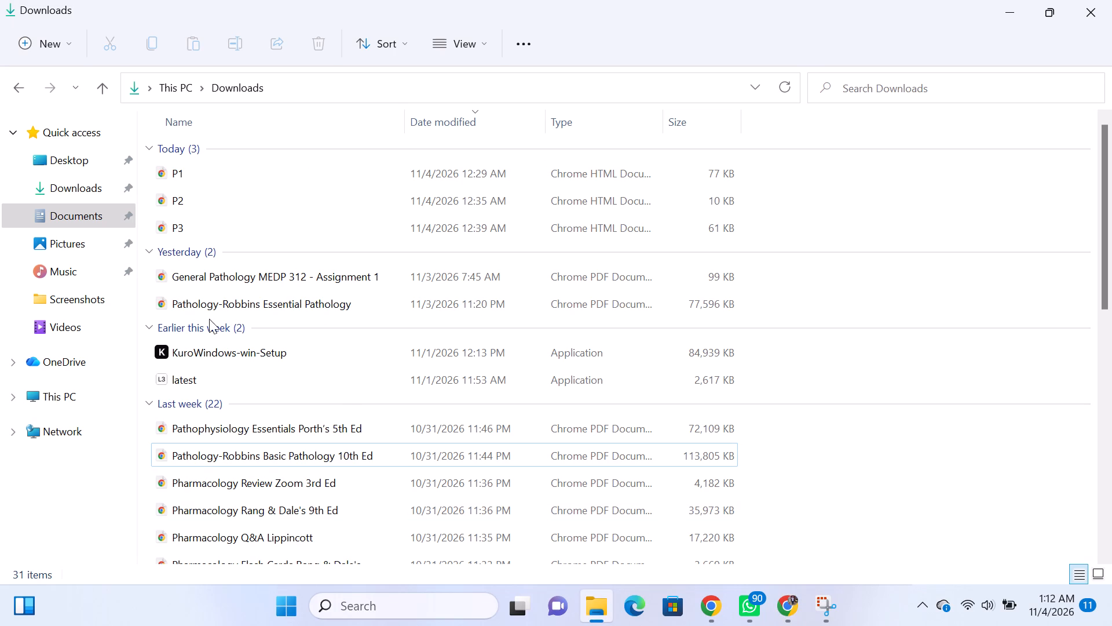
pyautogui.click(86, 213)
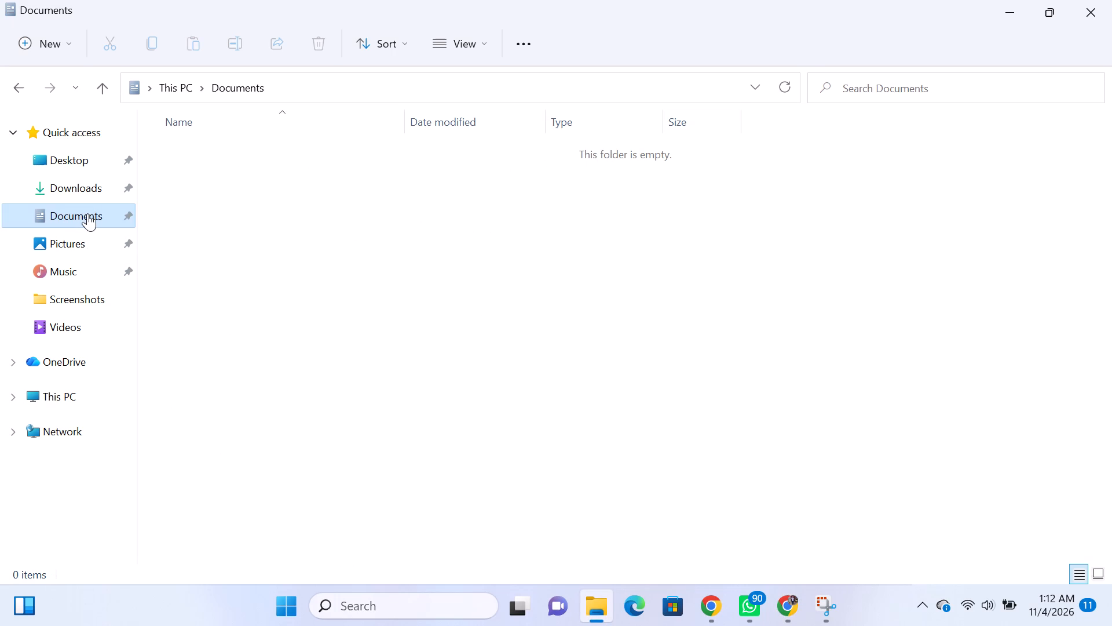
pyautogui.click(86, 181)
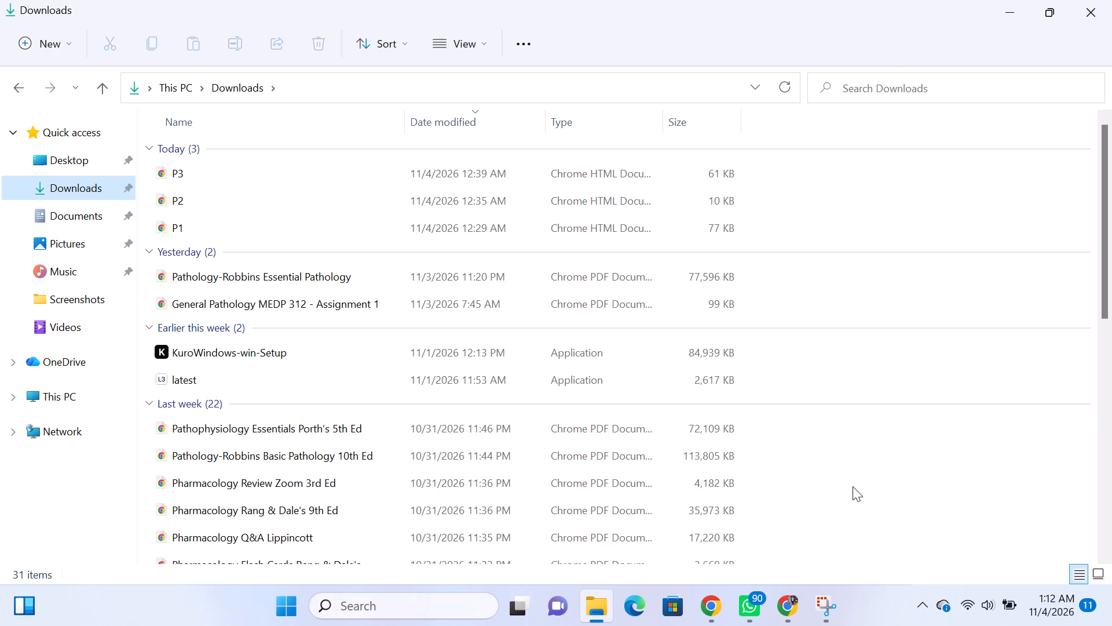
# Return to the GROUP 7 document in Chrome and review abnormal blood flow, hypercoagulability and the start of section c).
pyautogui.click(786, 607)
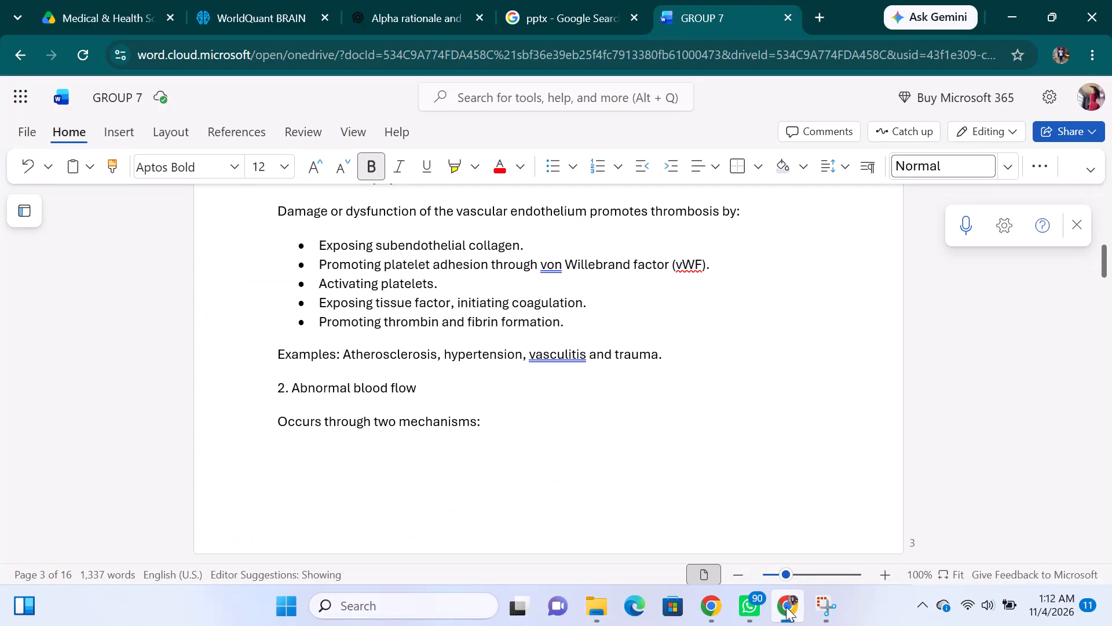
pyautogui.scroll(-3, 720, 468)
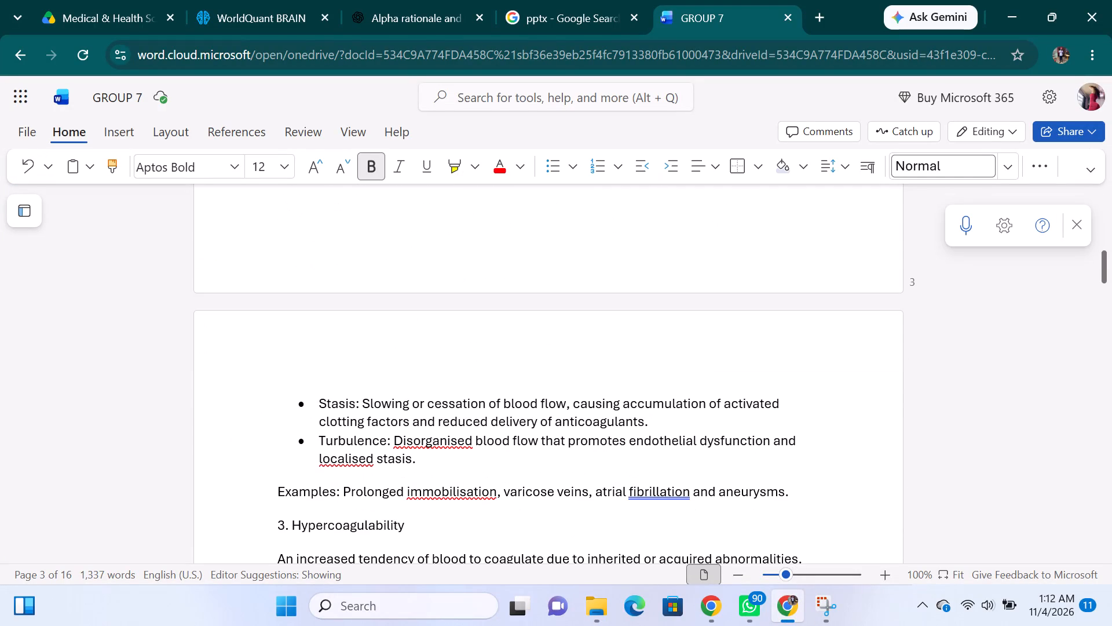
pyautogui.scroll(-8, 723, 466)
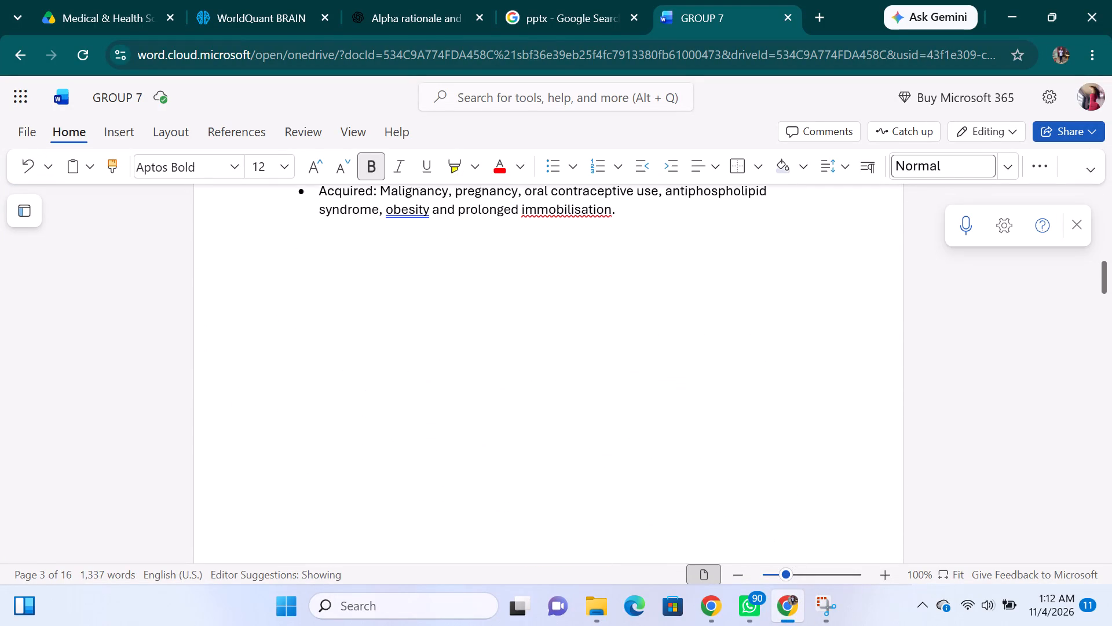
pyautogui.scroll(-3, 727, 471)
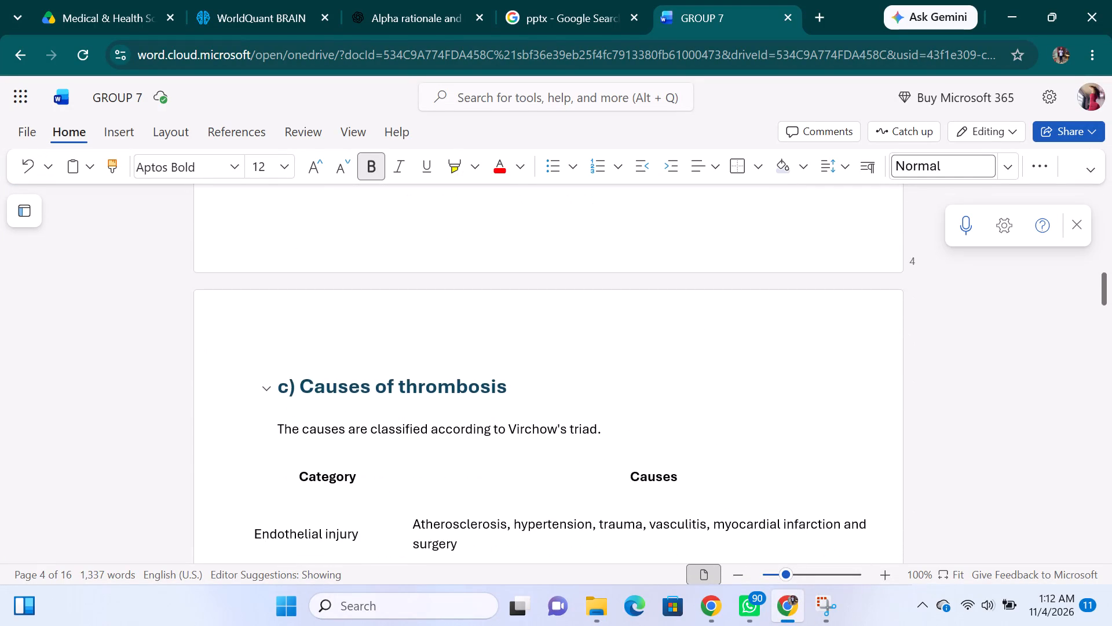
pyautogui.scroll(2, 726, 470)
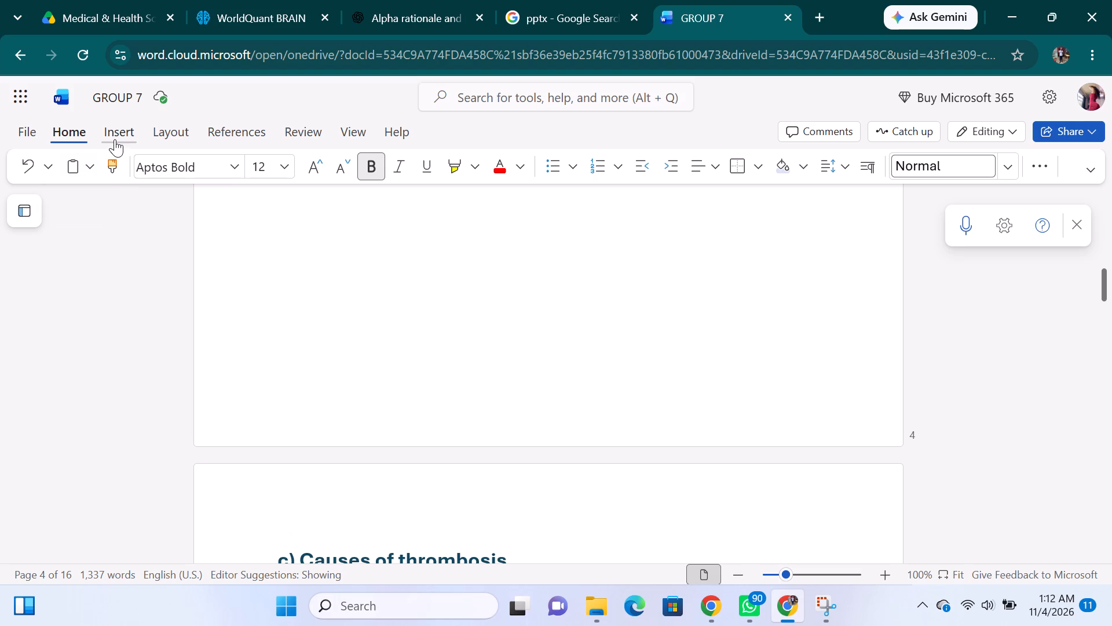
# Copy a sharing link to the GROUP 7 document, then close the sharing dialog.
pyautogui.click(30, 130)
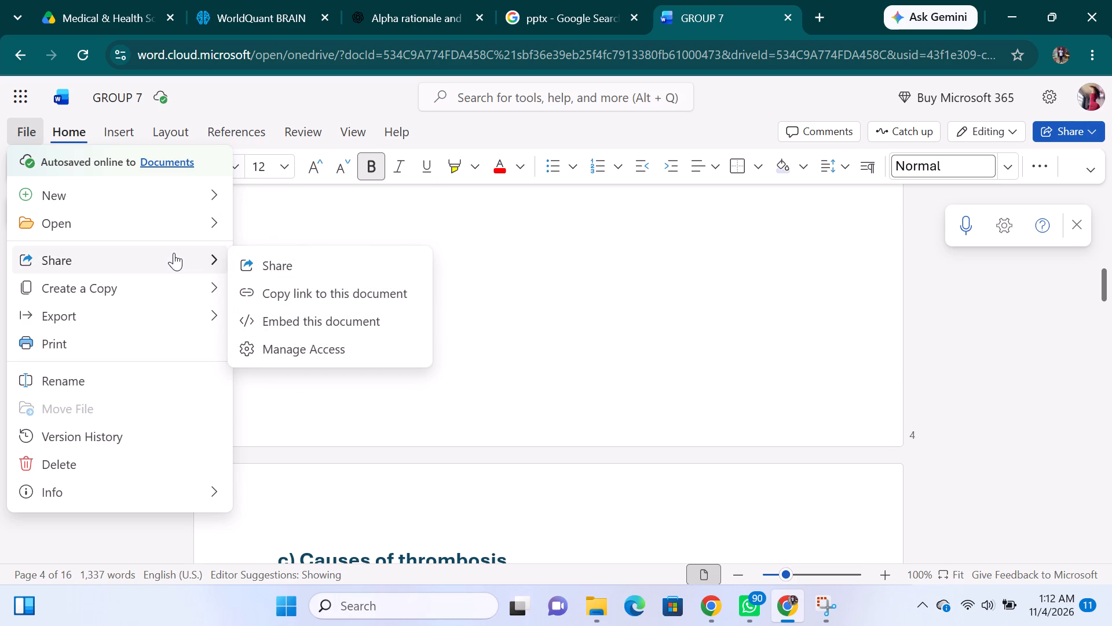
pyautogui.click(269, 265)
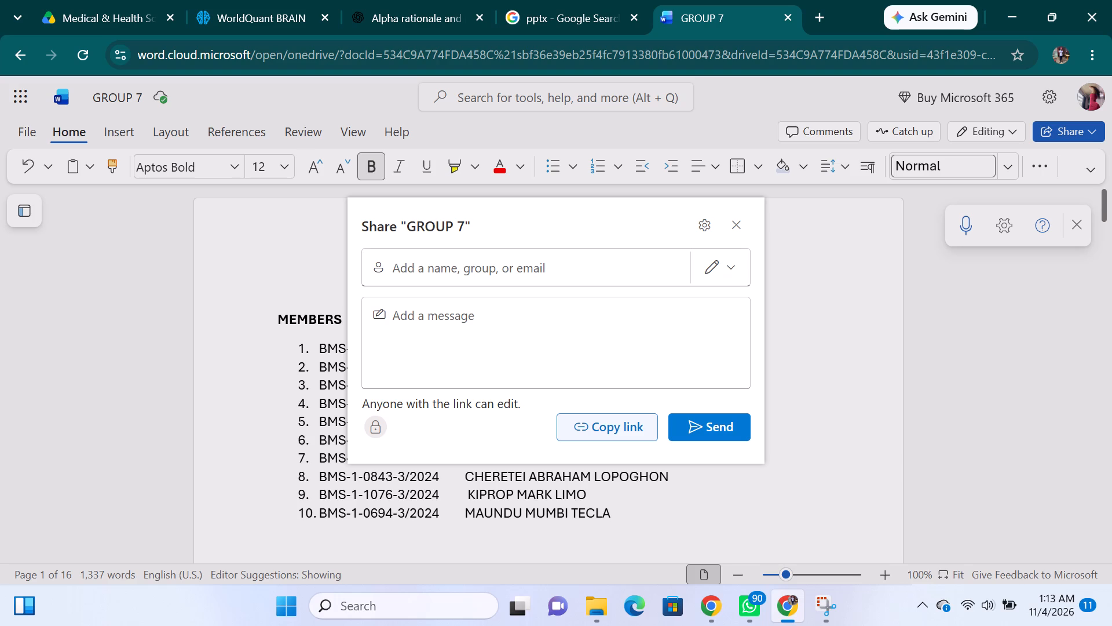
pyautogui.click(599, 427)
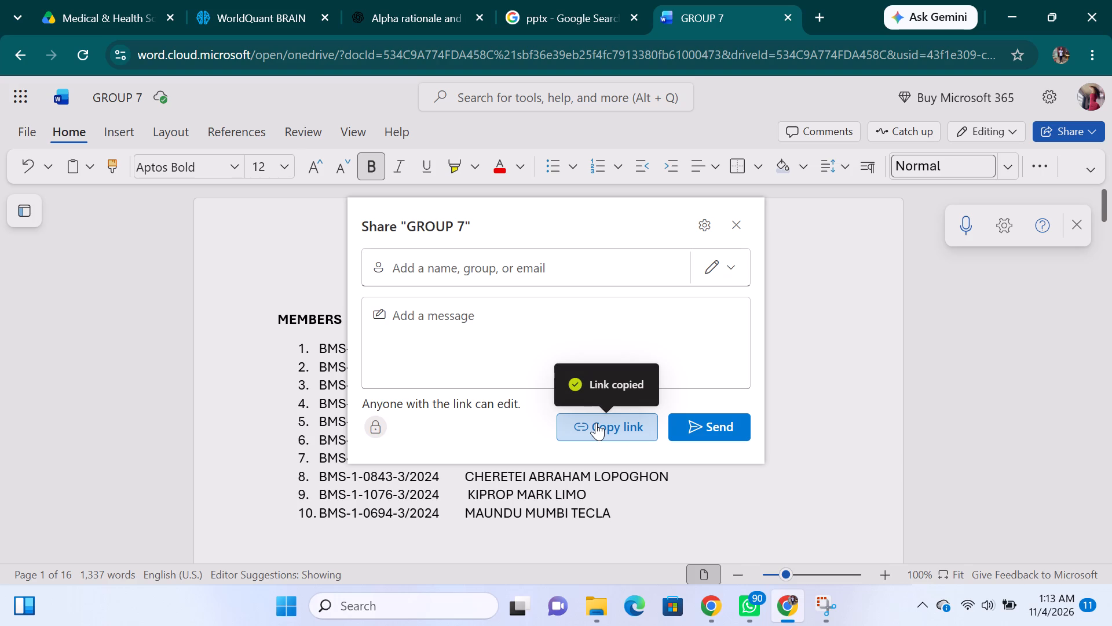
pyautogui.click(235, 318)
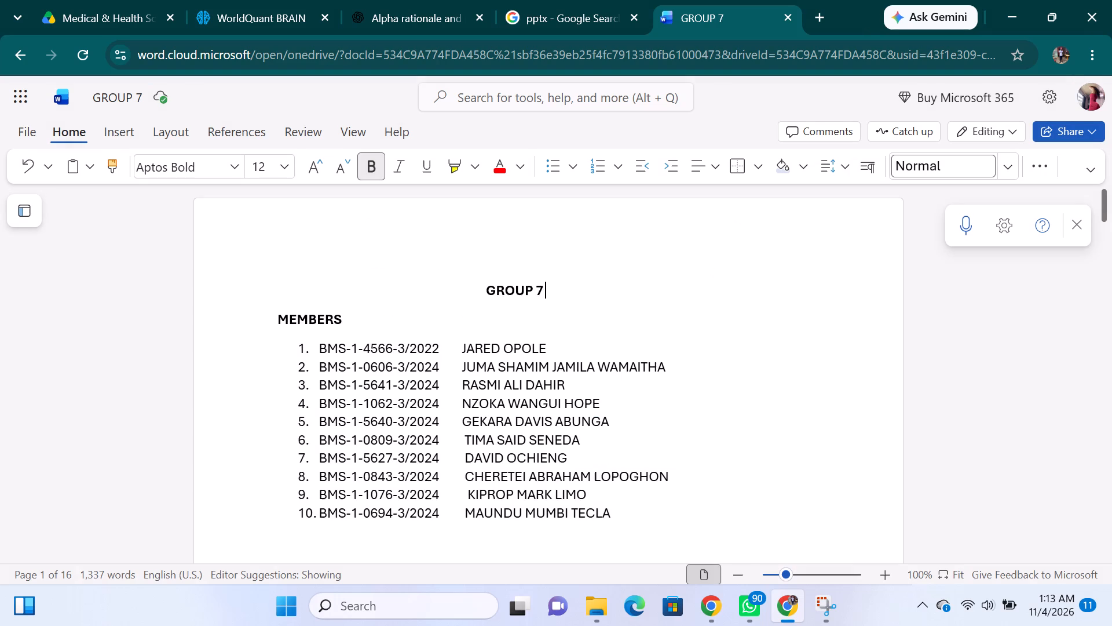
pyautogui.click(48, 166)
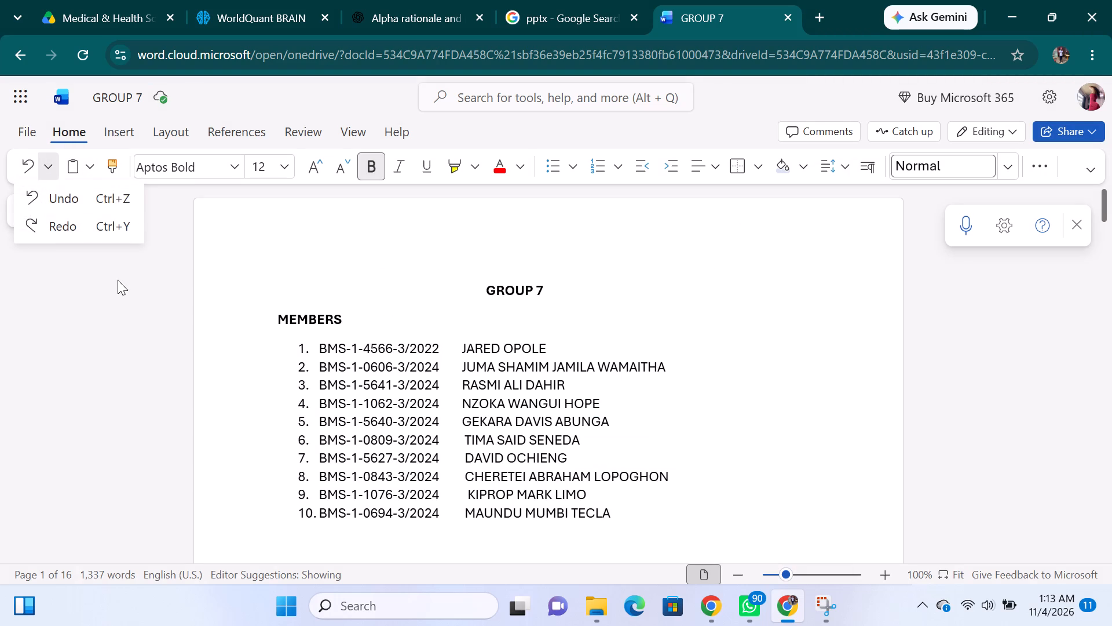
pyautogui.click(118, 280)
# Export the GROUP 7 document as a PDF and download it to the computer.
pyautogui.click(18, 133)
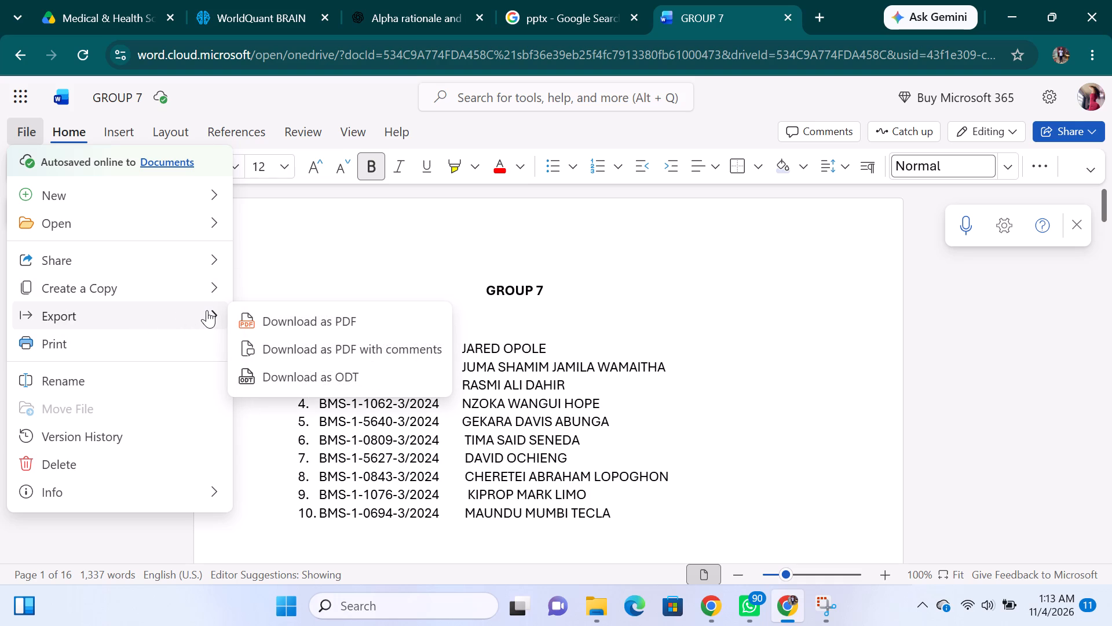
pyautogui.click(280, 319)
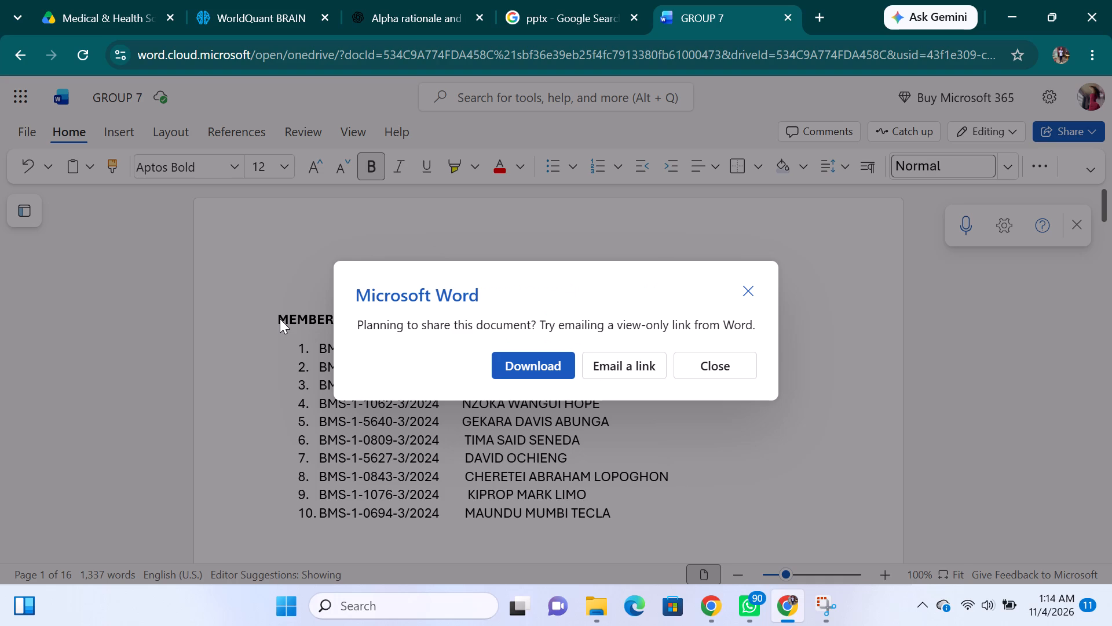
pyautogui.click(542, 365)
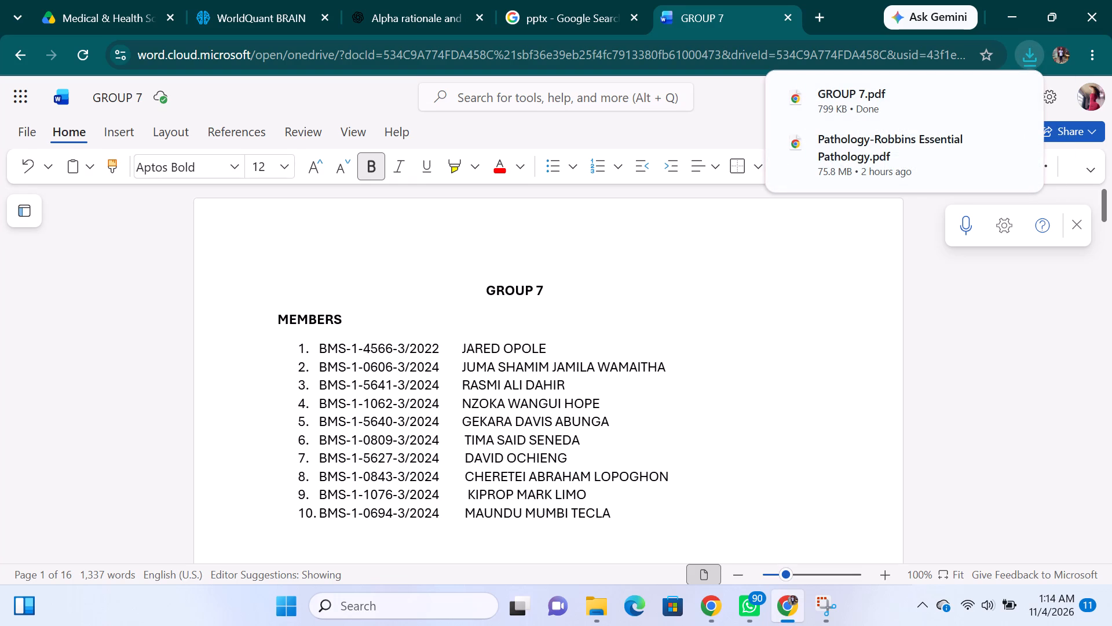
pyautogui.click(473, 269)
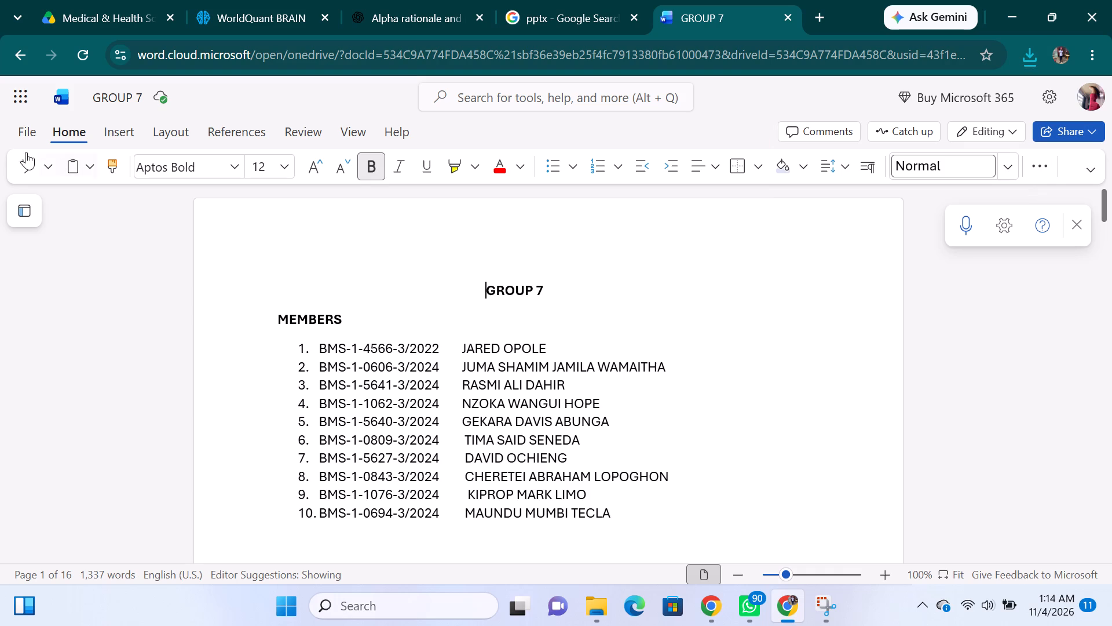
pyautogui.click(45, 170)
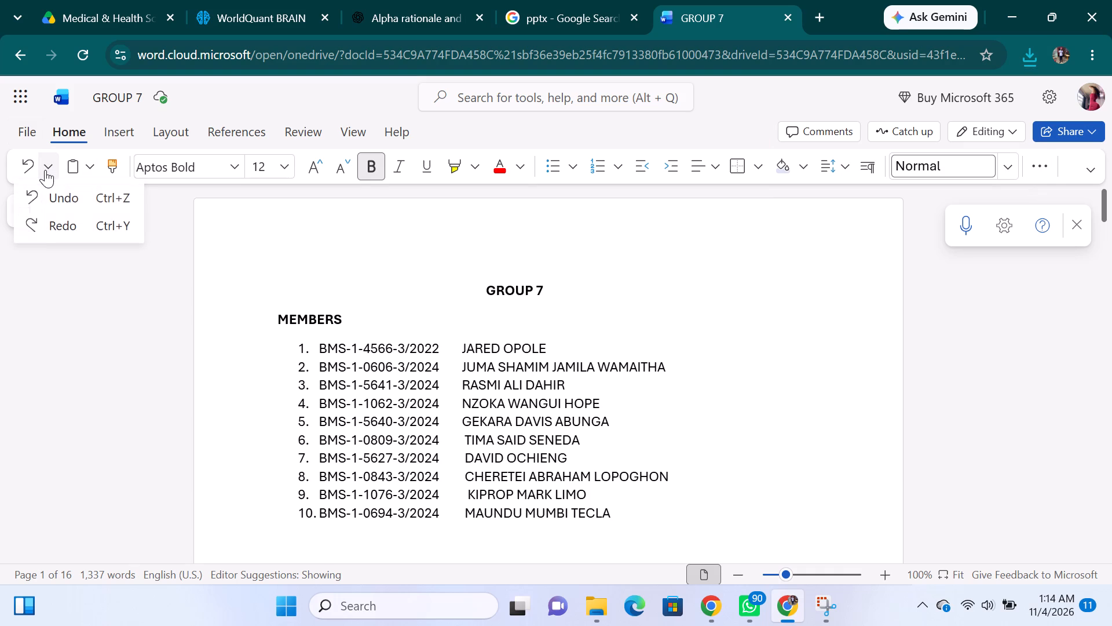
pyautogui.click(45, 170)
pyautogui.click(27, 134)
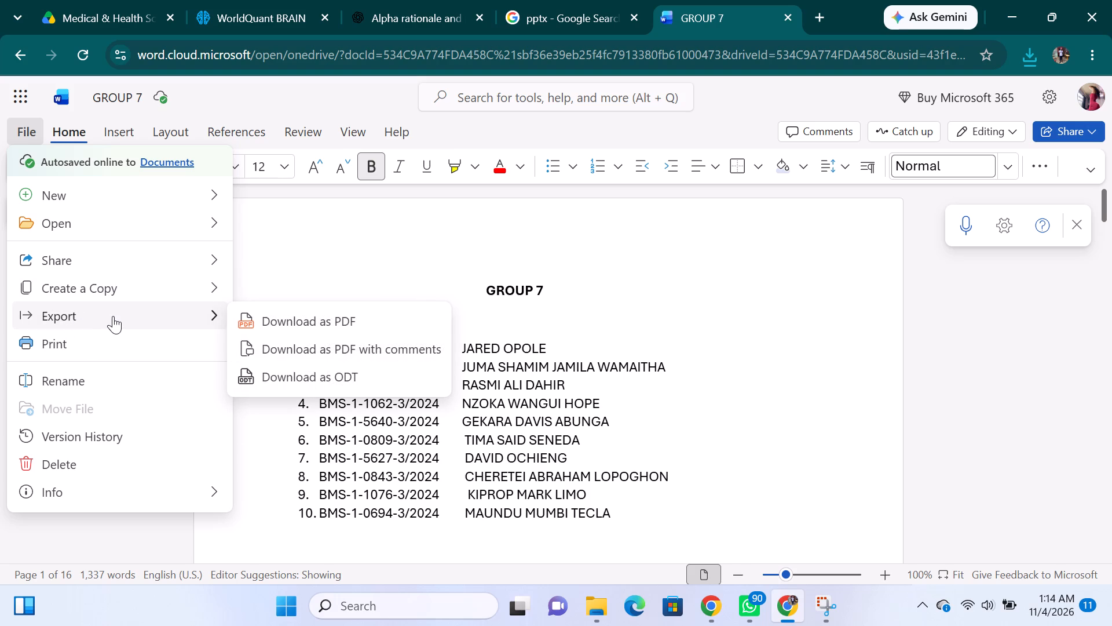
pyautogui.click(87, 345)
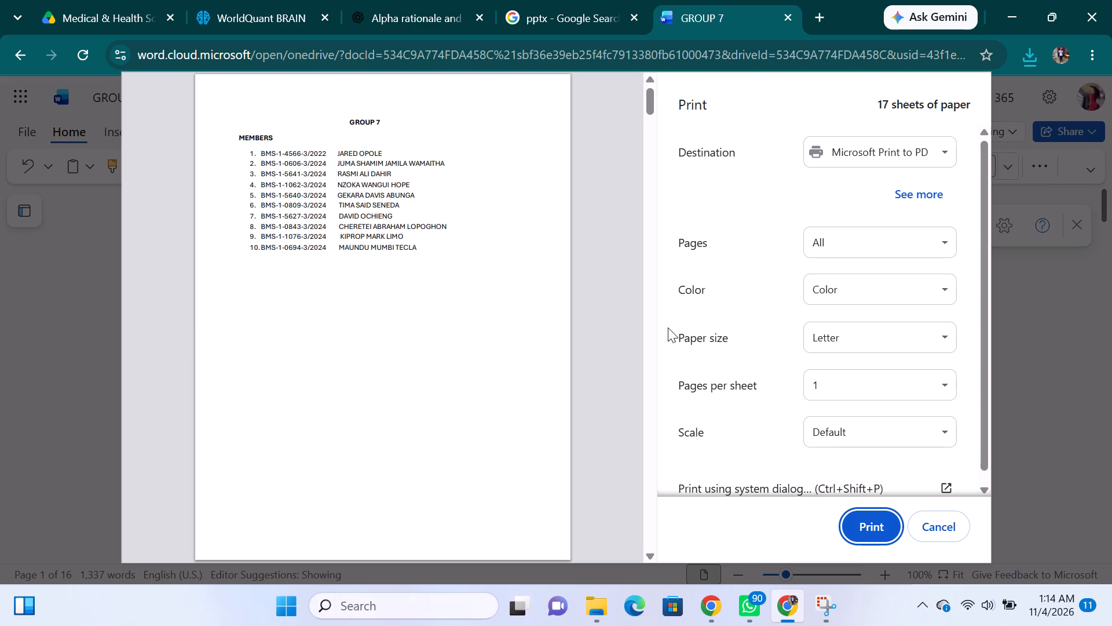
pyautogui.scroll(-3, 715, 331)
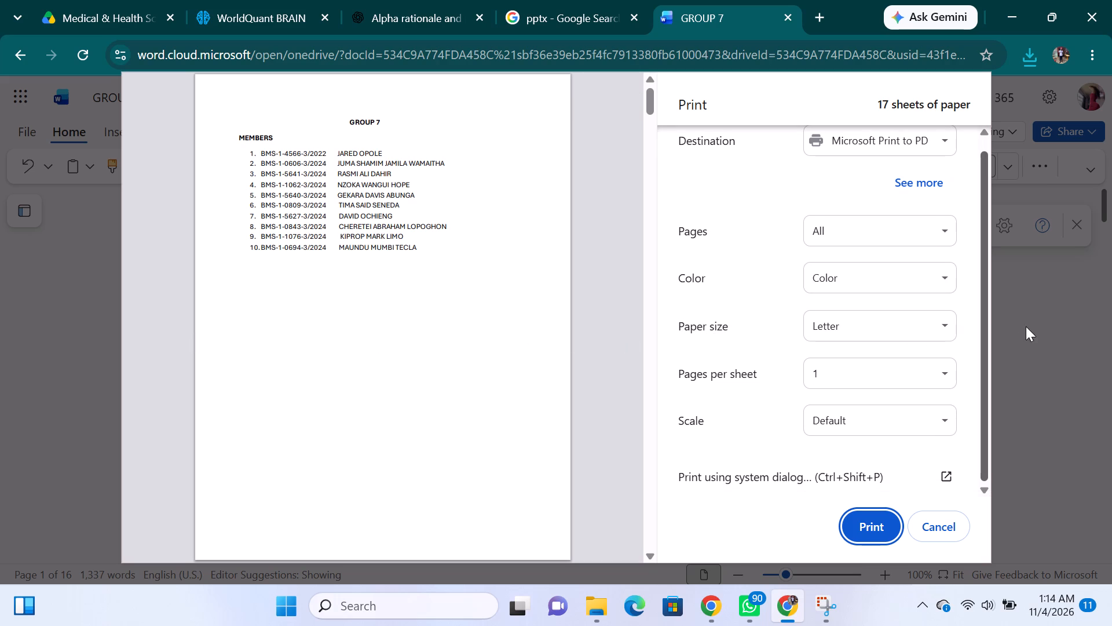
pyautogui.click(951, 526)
# Look through the GROUP 7 document from the members page to the Definitions section.
pyautogui.scroll(-1, 669, 388)
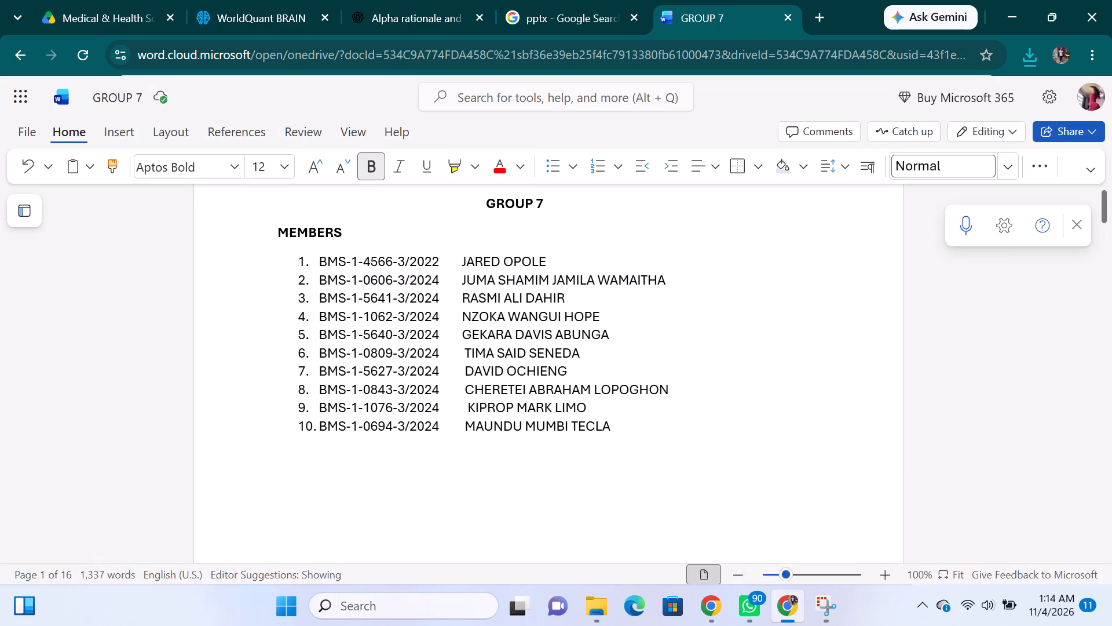
pyautogui.scroll(-3, 238, 305)
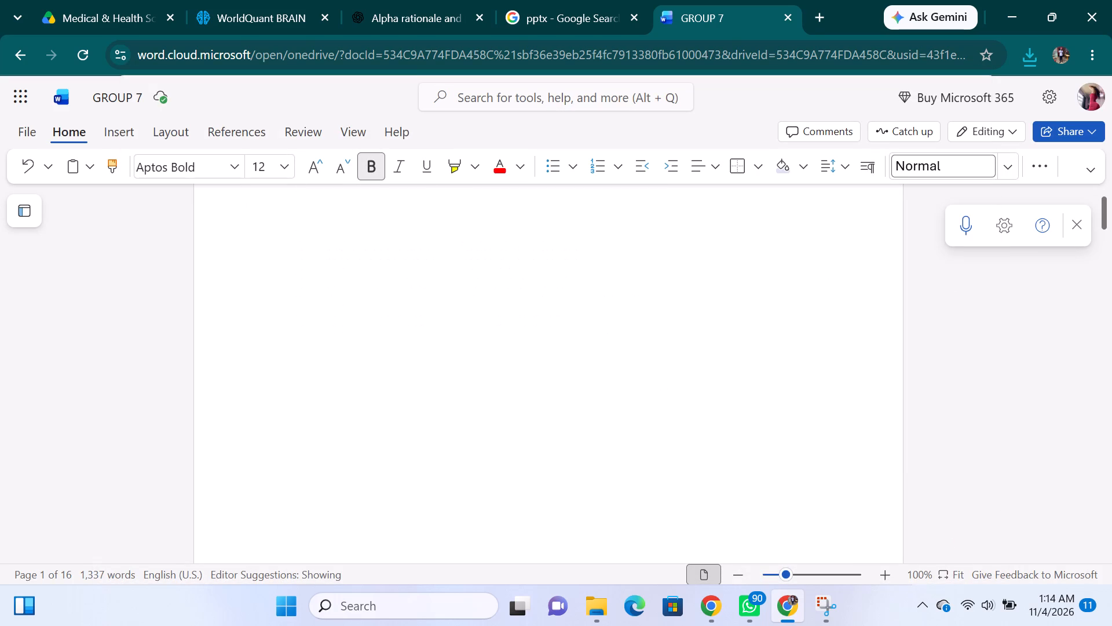
pyautogui.scroll(-2, 716, 236)
pyautogui.scroll(-3, 430, 281)
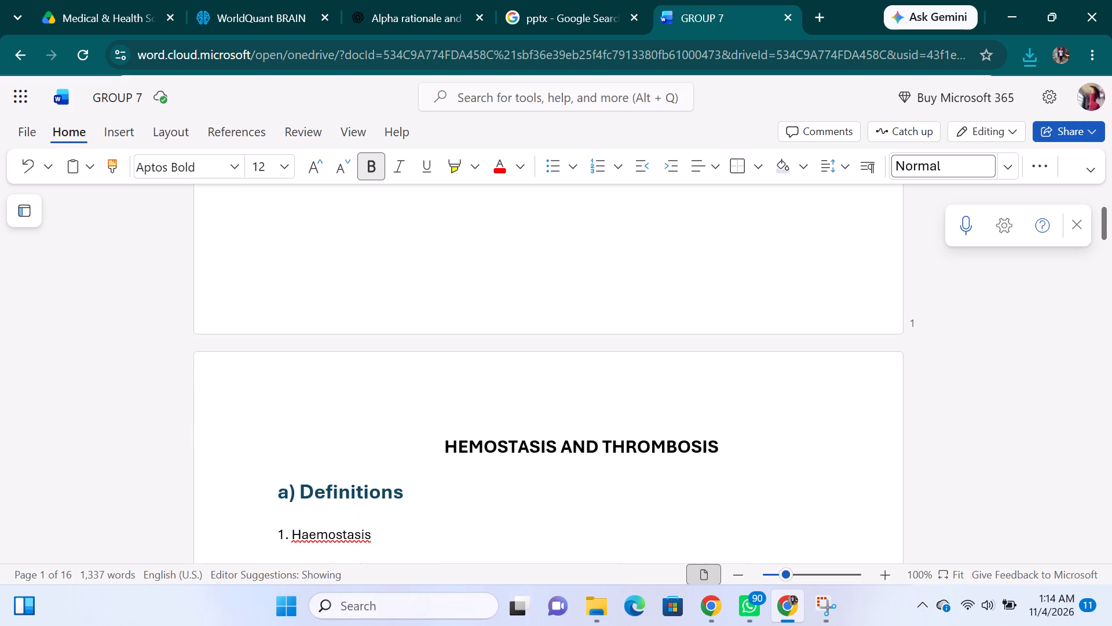
pyautogui.scroll(-2, 452, 270)
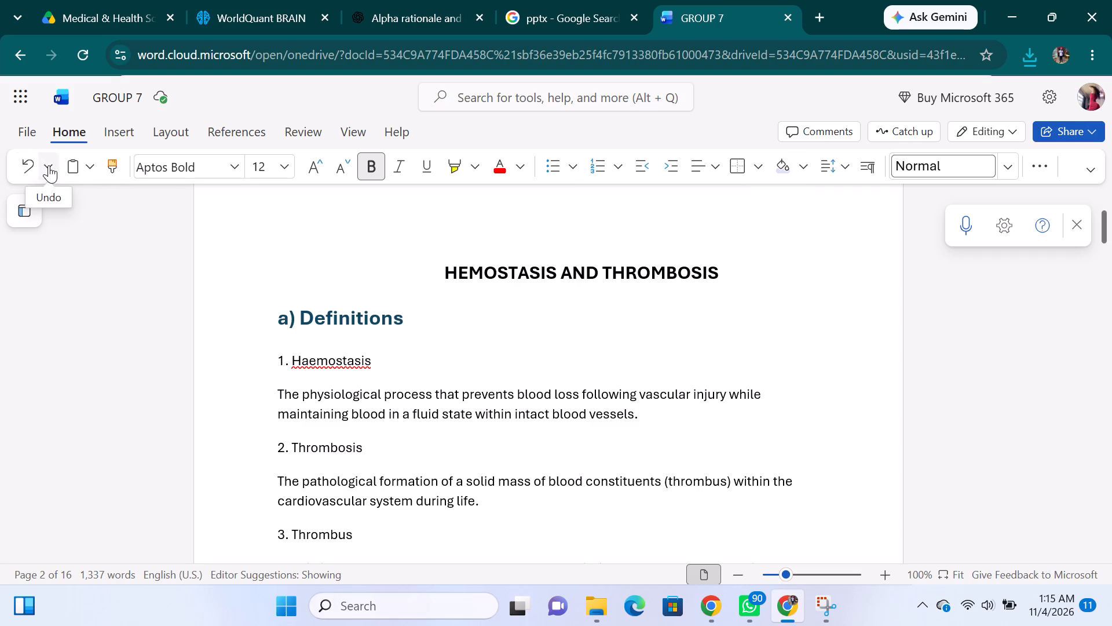
# Download a copy of the GROUP 7 document to the computer.
pyautogui.click(26, 126)
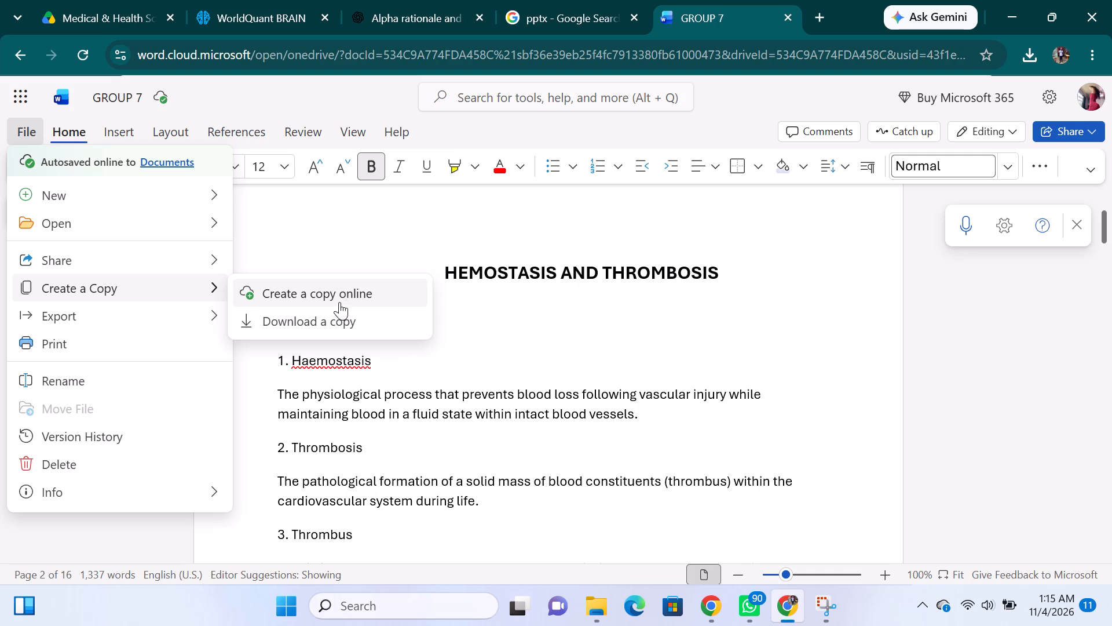
pyautogui.click(319, 316)
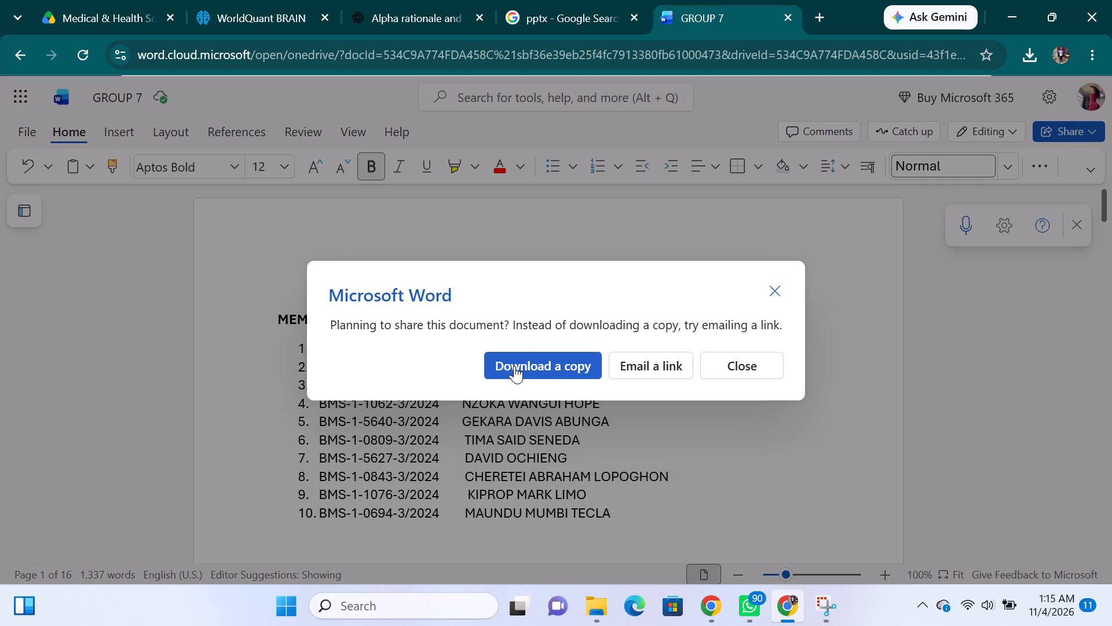
pyautogui.click(552, 363)
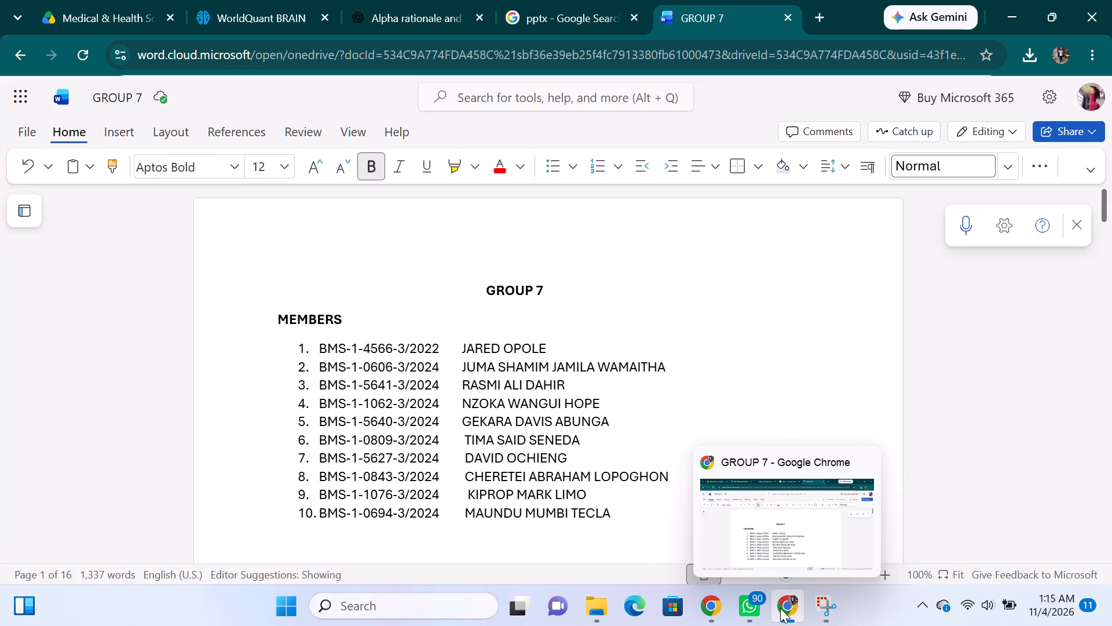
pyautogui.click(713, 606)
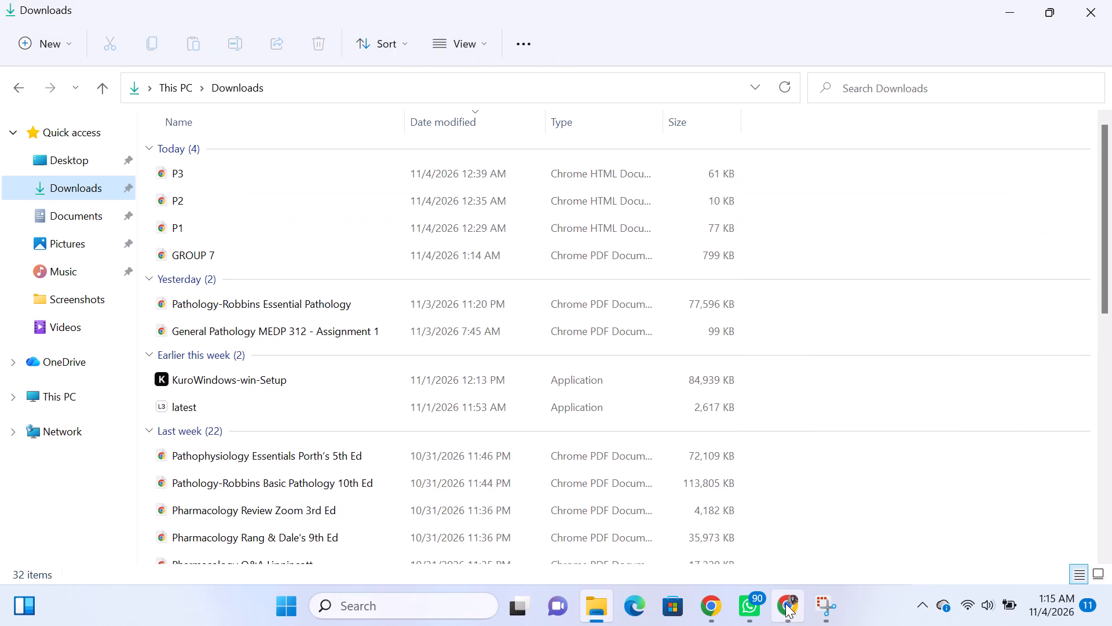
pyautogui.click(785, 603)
# Switch to the other Chrome window, pause the 90s Hip Hop mix on YouTube, and minimize that window.
pyautogui.click(713, 598)
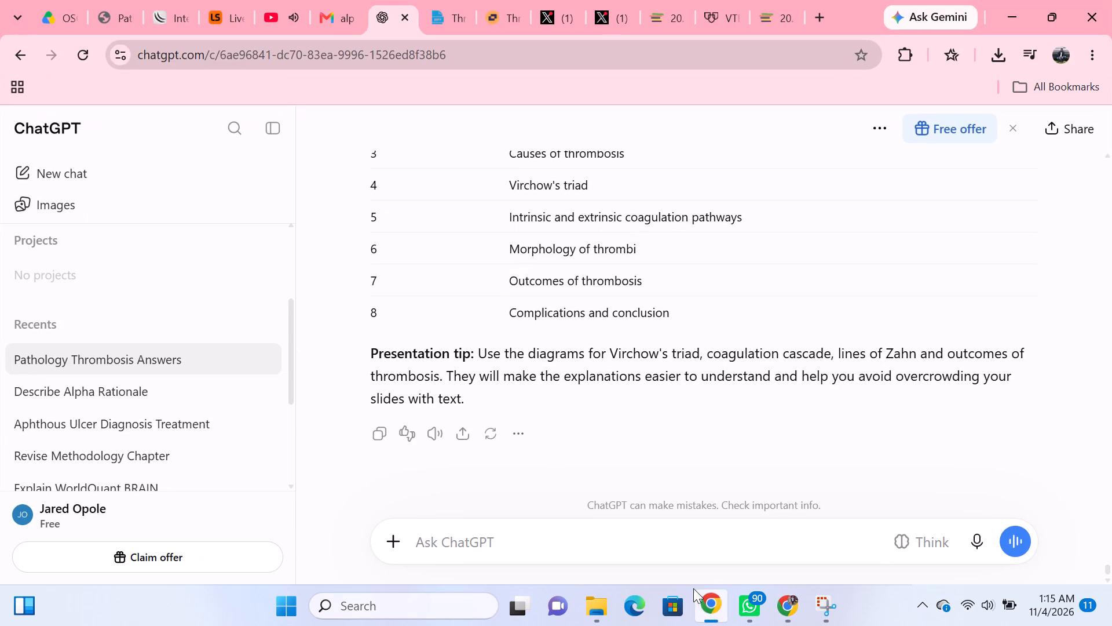
pyautogui.click(274, 14)
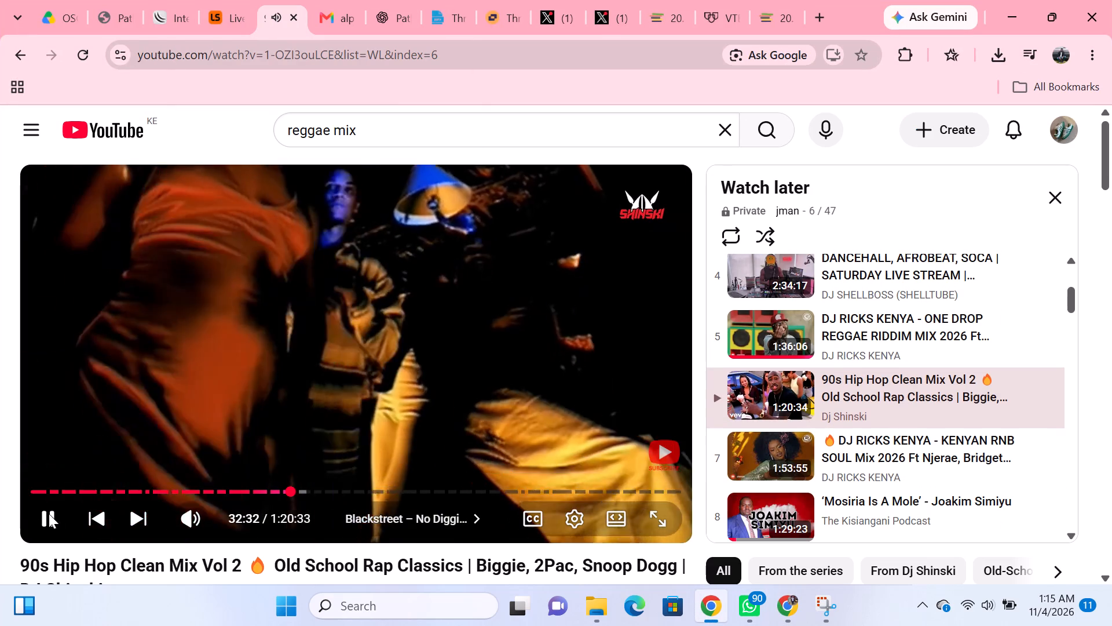
pyautogui.click(52, 516)
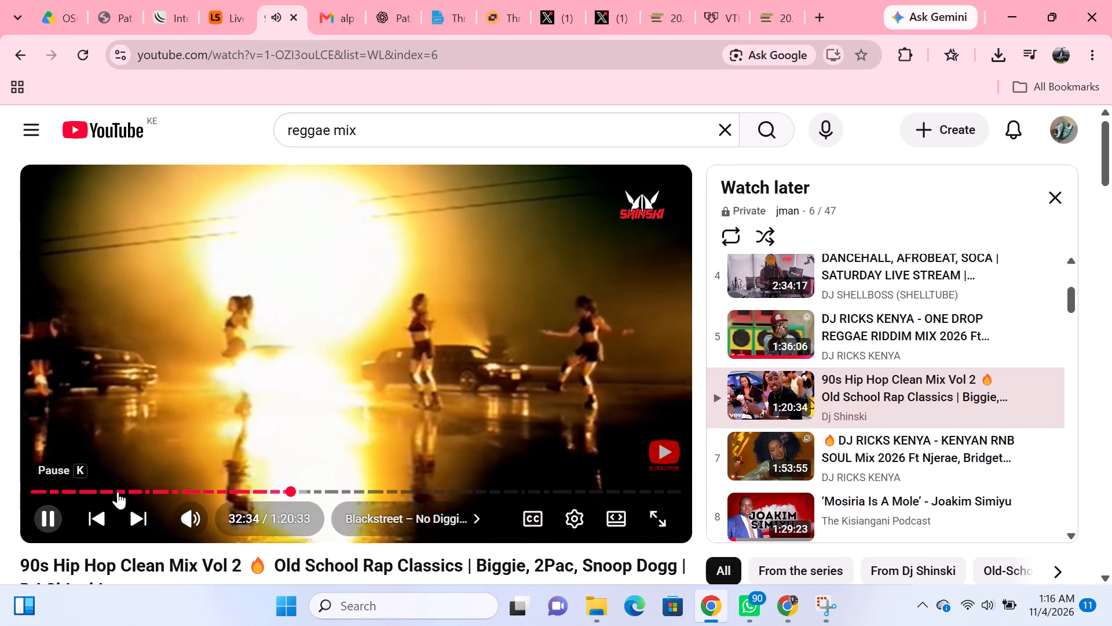
pyautogui.click(1007, 14)
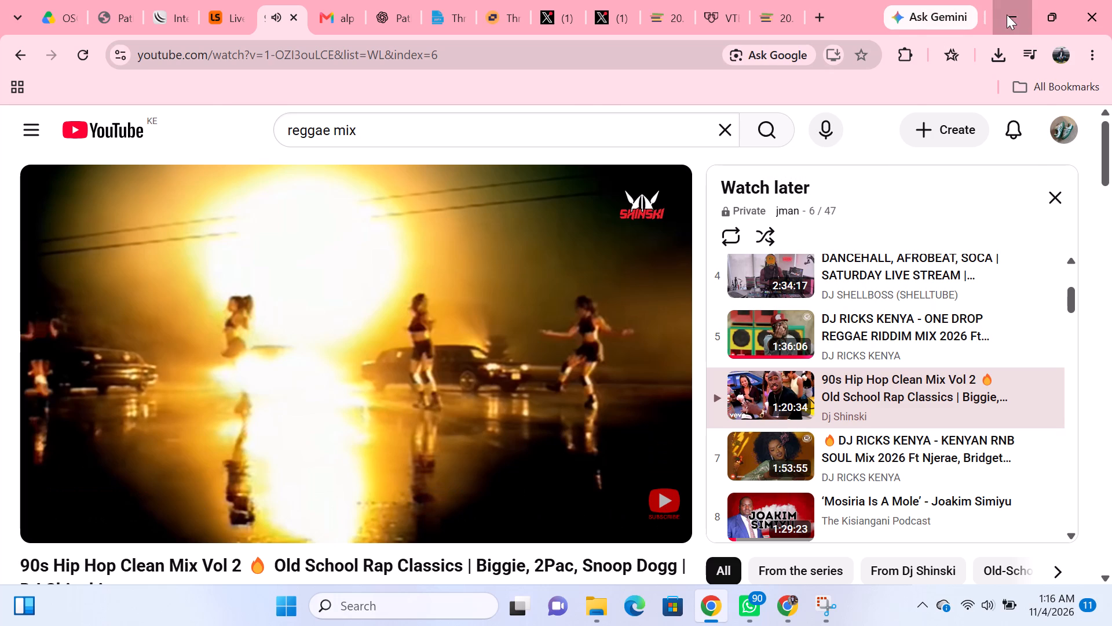
# Open the GROUP 7 PDF from the Downloads folder in File Explorer and dismiss the Gemini summary suggestion.
pyautogui.scroll(-1, 608, 341)
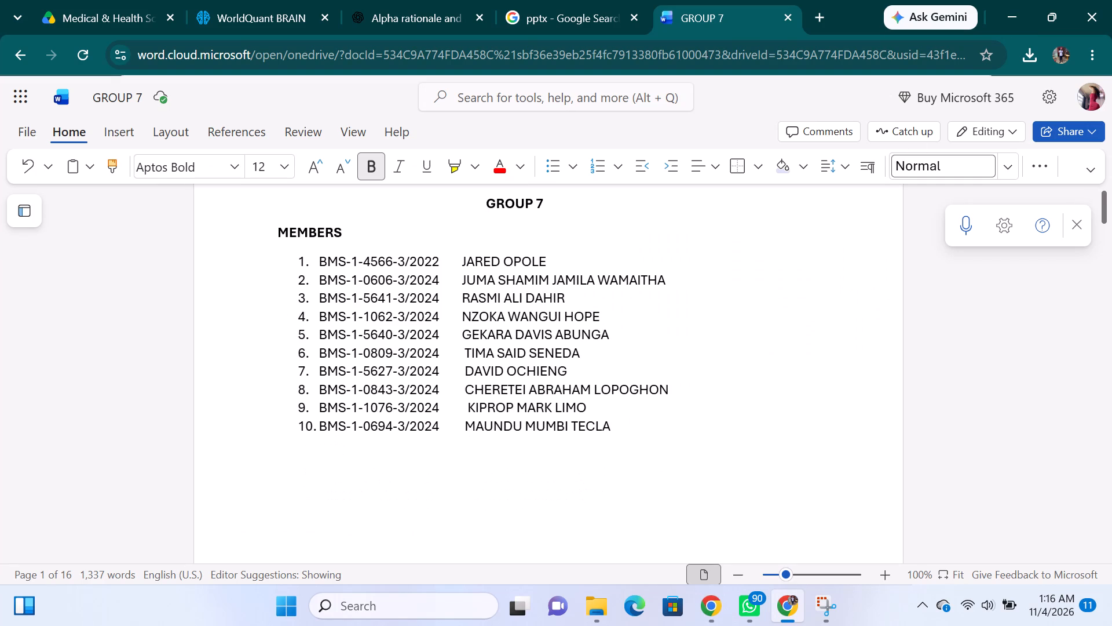
pyautogui.scroll(1, 566, 347)
pyautogui.click(593, 605)
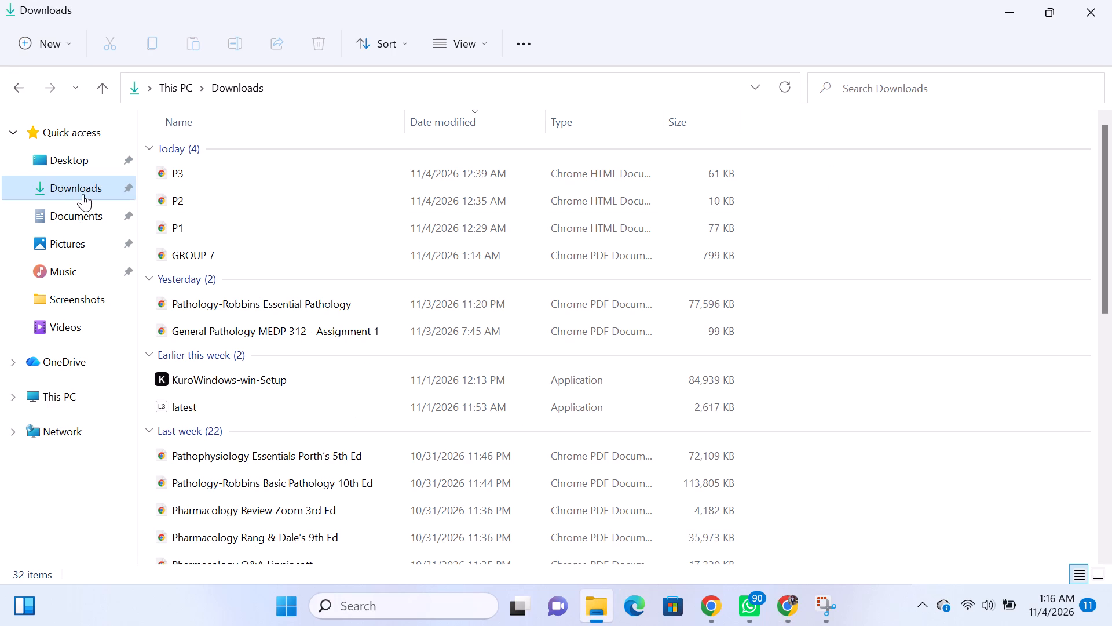
pyautogui.click(84, 187)
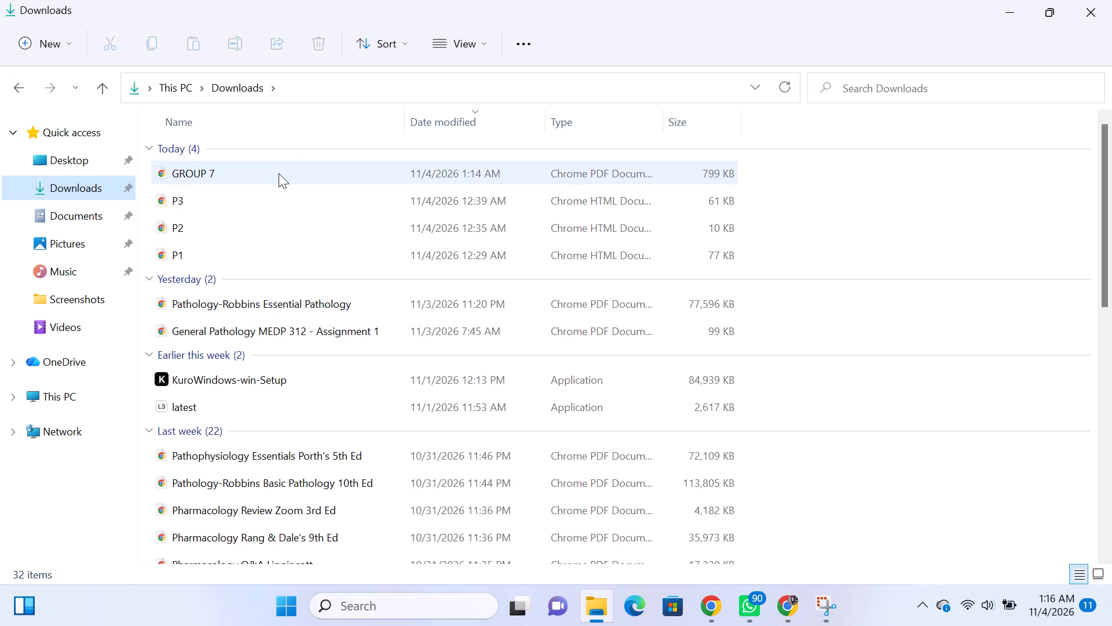
pyautogui.doubleClick(279, 173)
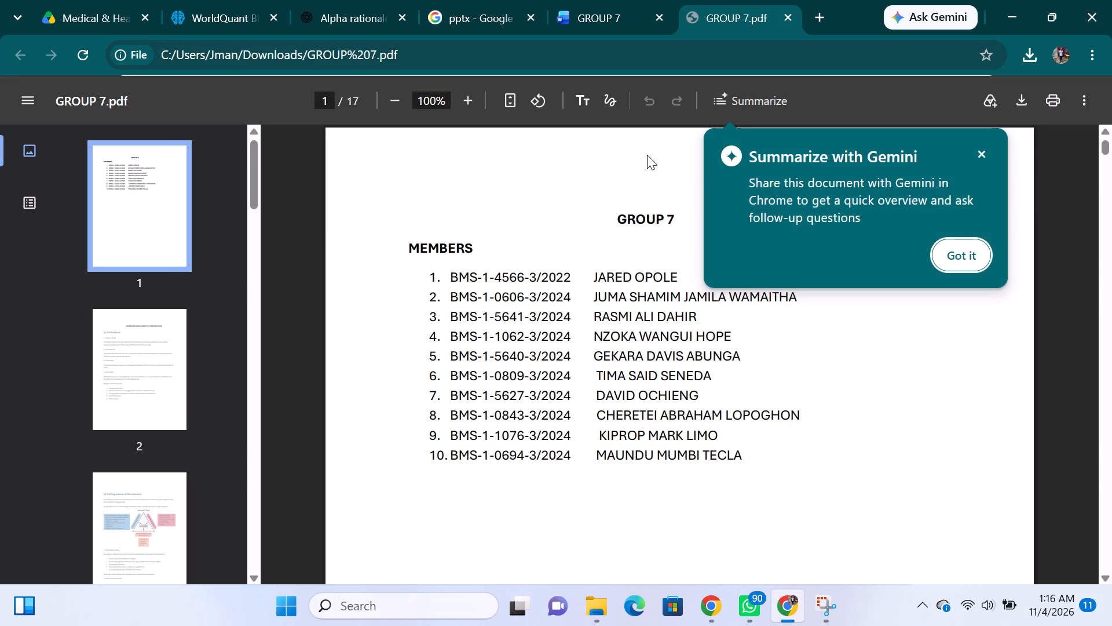
pyautogui.click(952, 261)
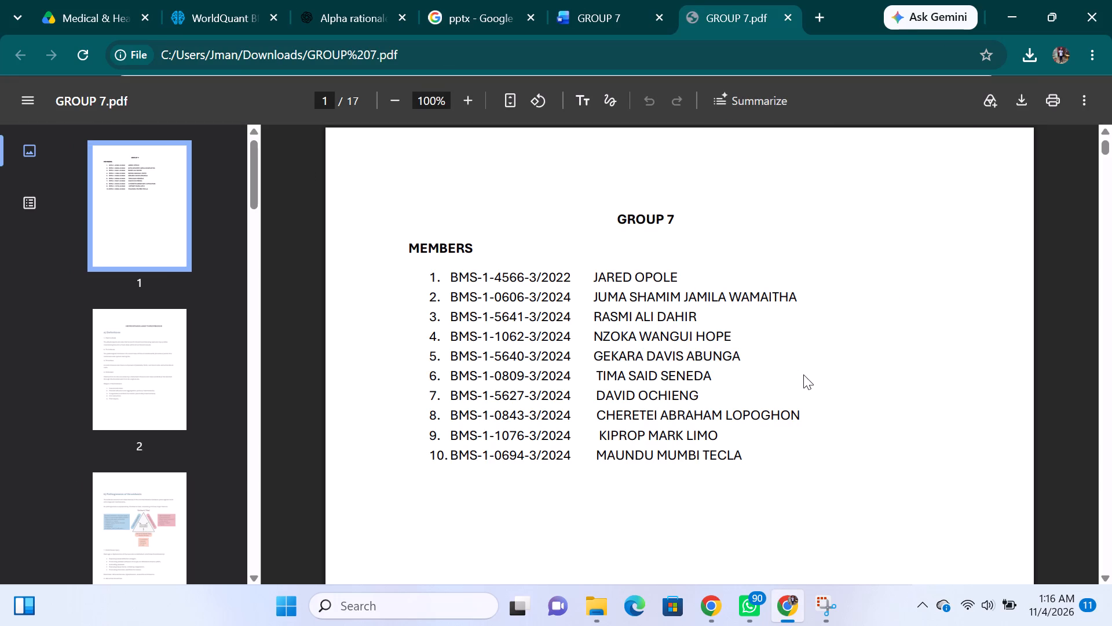
# Review the GROUP 7 PDF from the members page through the definitions to the Virchow's triad diagram.
pyautogui.scroll(-1, 803, 374)
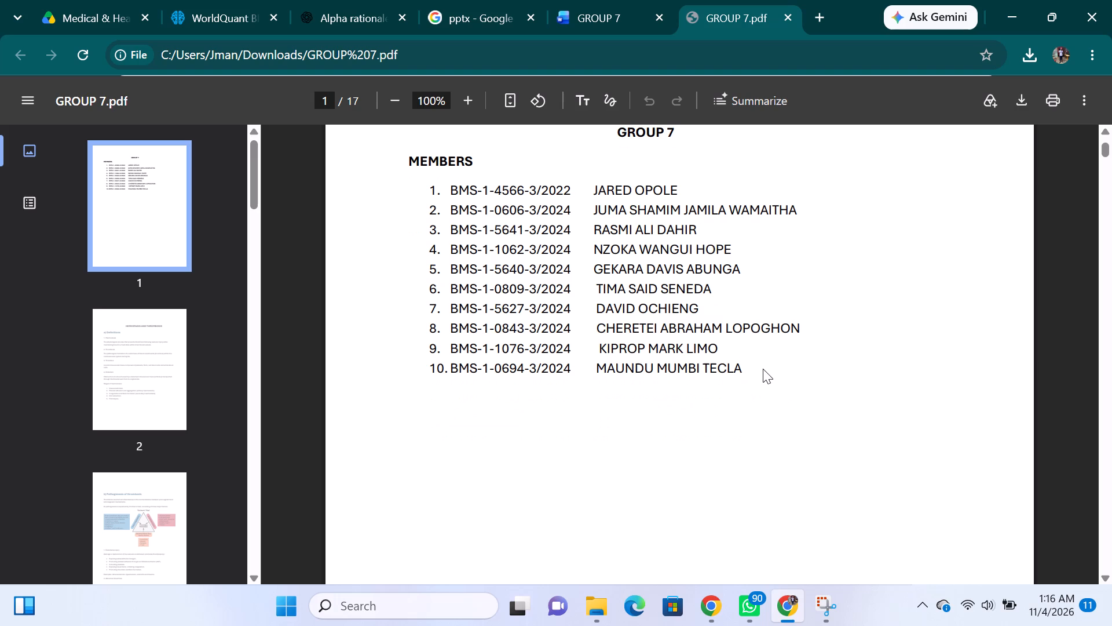
pyautogui.scroll(-8, 820, 353)
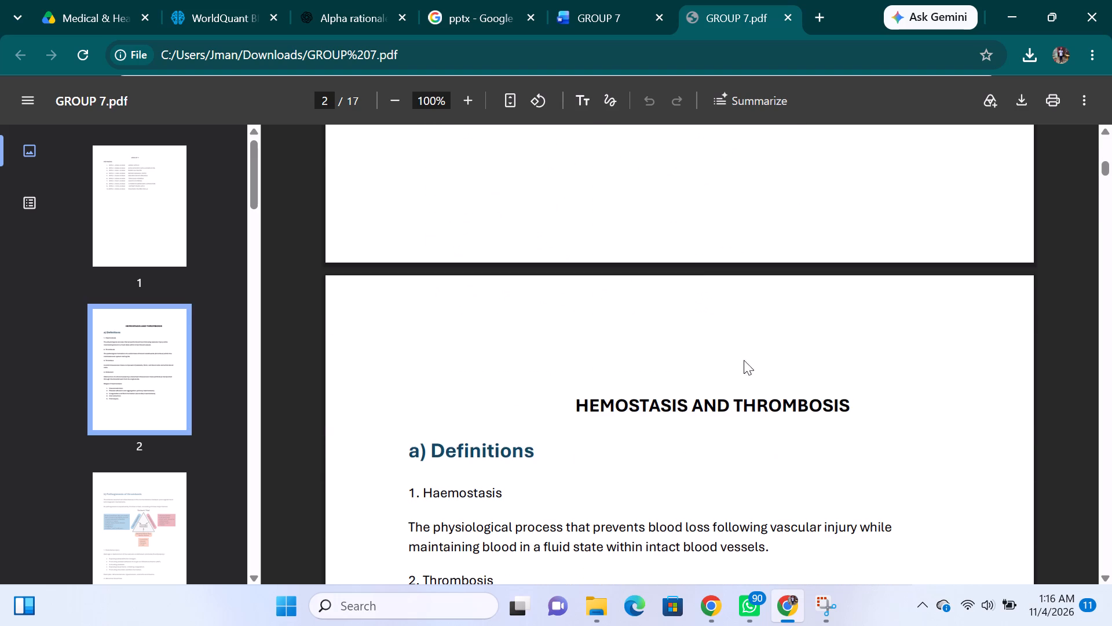
pyautogui.scroll(-3, 759, 360)
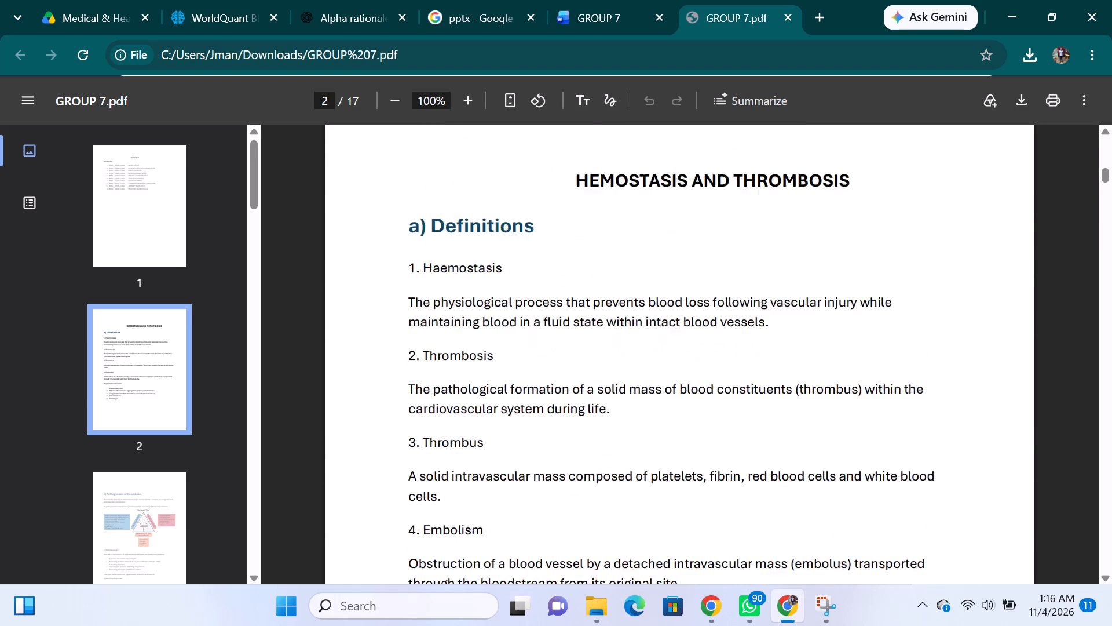
pyautogui.scroll(-6, 686, 357)
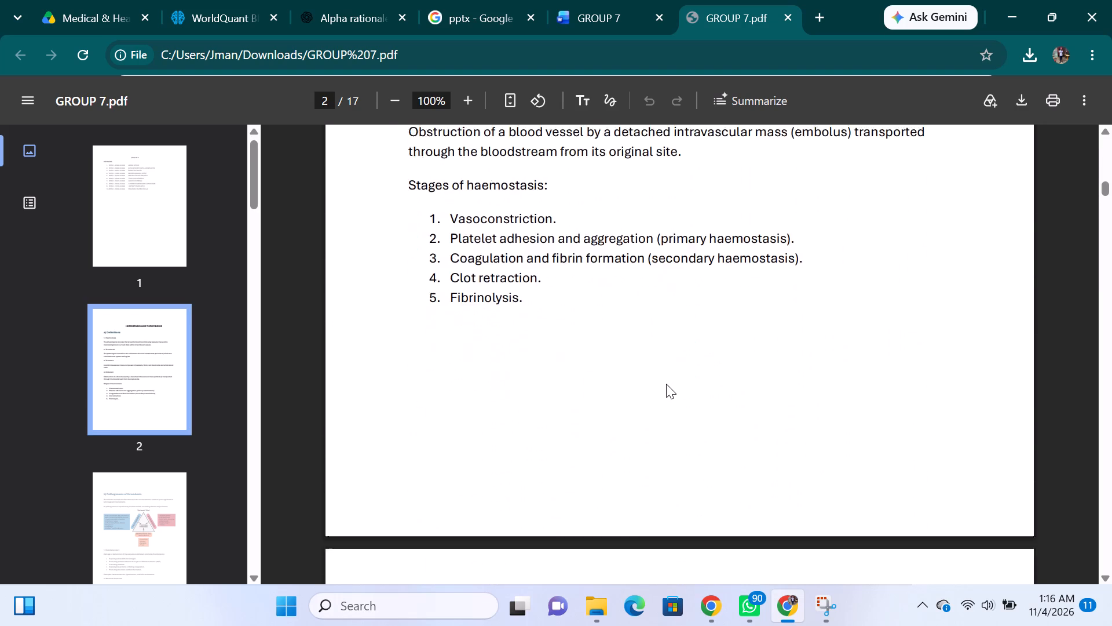
pyautogui.scroll(-5, 666, 384)
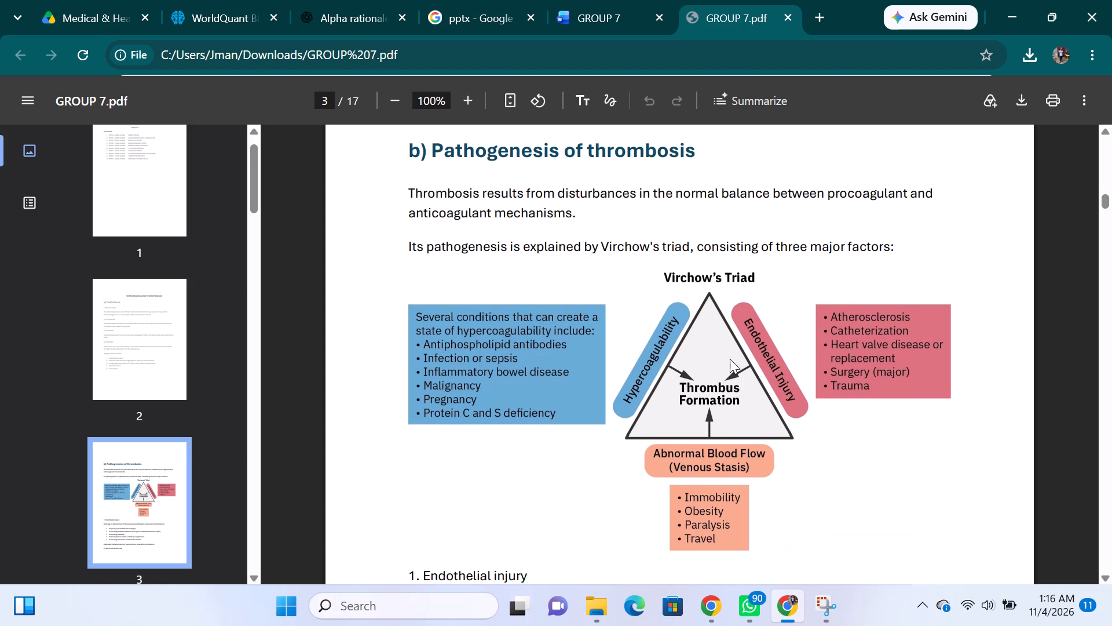
# Check the PDF's endothelial injury, abnormal blood flow and hypercoagulability sections, including the page break between pages 3 and 4.
pyautogui.scroll(-1, 700, 369)
pyautogui.scroll(-7, 618, 383)
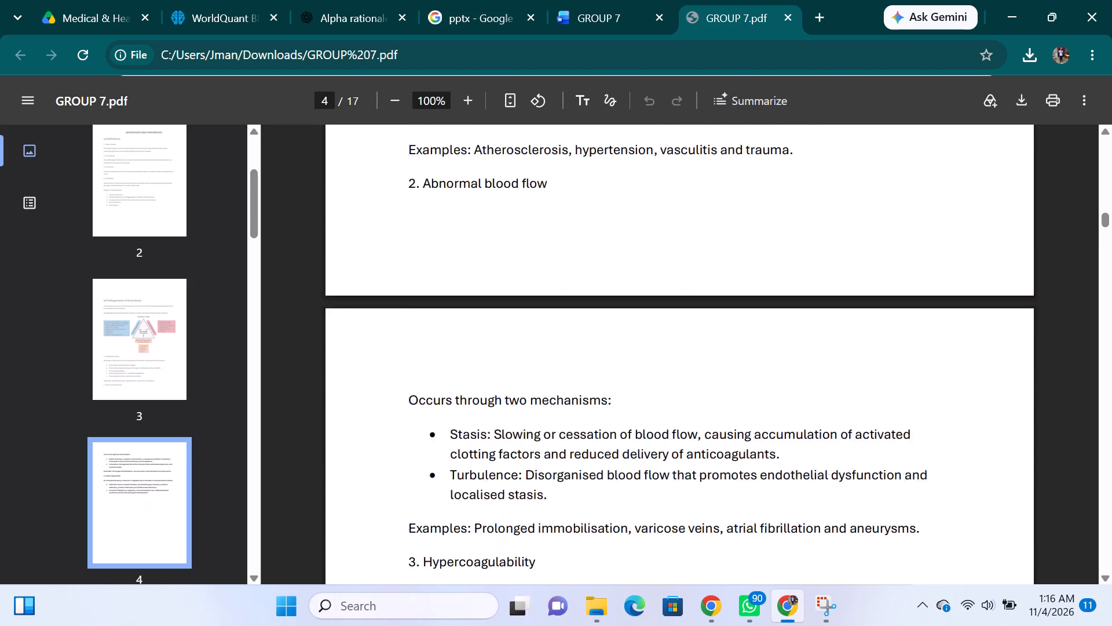
pyautogui.scroll(-2, 664, 374)
pyautogui.scroll(2, 627, 381)
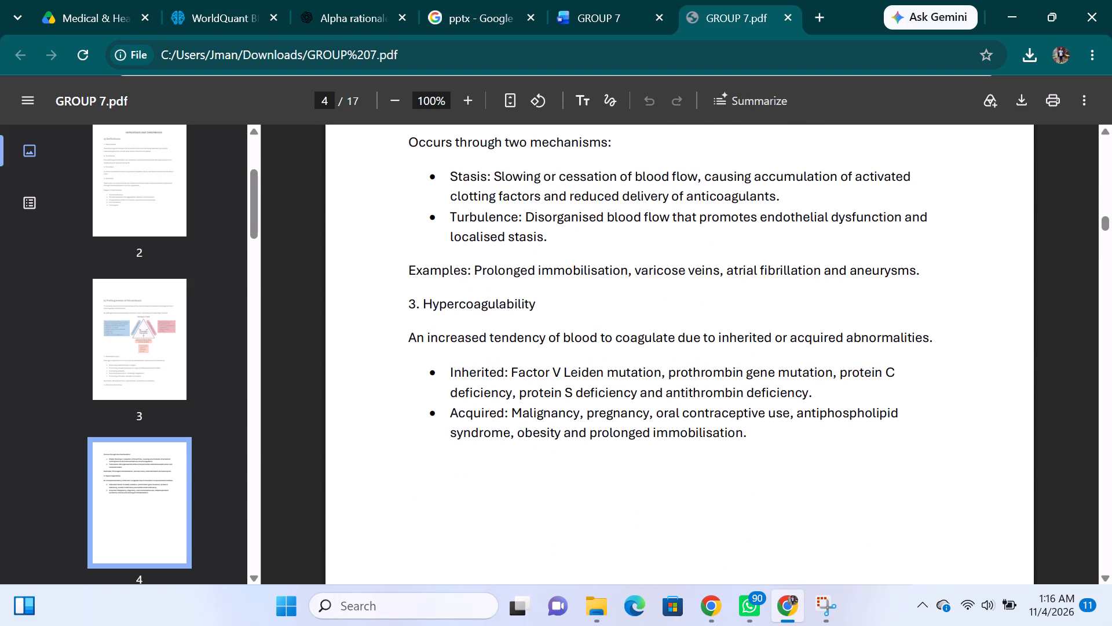
pyautogui.scroll(2, 627, 381)
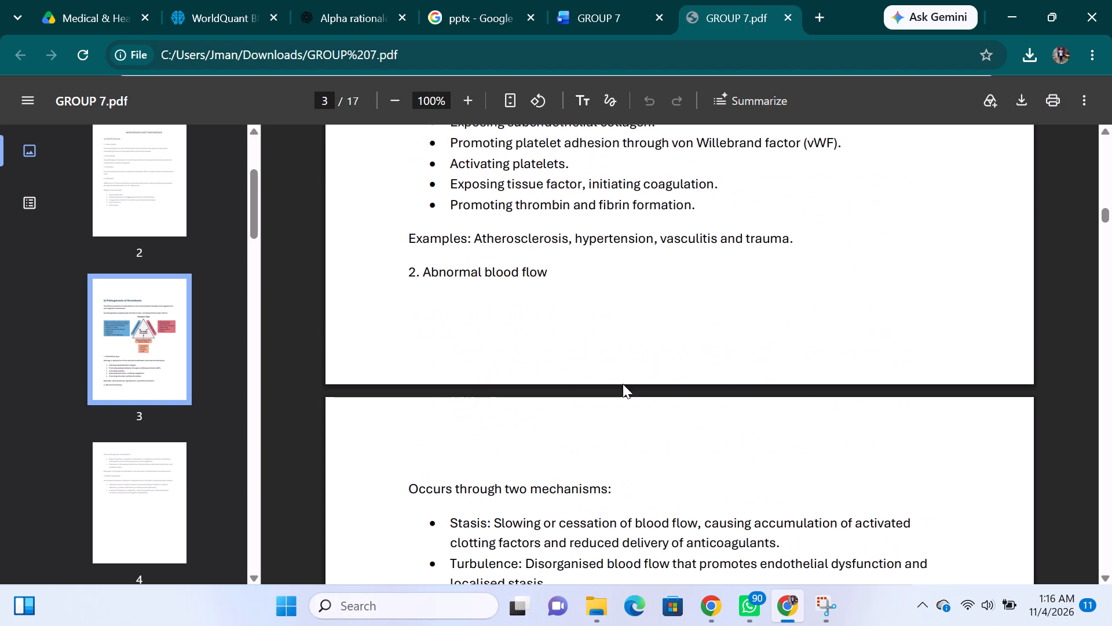
pyautogui.scroll(1, 612, 392)
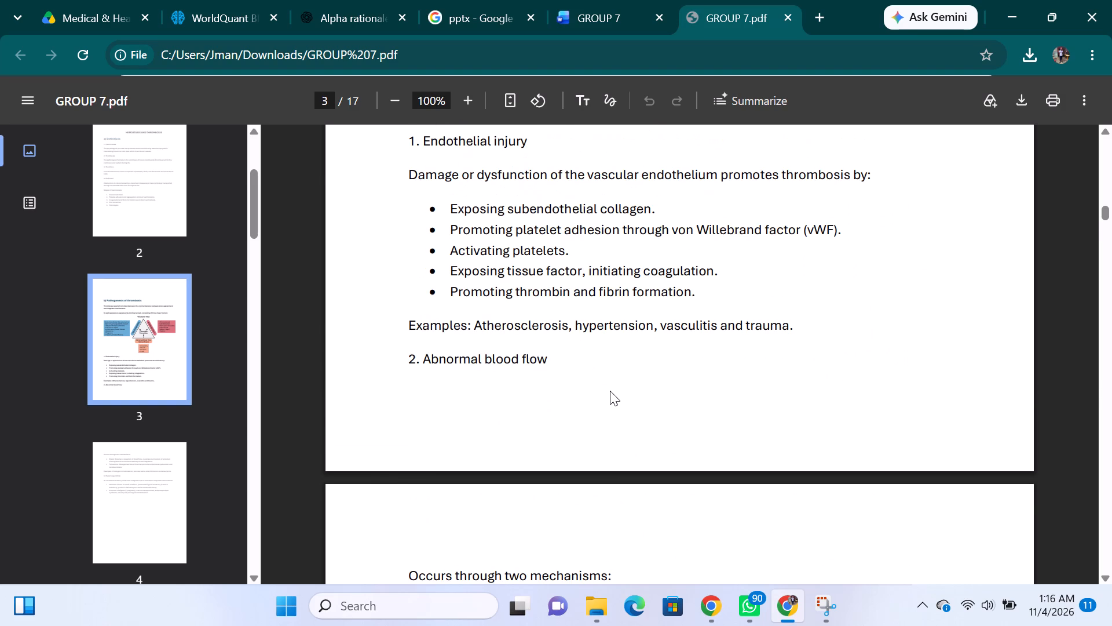
pyautogui.scroll(1, 540, 390)
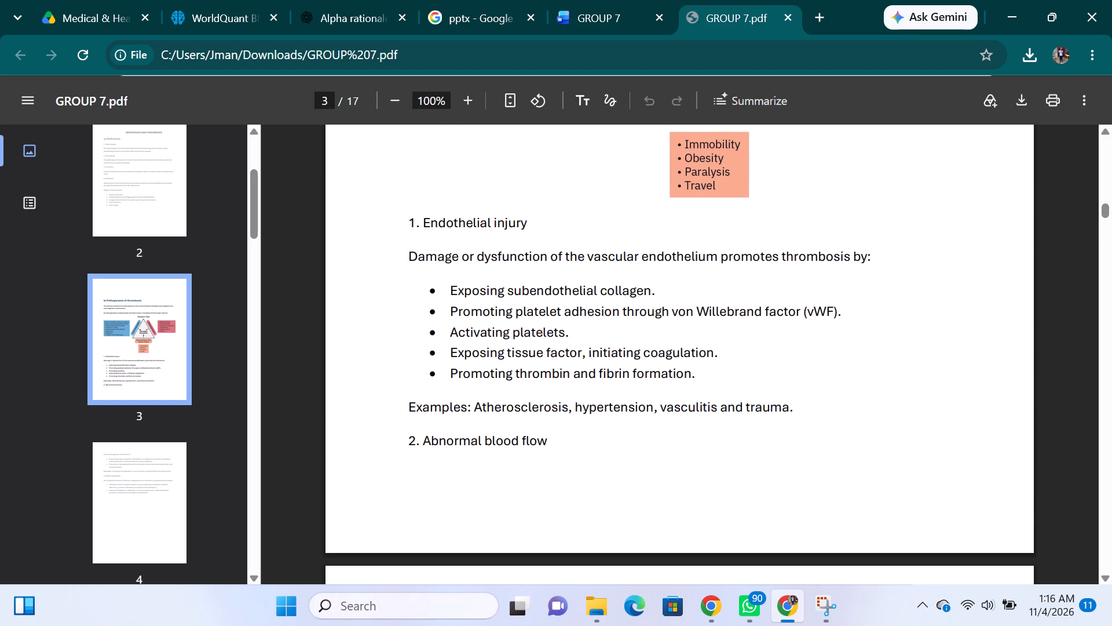
pyautogui.scroll(-3, 481, 406)
pyautogui.scroll(-2, 588, 403)
pyautogui.scroll(-1, 442, 430)
pyautogui.scroll(-2, 667, 386)
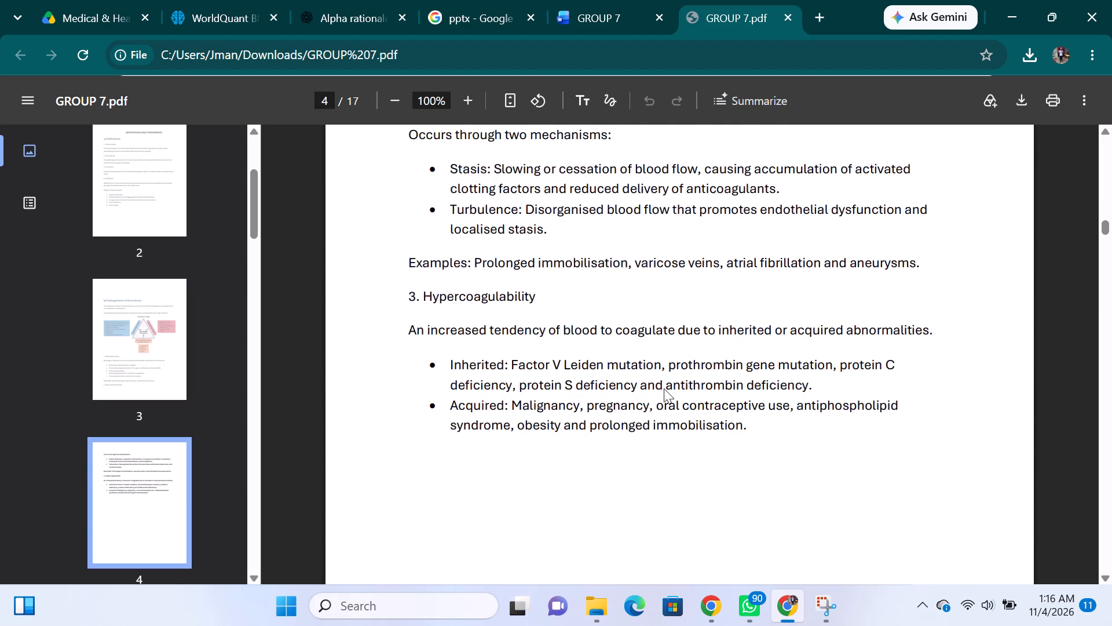
# Check the end of the PDF's page 4 and the start of the causes of thrombosis section on page 5.
pyautogui.scroll(-8, 622, 395)
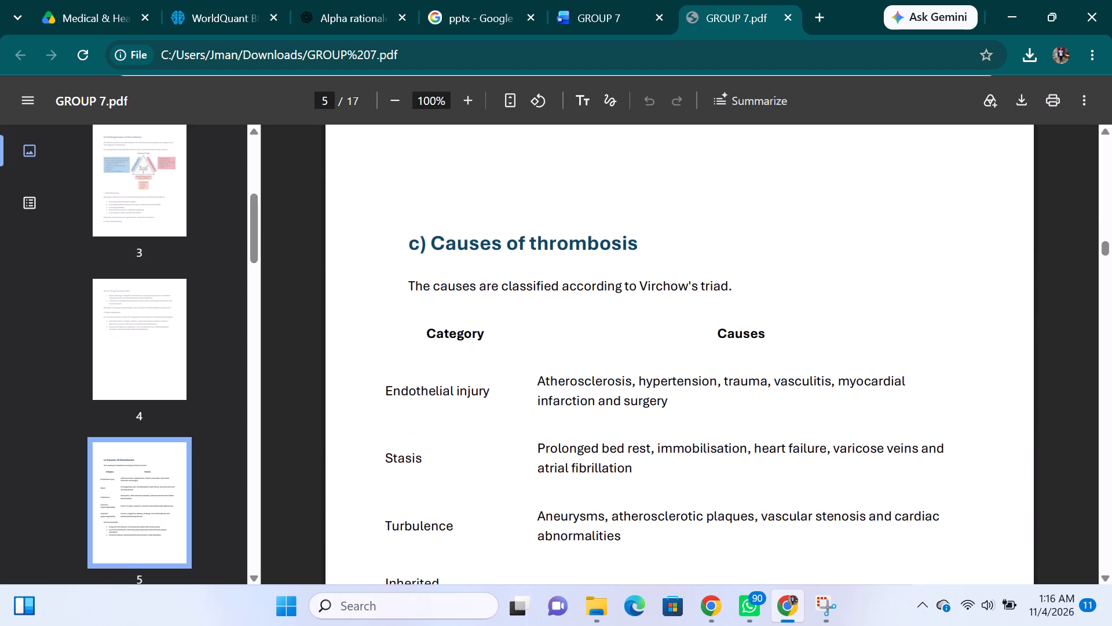
# In the GROUP 7 Word document, insert three blank lines before "2. Abnormal blood flow" to push the heading onto page 4.
pyautogui.click(597, 16)
pyautogui.scroll(-6, 414, 366)
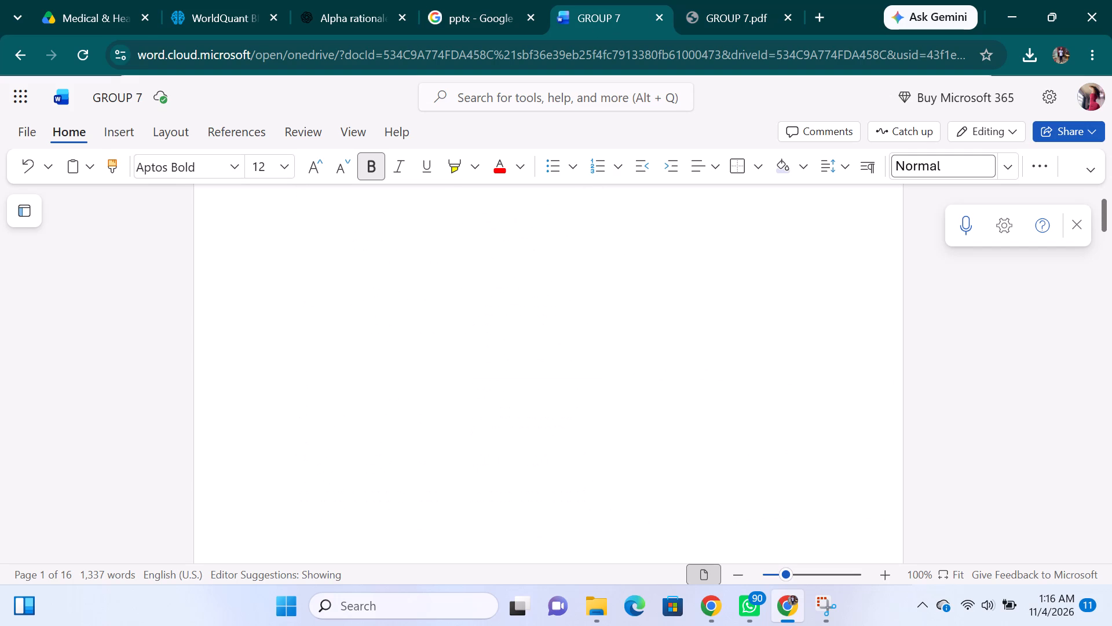
pyautogui.scroll(-7, 350, 349)
pyautogui.scroll(-3, 408, 341)
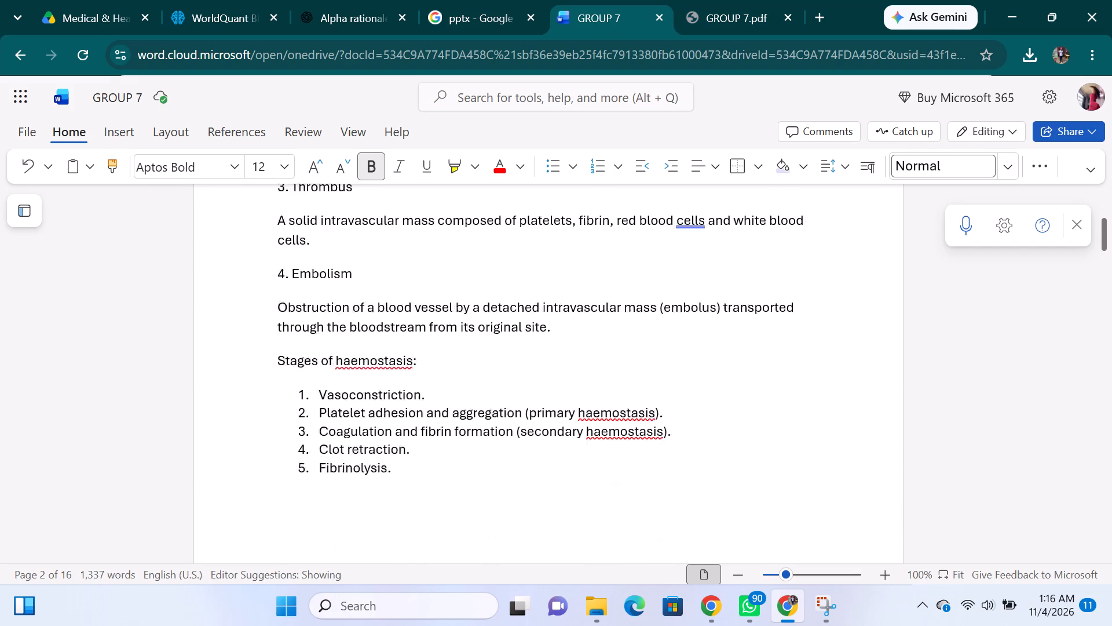
pyautogui.scroll(-8, 325, 358)
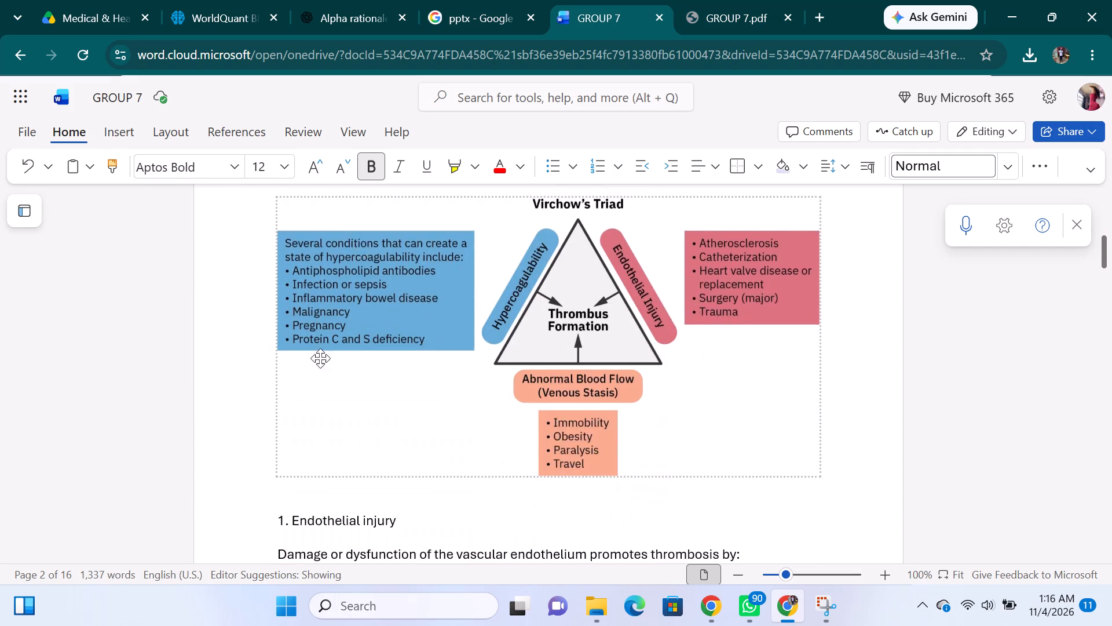
pyautogui.scroll(-5, 320, 358)
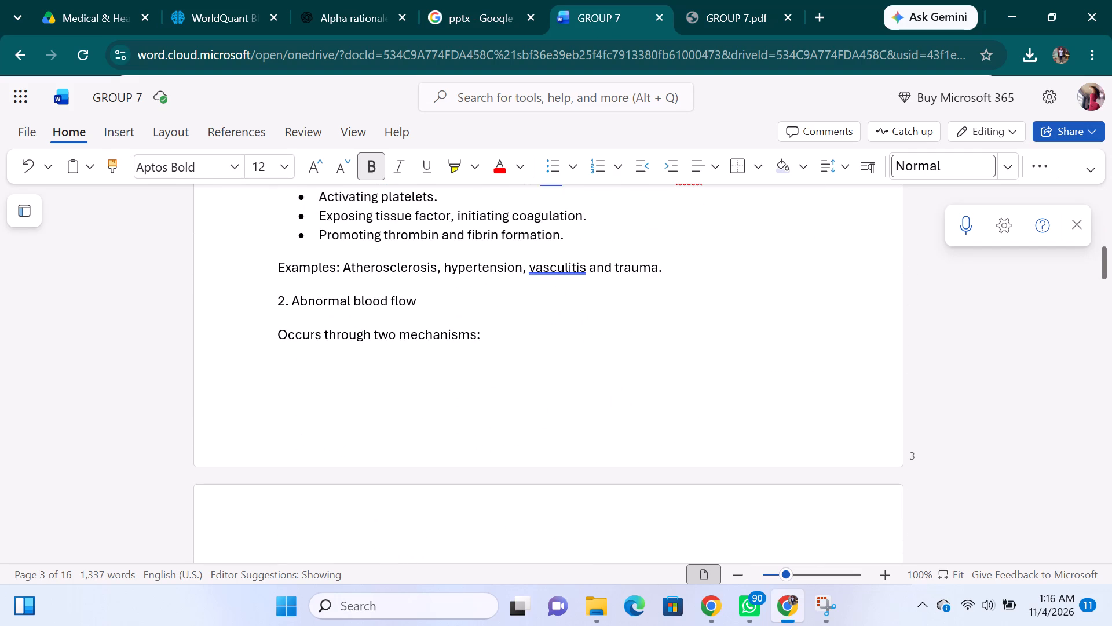
pyautogui.scroll(-2, 284, 339)
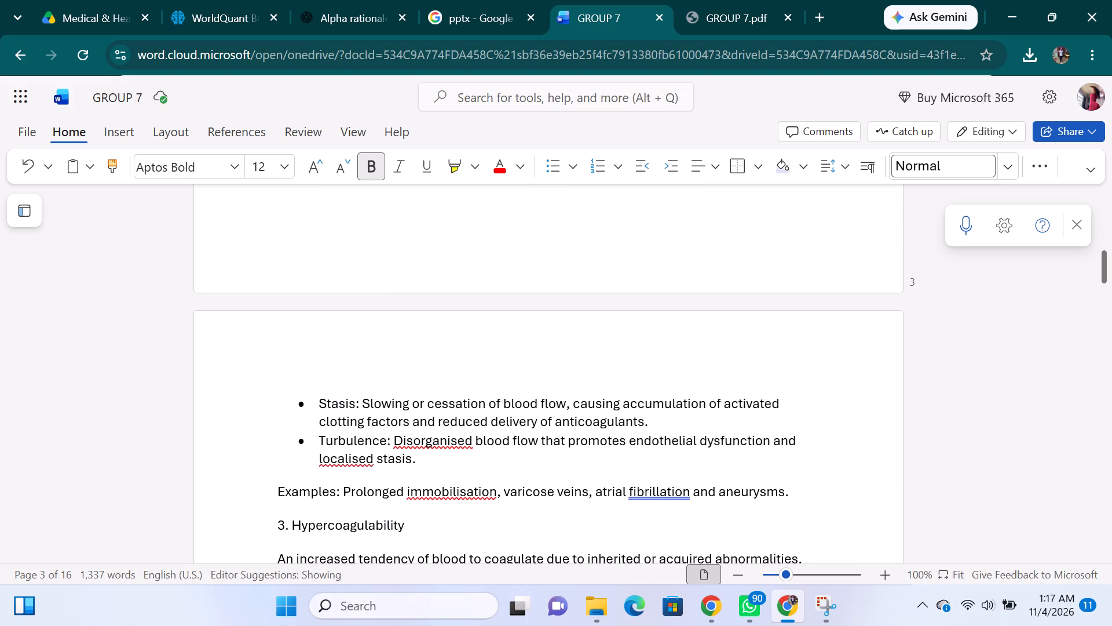
pyautogui.scroll(2, 284, 341)
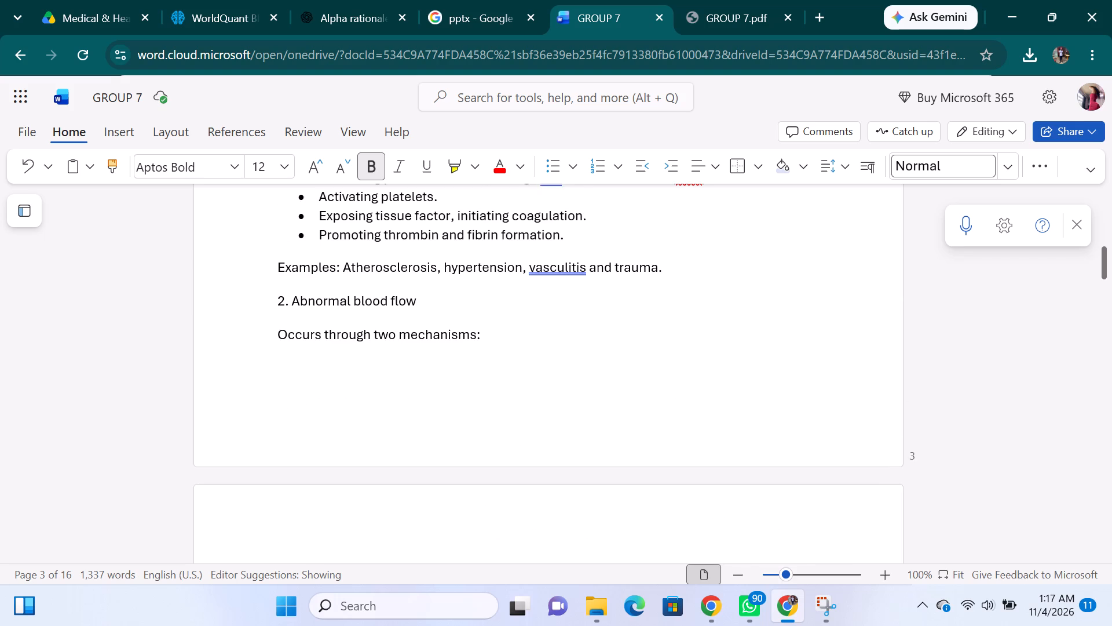
pyautogui.click(270, 302)
pyautogui.press('Return')
pyautogui.press('Return')
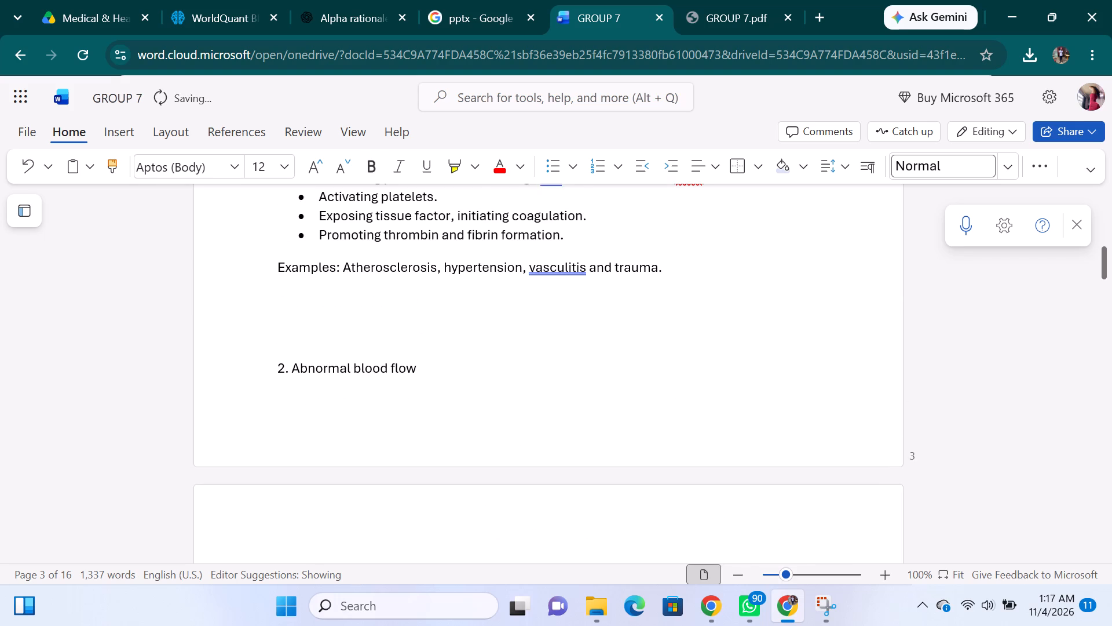
pyautogui.press('Return')
pyautogui.scroll(-2, 365, 335)
pyautogui.scroll(-1, 409, 374)
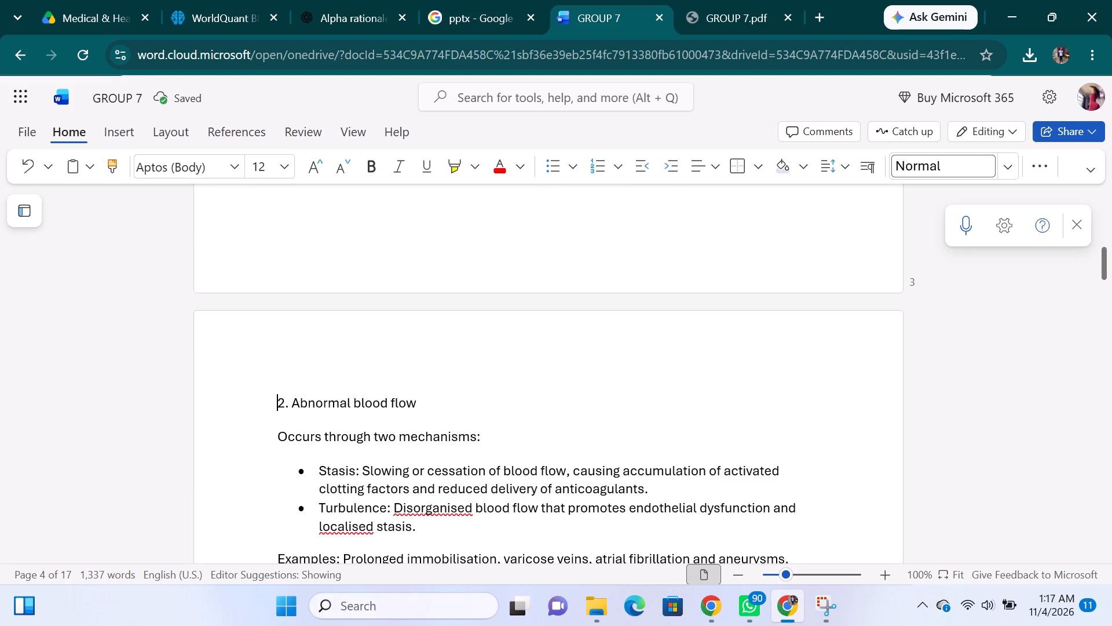
# Review the Word document's page layout from the abnormal blood flow section through the causes of thrombosis to the Virchow's triad section.
pyautogui.scroll(-2, 428, 369)
pyautogui.scroll(-4, 557, 346)
pyautogui.scroll(-4, 425, 364)
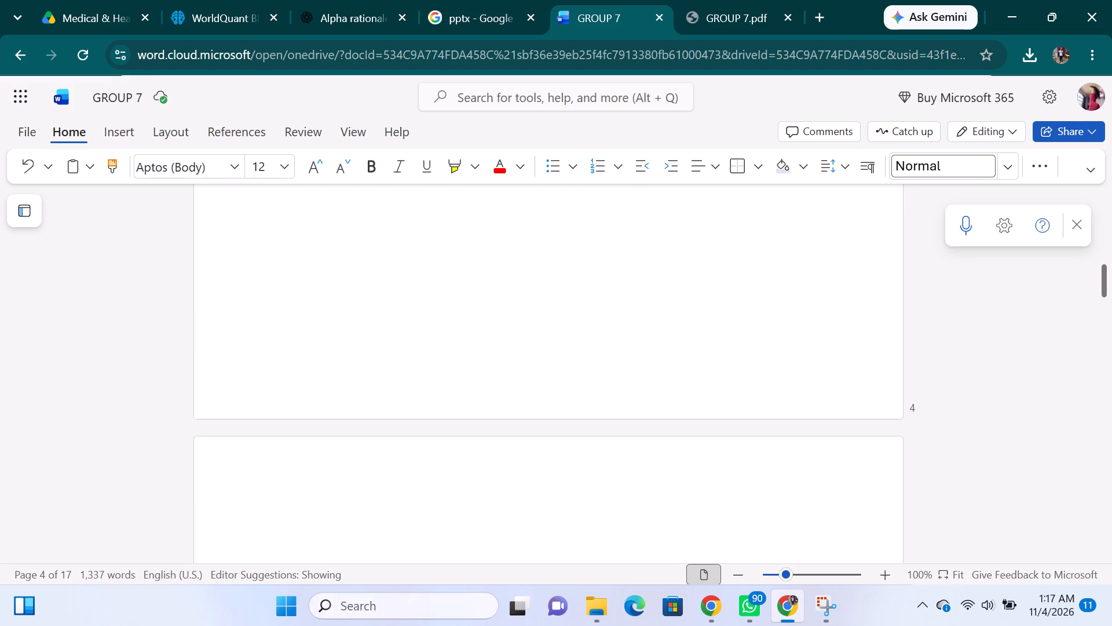
pyautogui.scroll(-2, 397, 366)
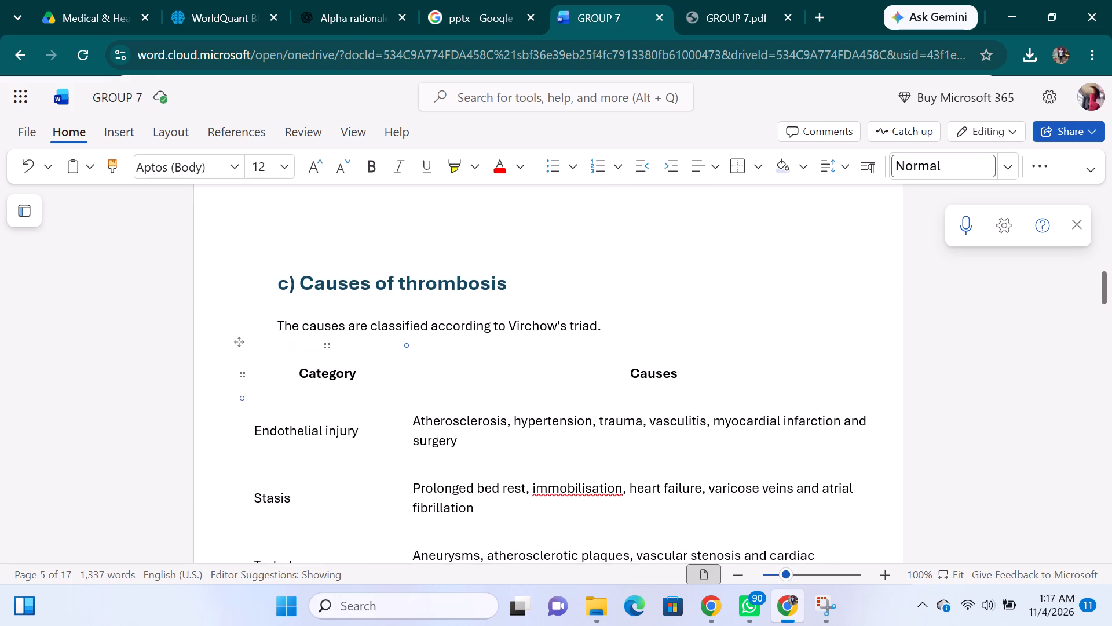
pyautogui.scroll(-7, 349, 363)
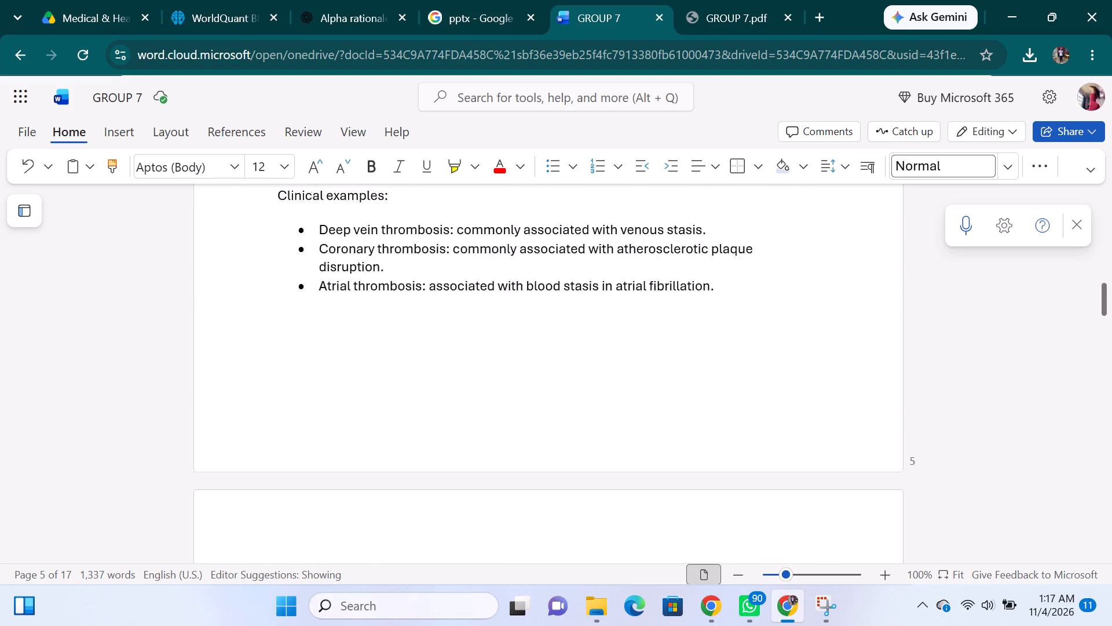
pyautogui.scroll(-4, 364, 356)
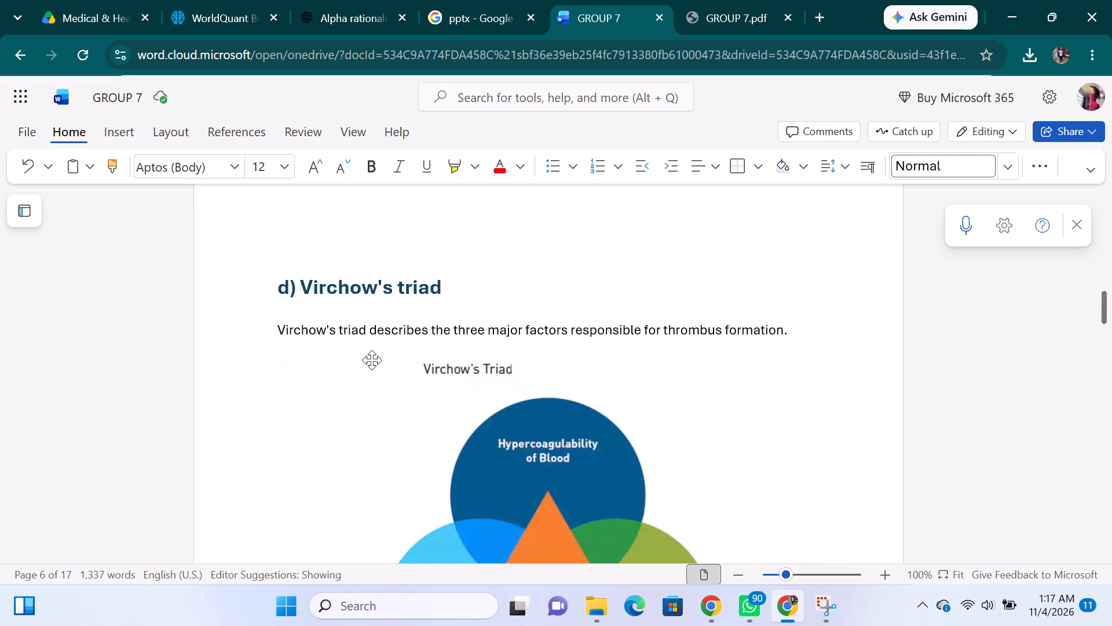
pyautogui.scroll(-6, 425, 359)
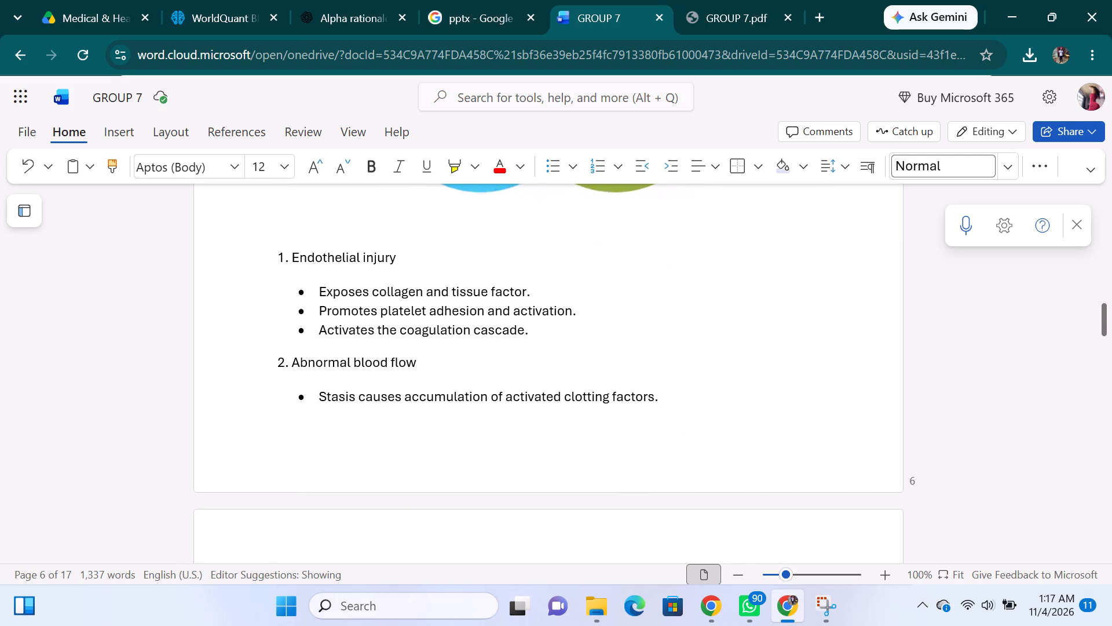
# Delete the three blank lines above the "d) Virchow's triad" heading on page 6.
pyautogui.scroll(7, 412, 381)
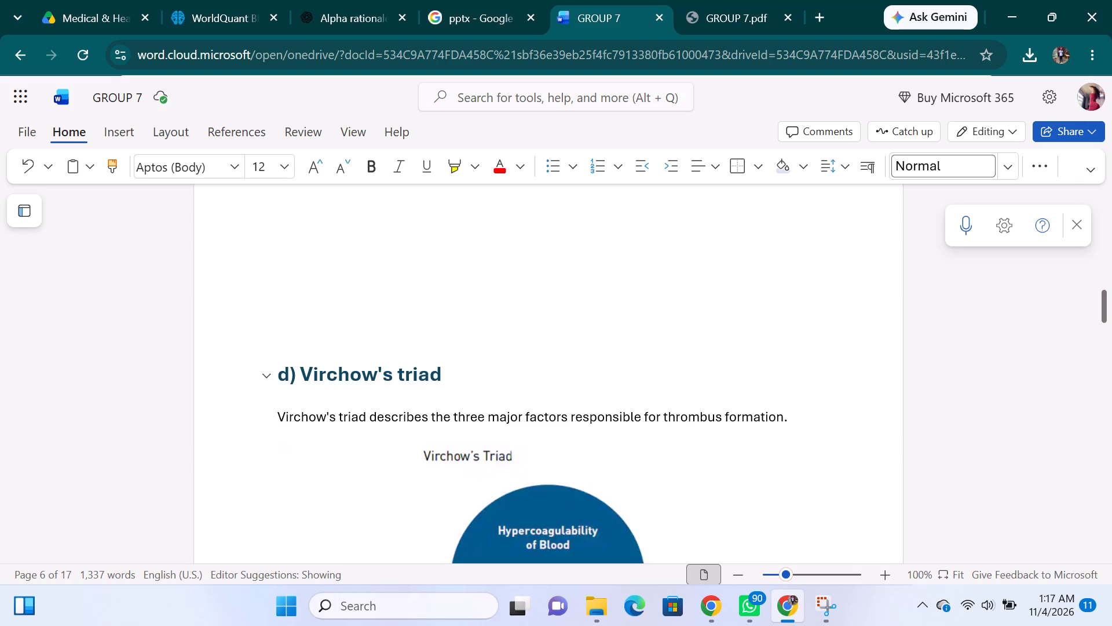
pyautogui.scroll(1, 415, 397)
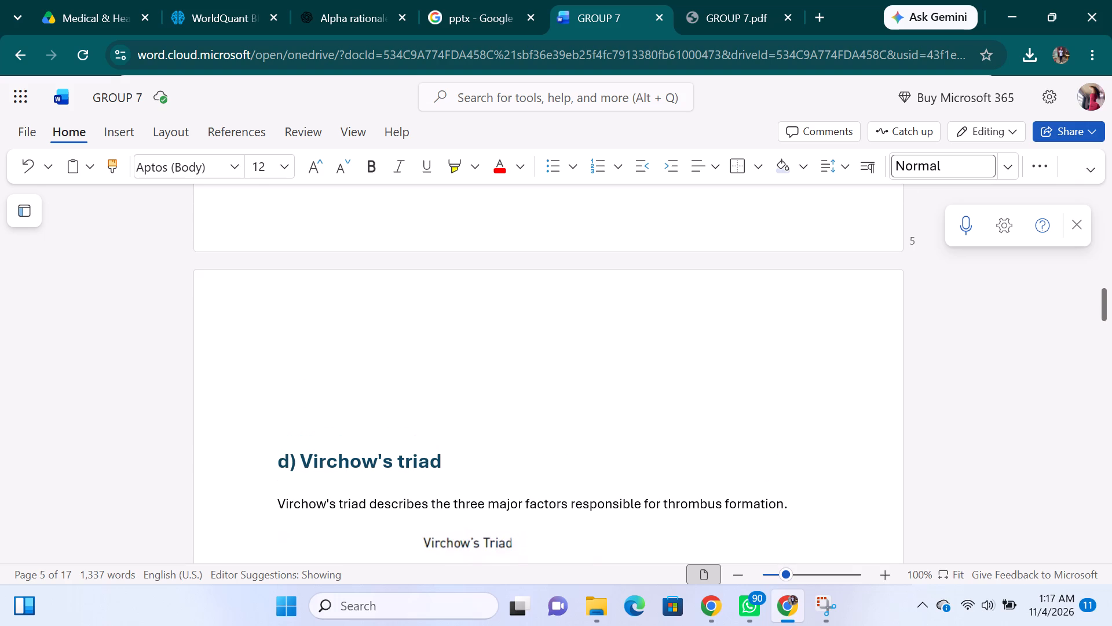
pyautogui.click(275, 452)
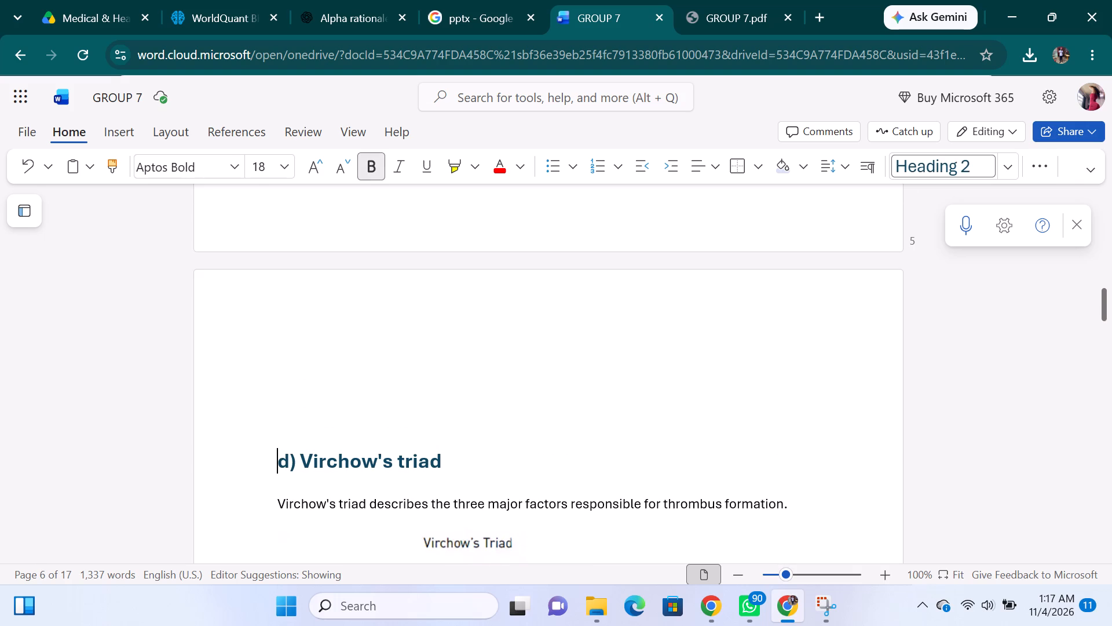
pyautogui.press('BackSpace')
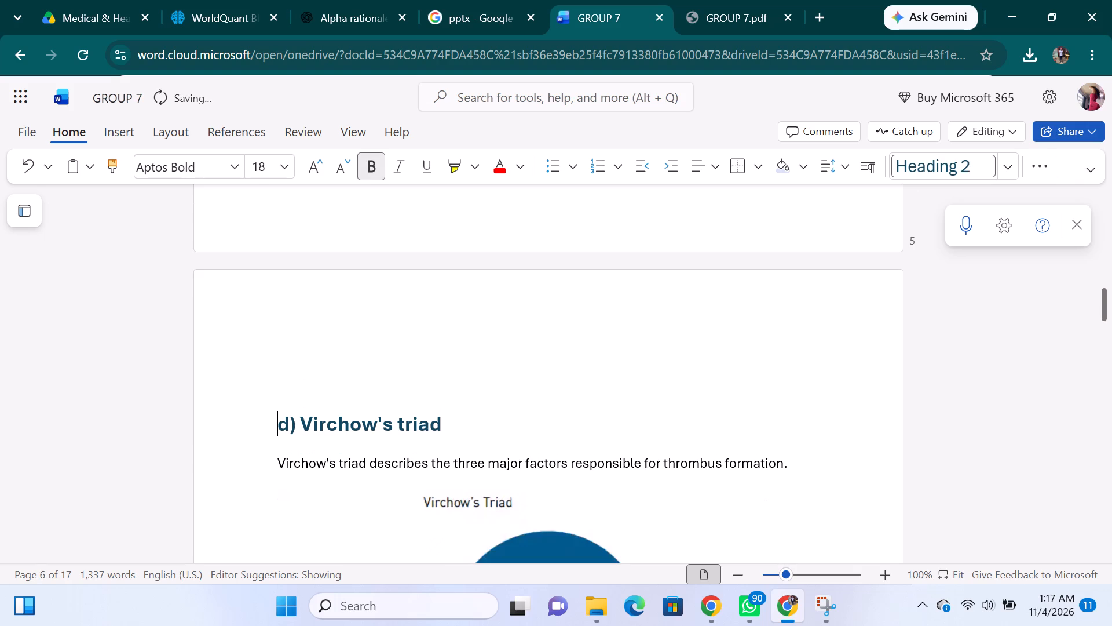
pyautogui.press('BackSpace')
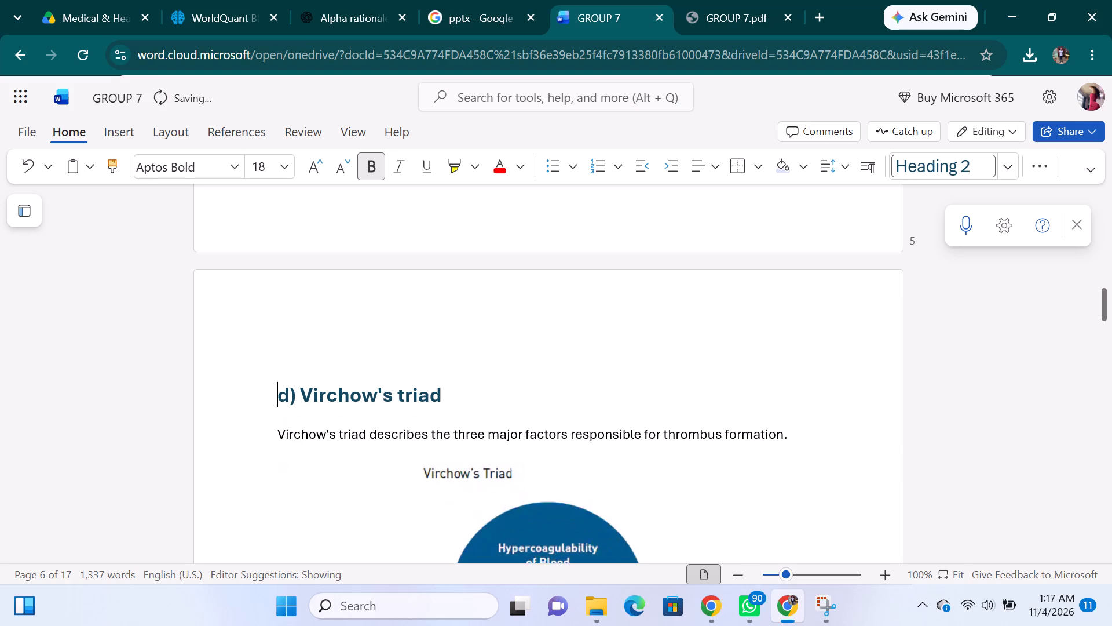
pyautogui.press('BackSpace')
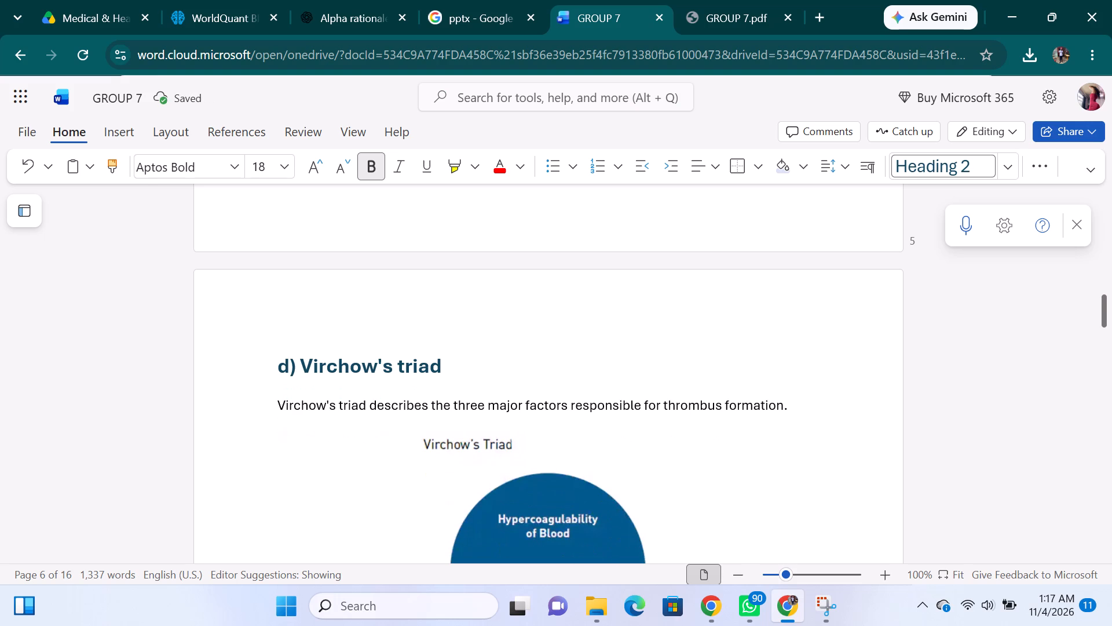